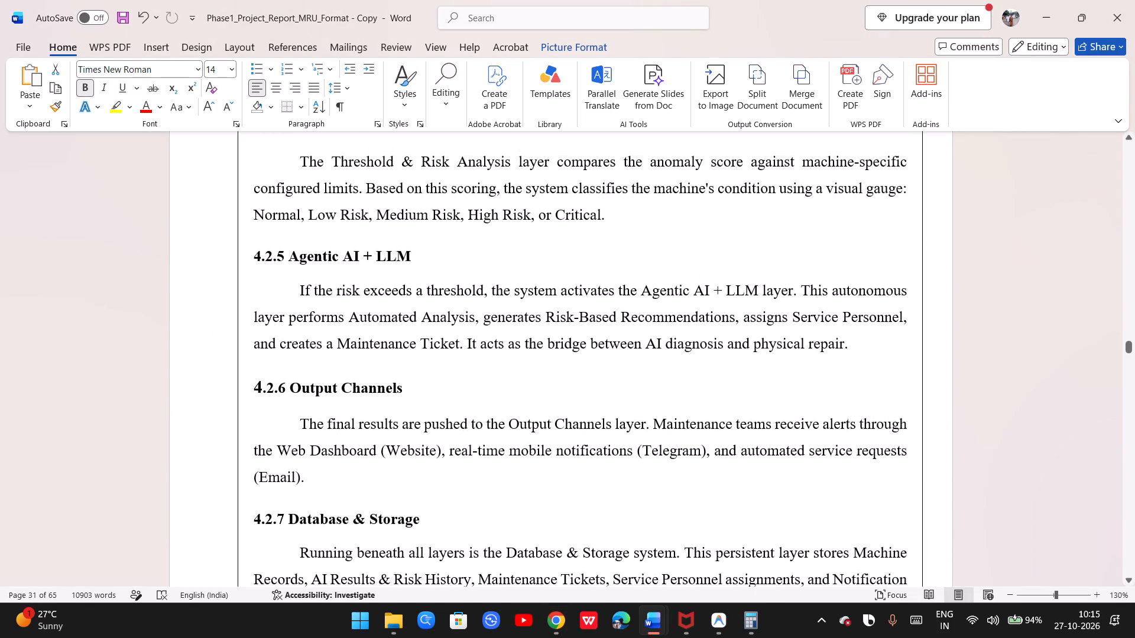
scroll(452, 328, up, 7)
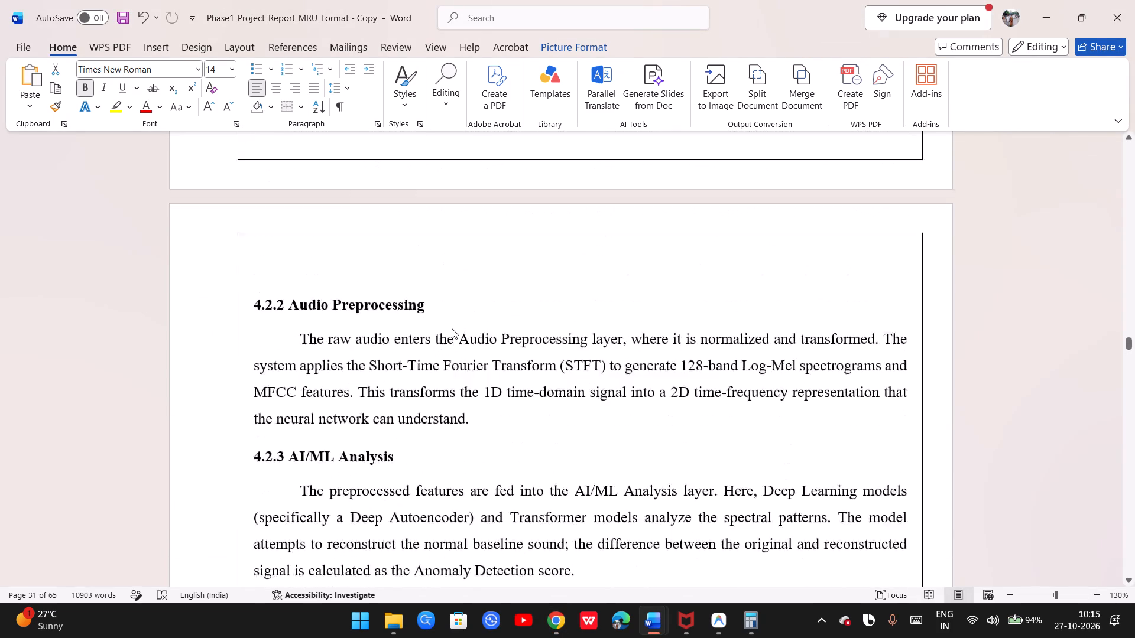
scroll(452, 328, up, 4)
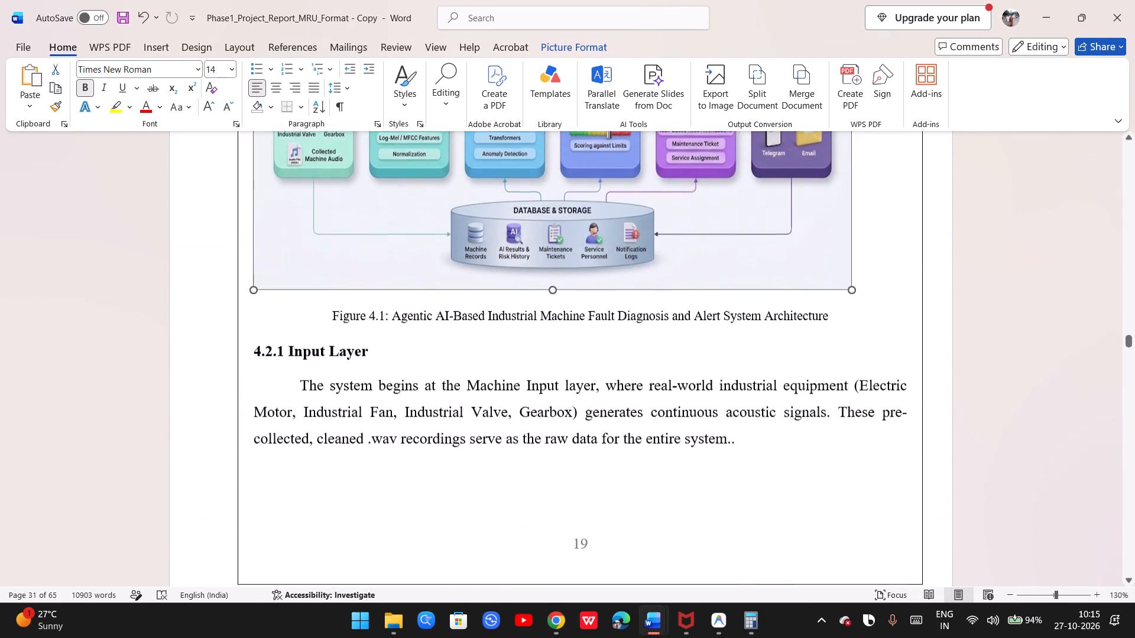
scroll(452, 328, up, 4)
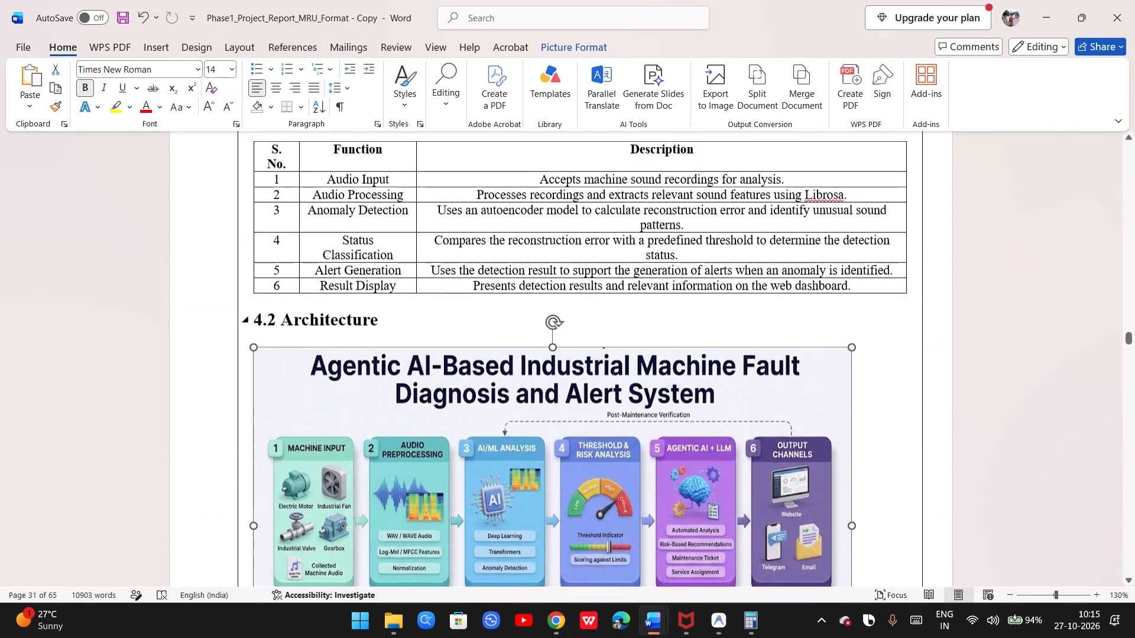
scroll(452, 328, up, 1)
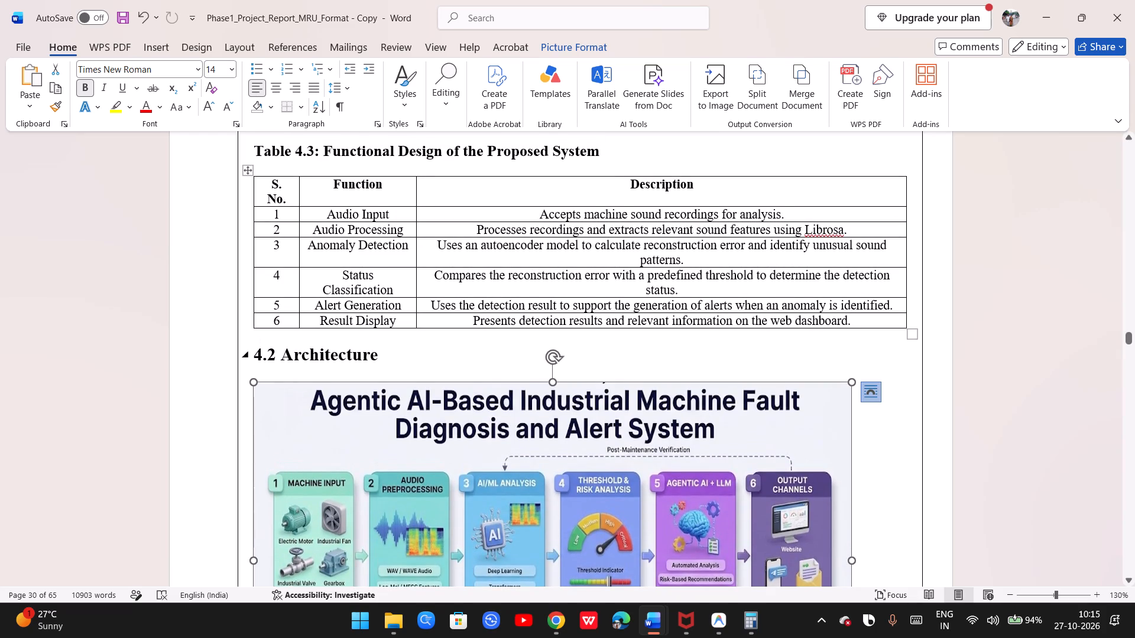
click(388, 350)
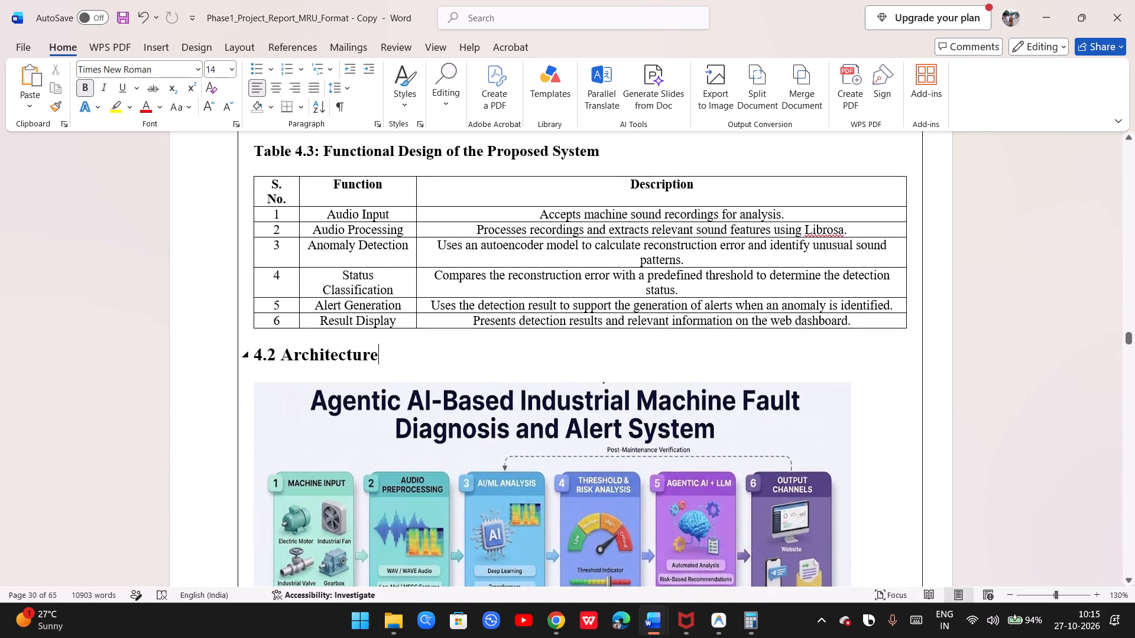
key(Return)
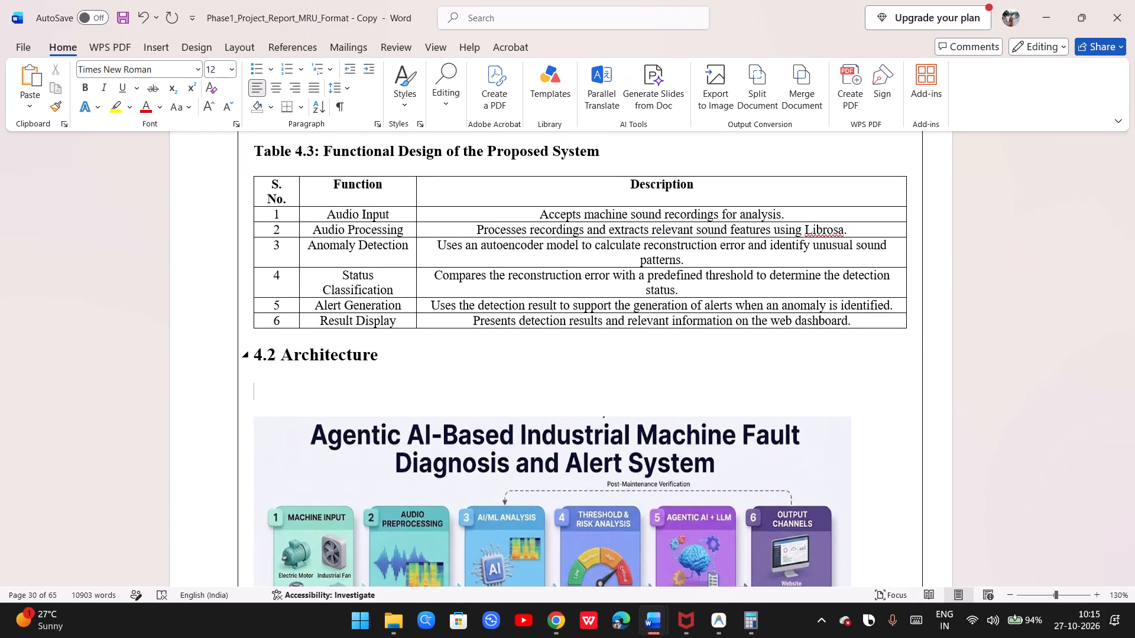
key(ctrl+v)
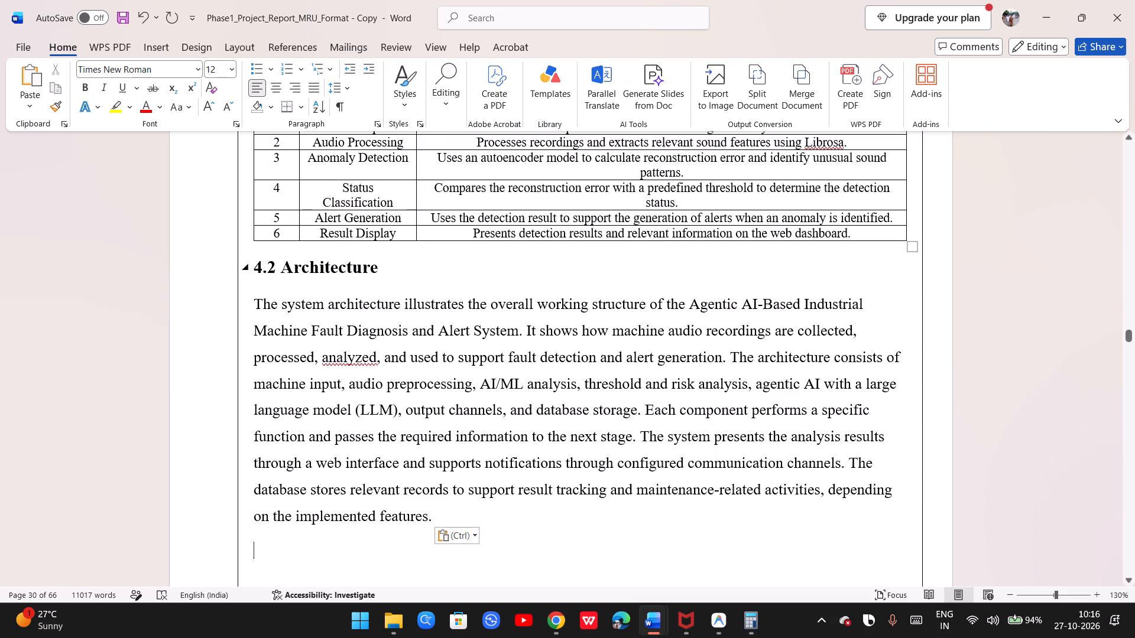
Justify the pasted 4.2 Architecture paragraph and indent its first line by one tab stop.
drag(252, 304, 343, 358)
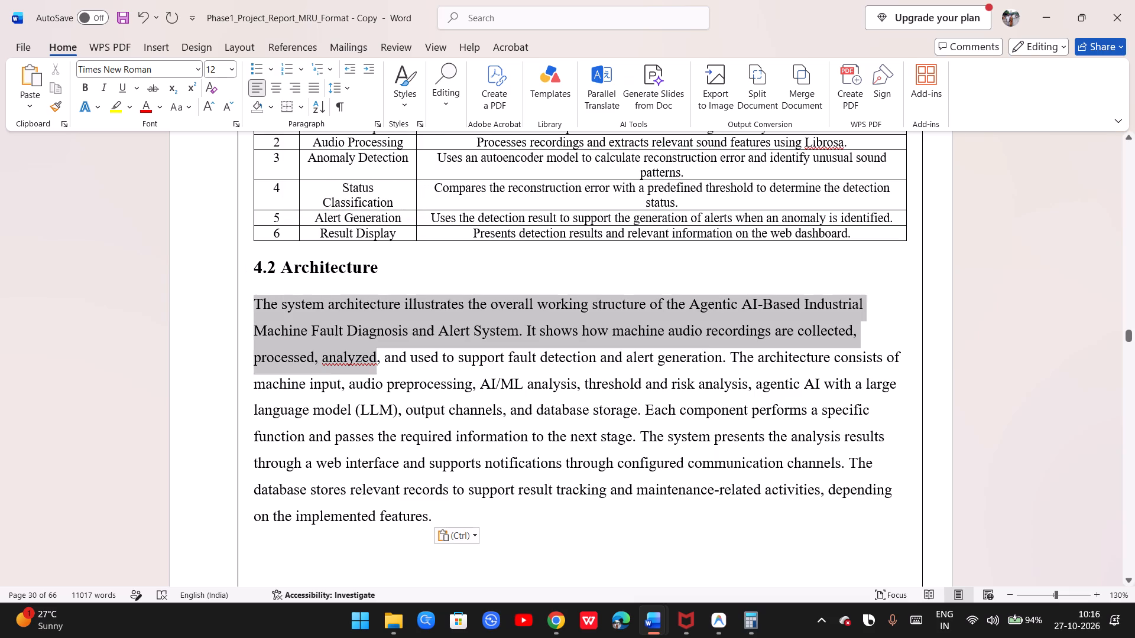
drag(343, 358, 441, 522)
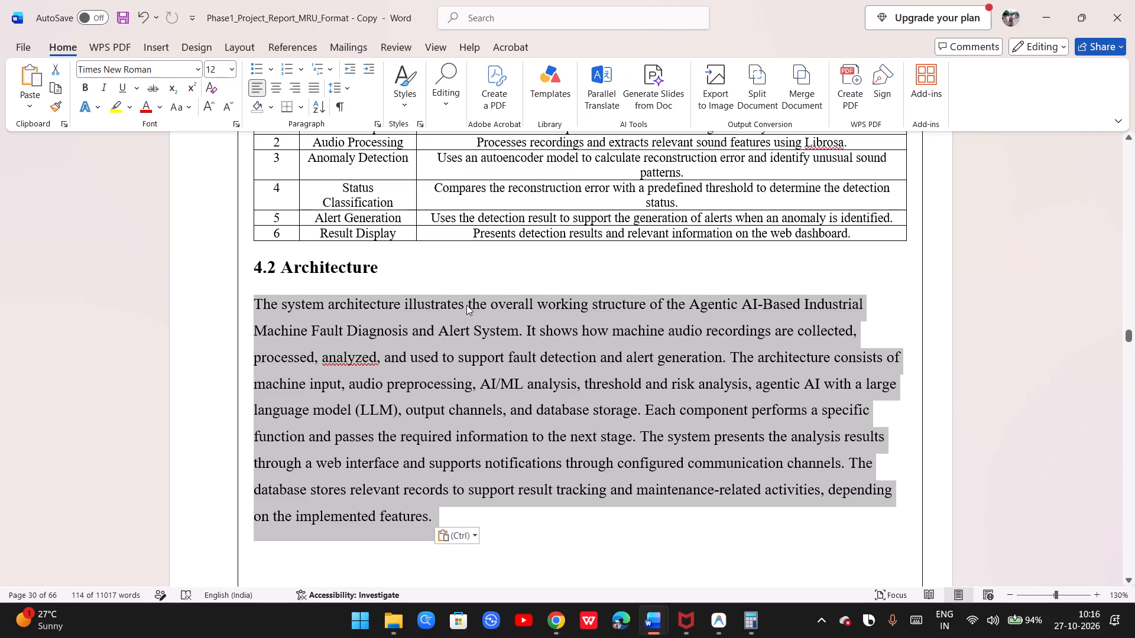
key(ctrl+j)
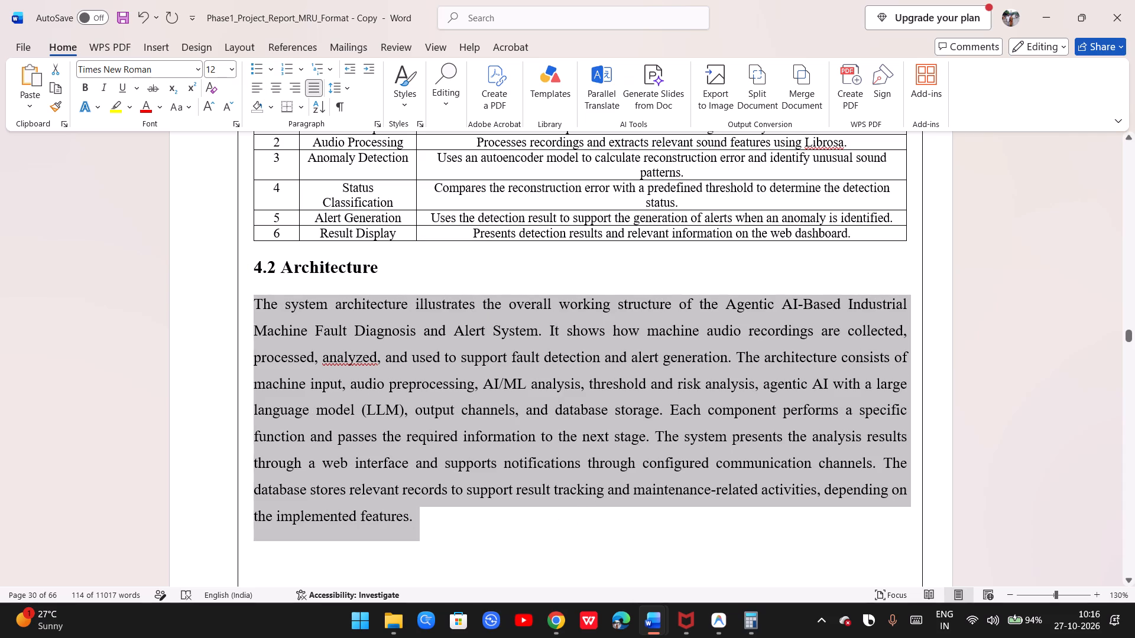
click(259, 314)
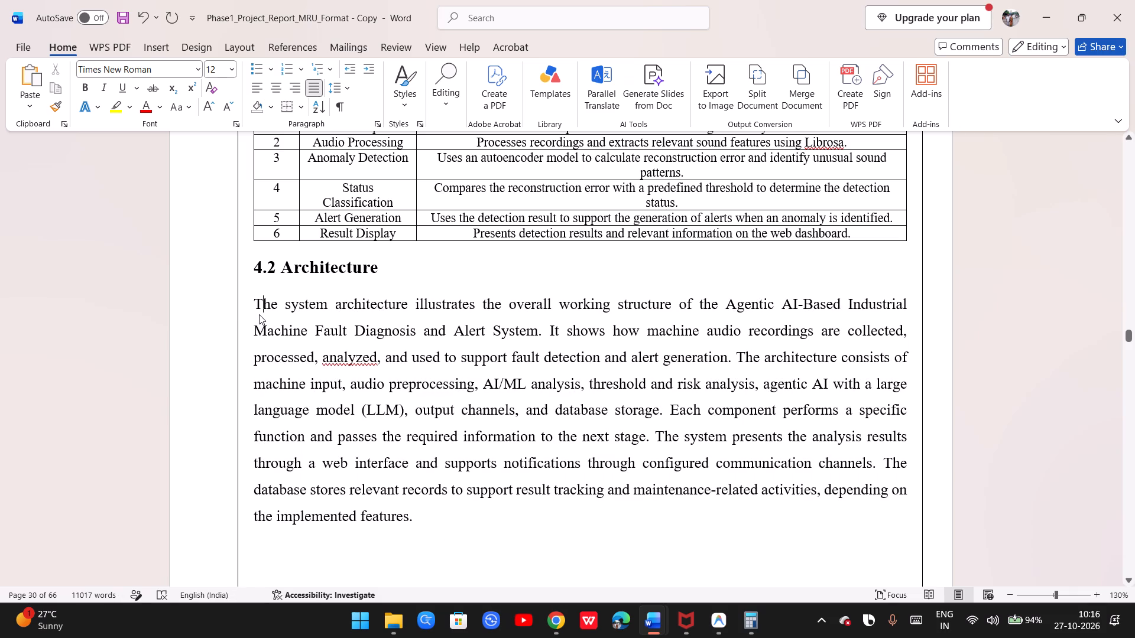
key(Left)
key(Tab)
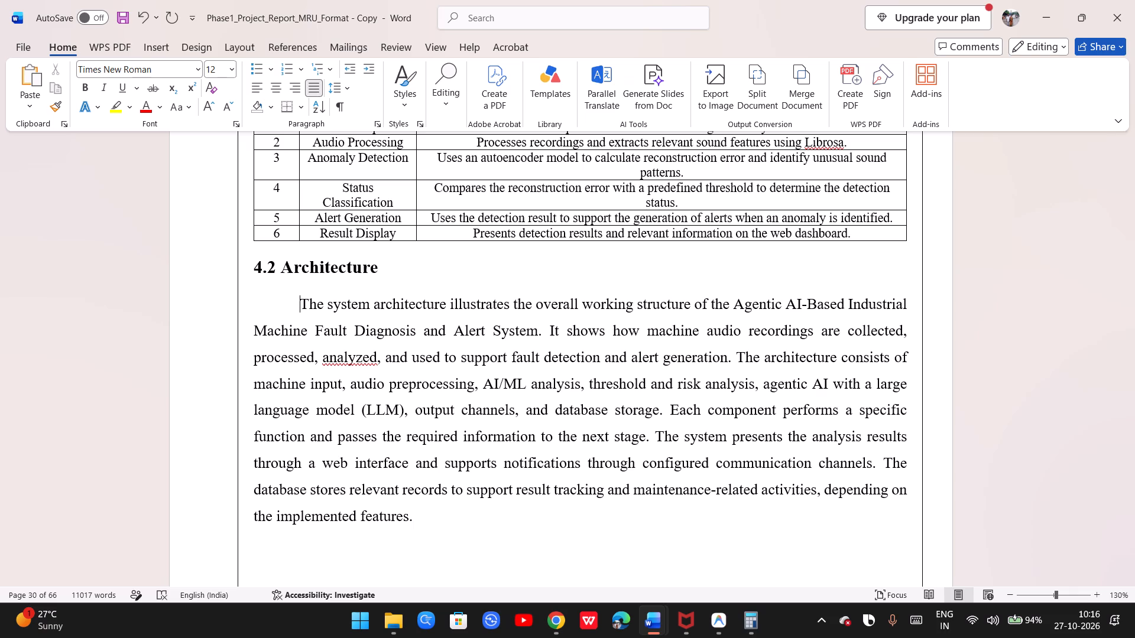
Examine the page layout of section 4.2, from Table 4.3 through the architecture diagram to the 4.2.1 and 4.2.2 subsections.
scroll(259, 314, down, 4)
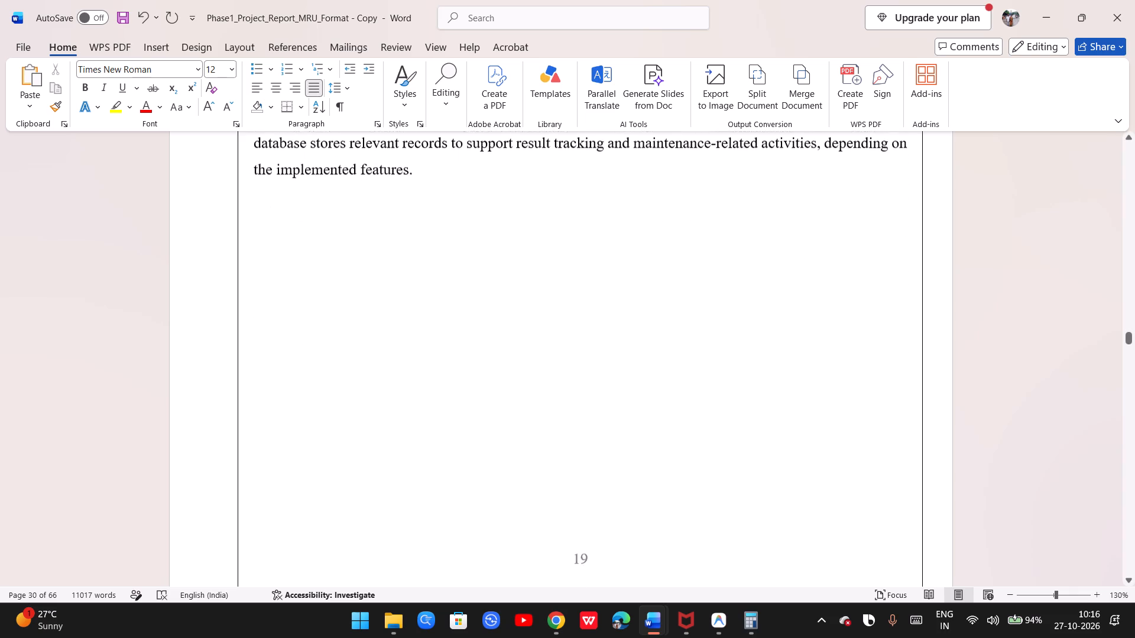
scroll(259, 314, down, 1)
ctrl+scroll(259, 314, up, 1)
ctrl+scroll(259, 314, down, 2)
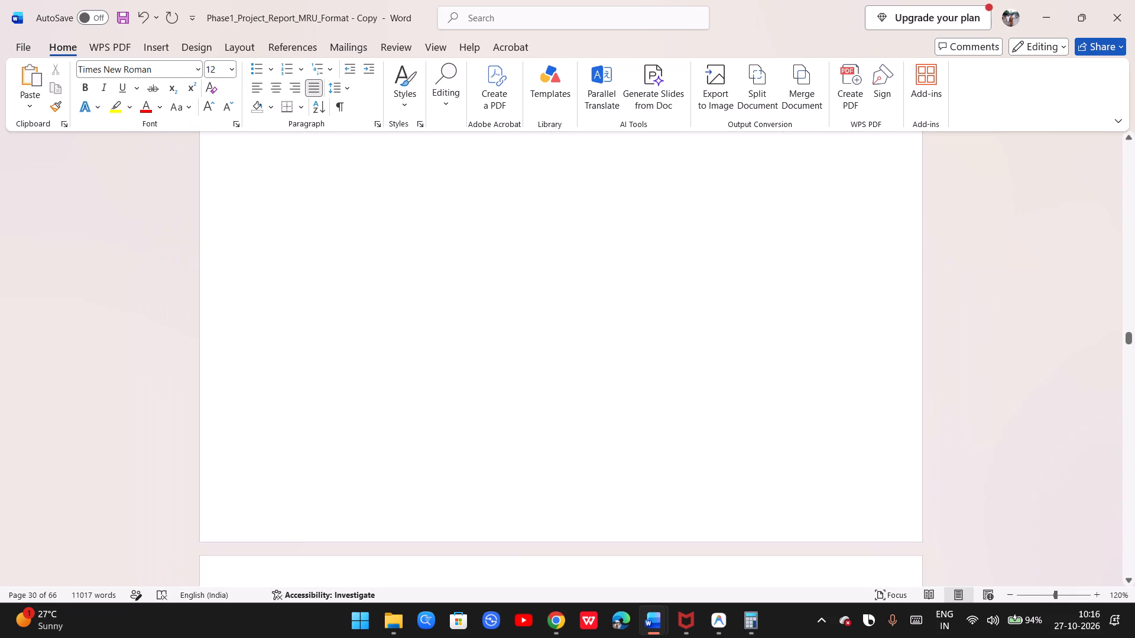
scroll(255, 315, right, 1)
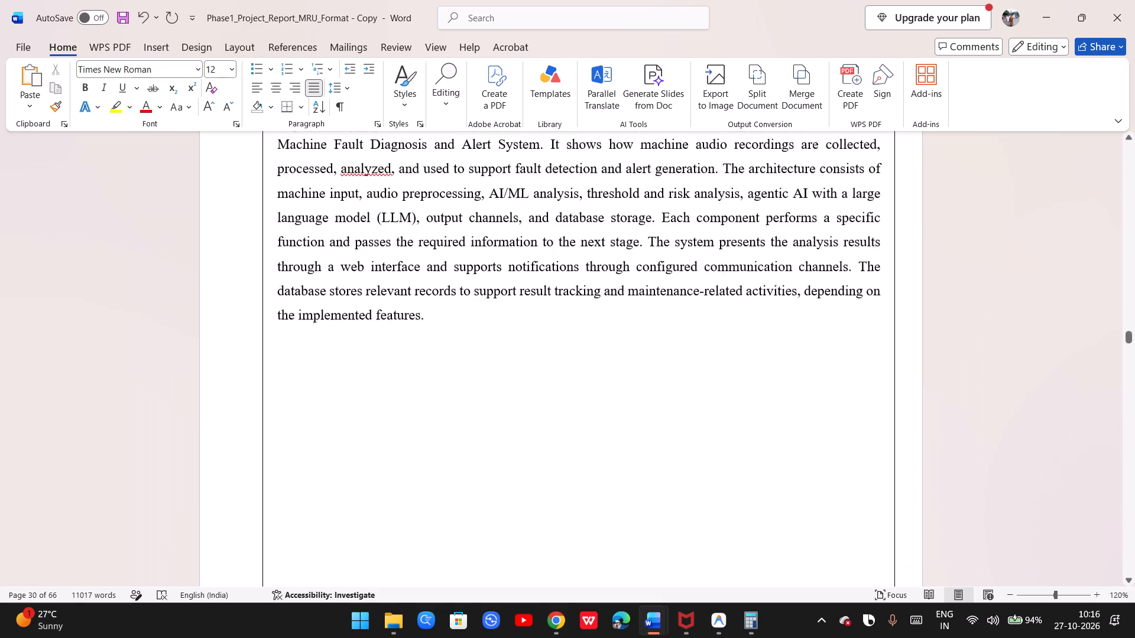
scroll(255, 315, right, 1)
scroll(255, 315, down, 2)
scroll(255, 315, up, 1)
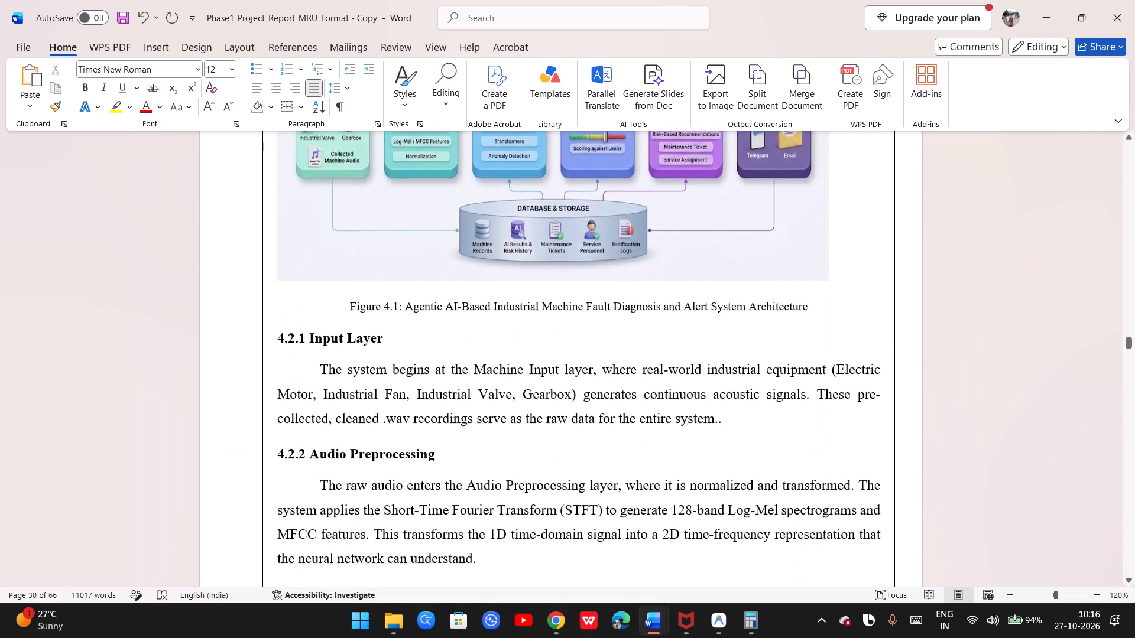
scroll(255, 315, up, 1)
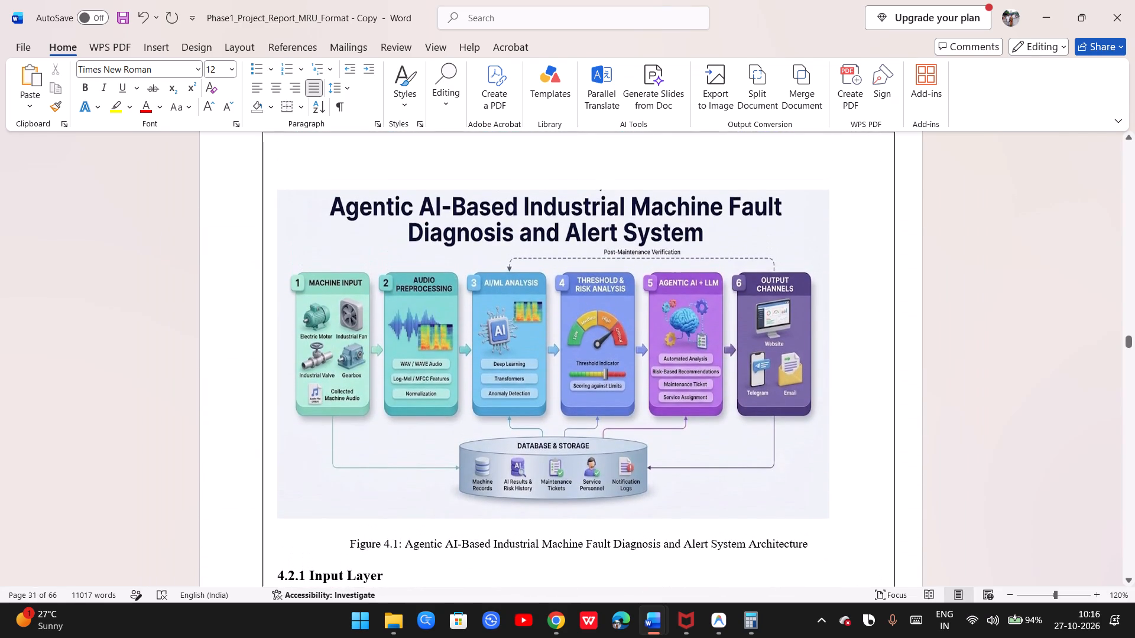
scroll(255, 315, up, 4)
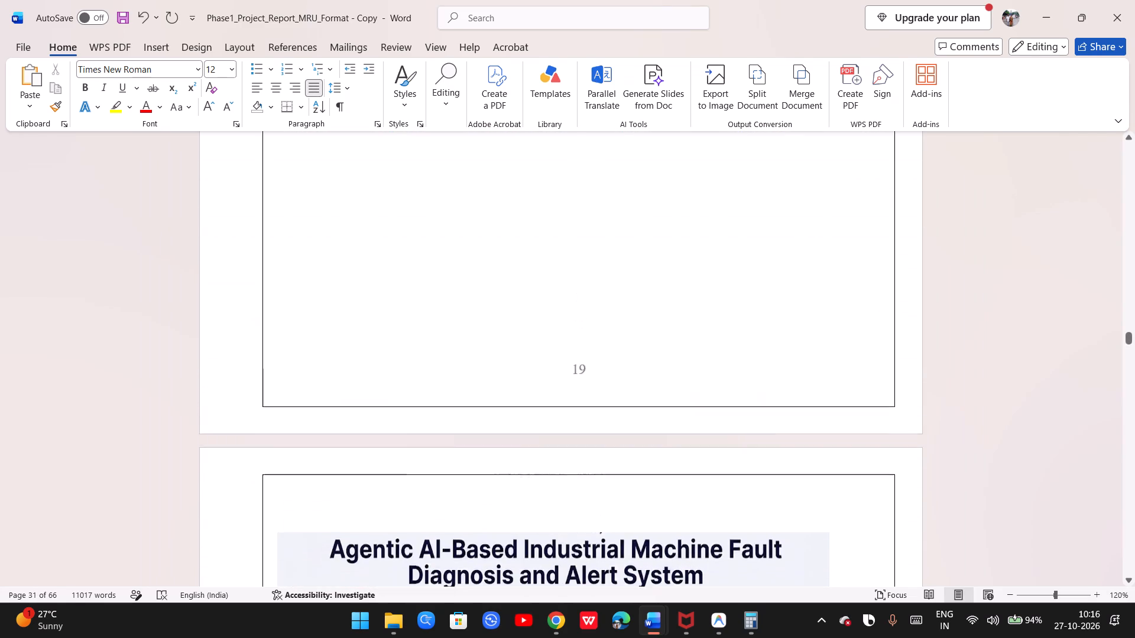
scroll(255, 315, up, 2)
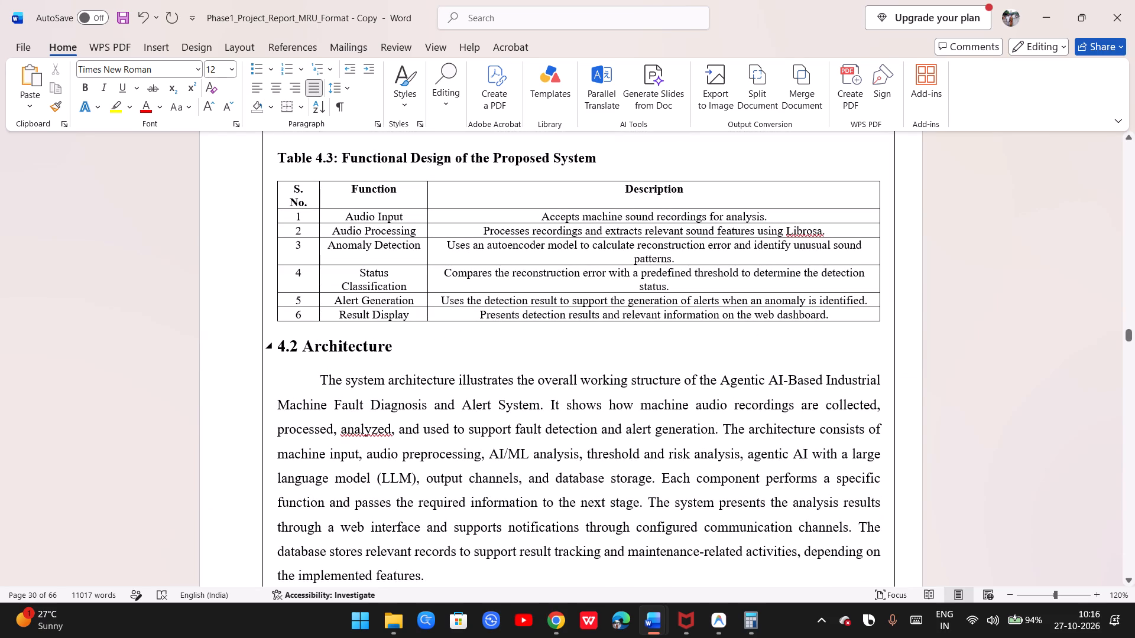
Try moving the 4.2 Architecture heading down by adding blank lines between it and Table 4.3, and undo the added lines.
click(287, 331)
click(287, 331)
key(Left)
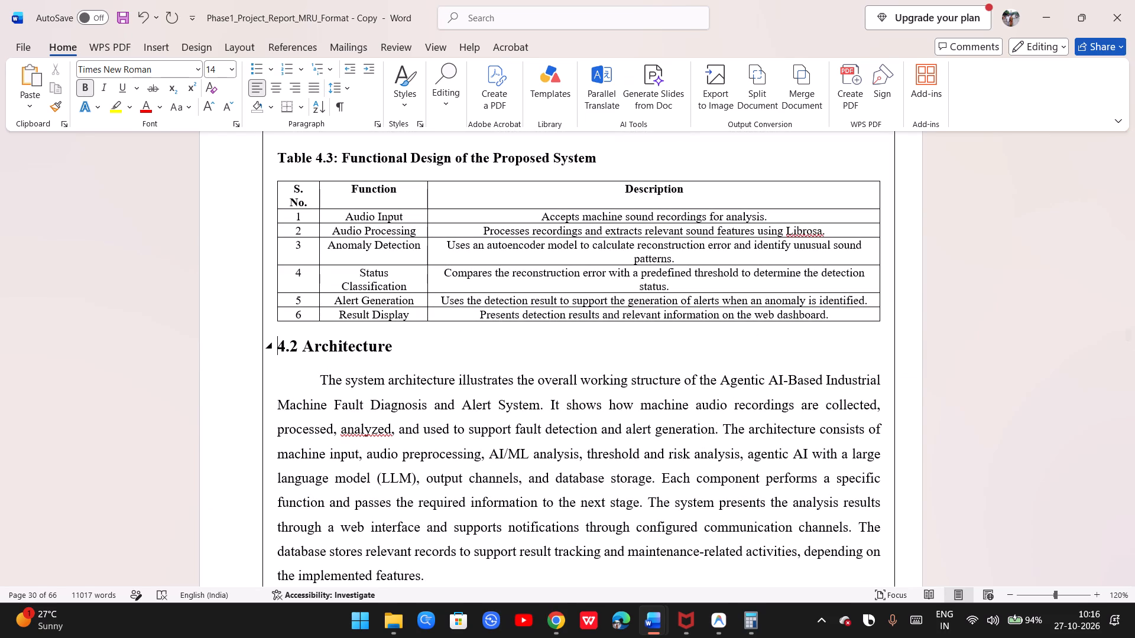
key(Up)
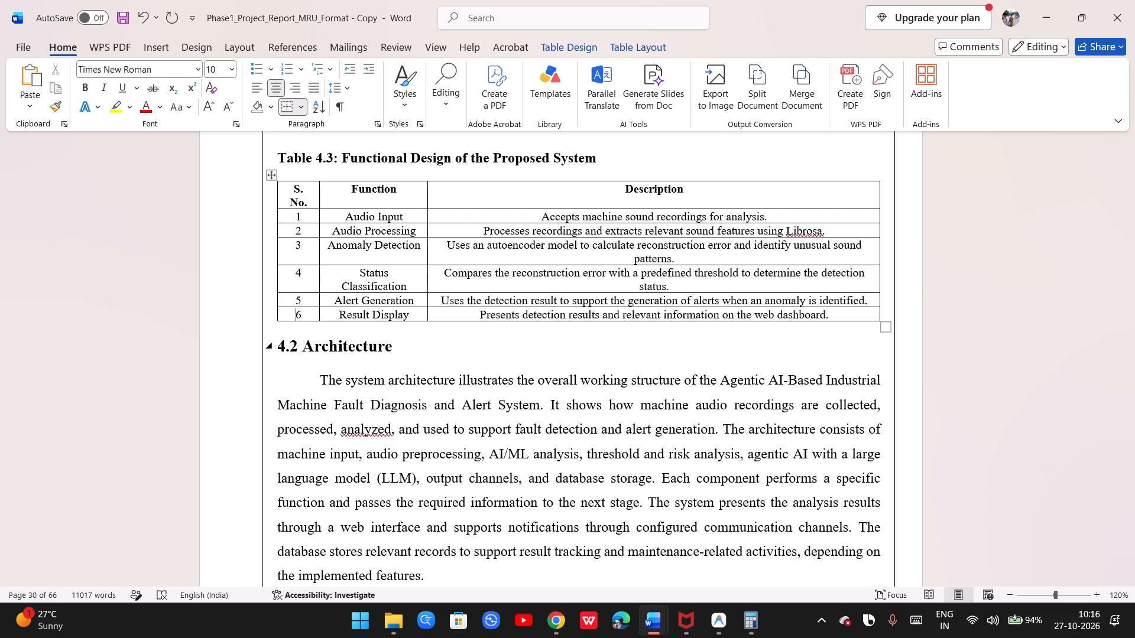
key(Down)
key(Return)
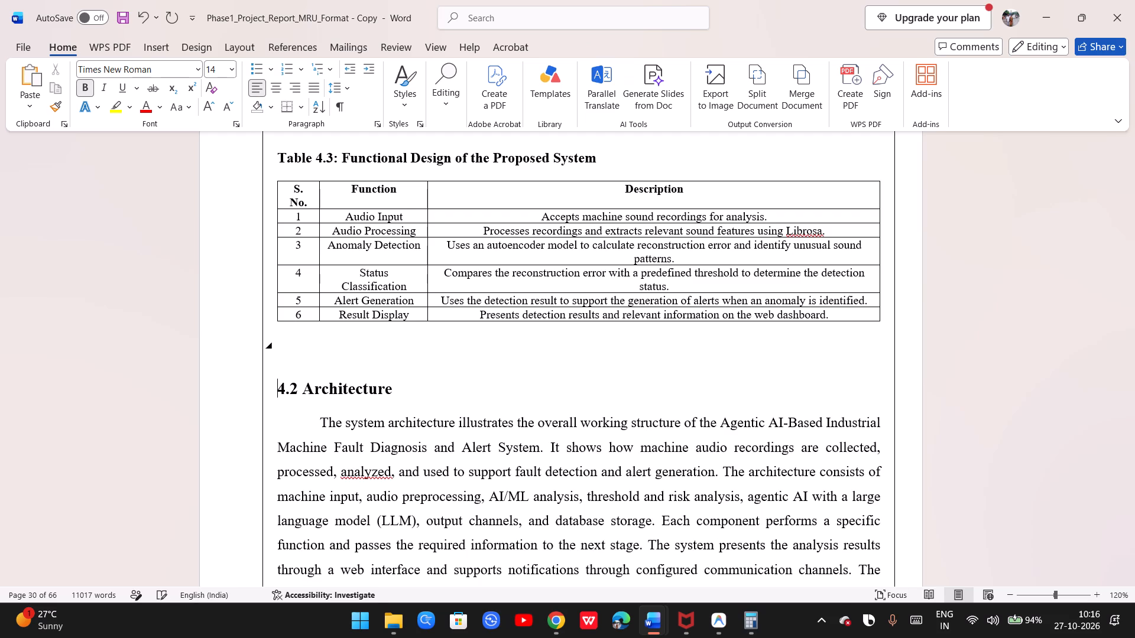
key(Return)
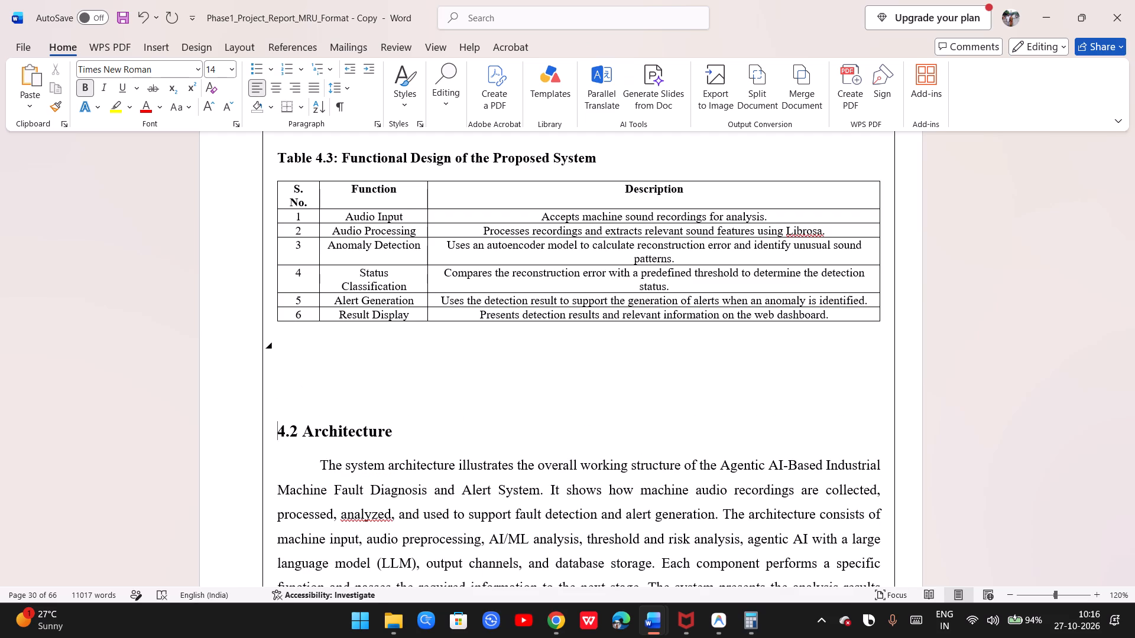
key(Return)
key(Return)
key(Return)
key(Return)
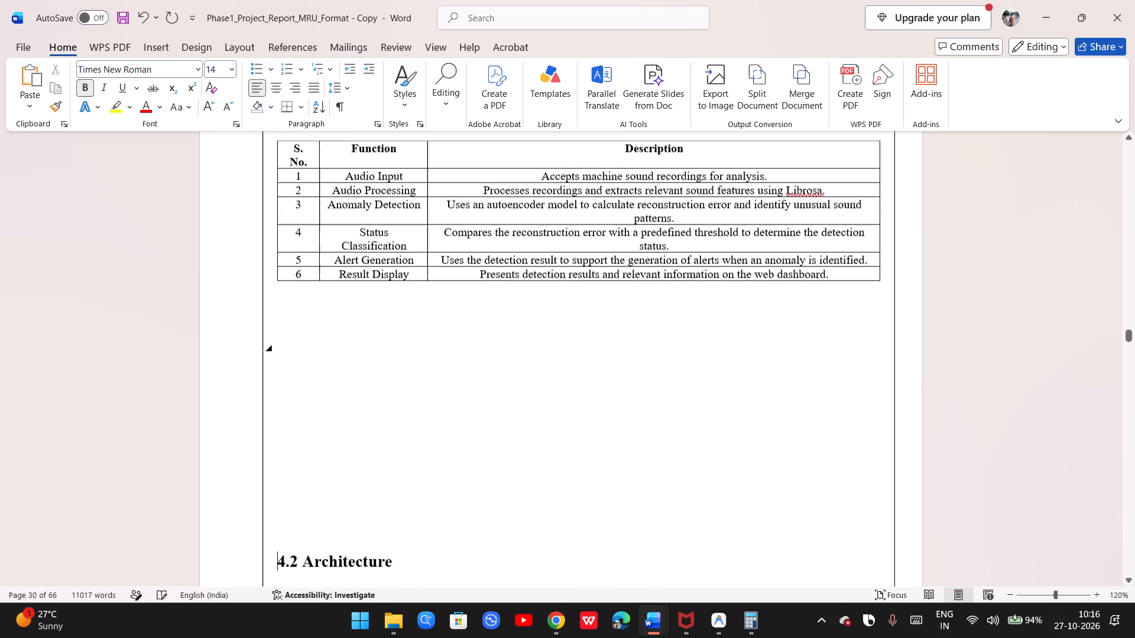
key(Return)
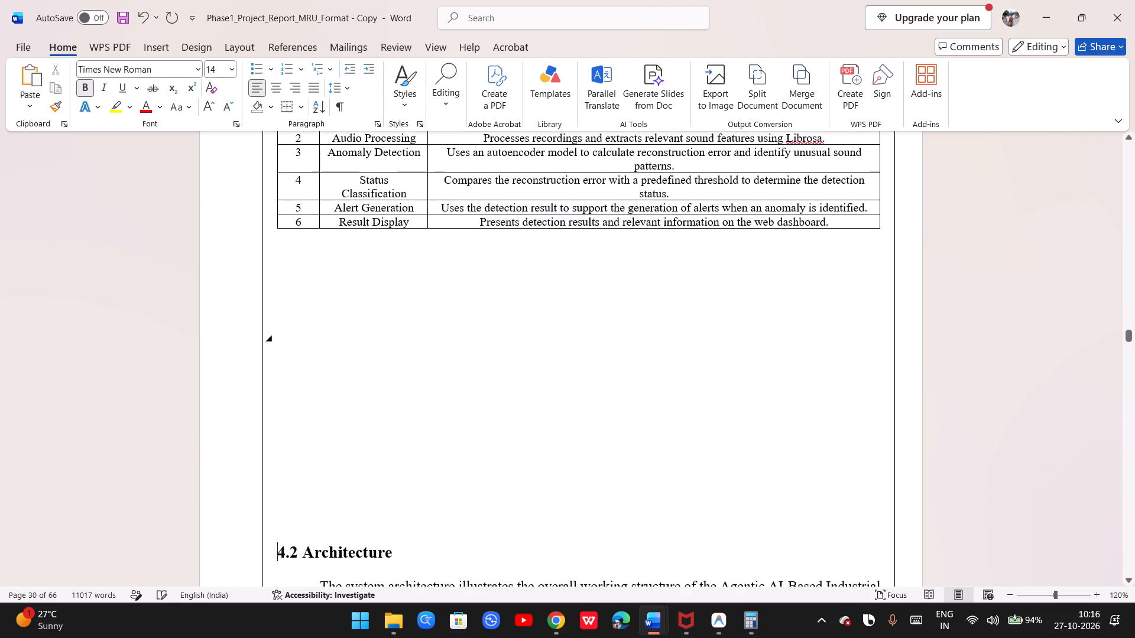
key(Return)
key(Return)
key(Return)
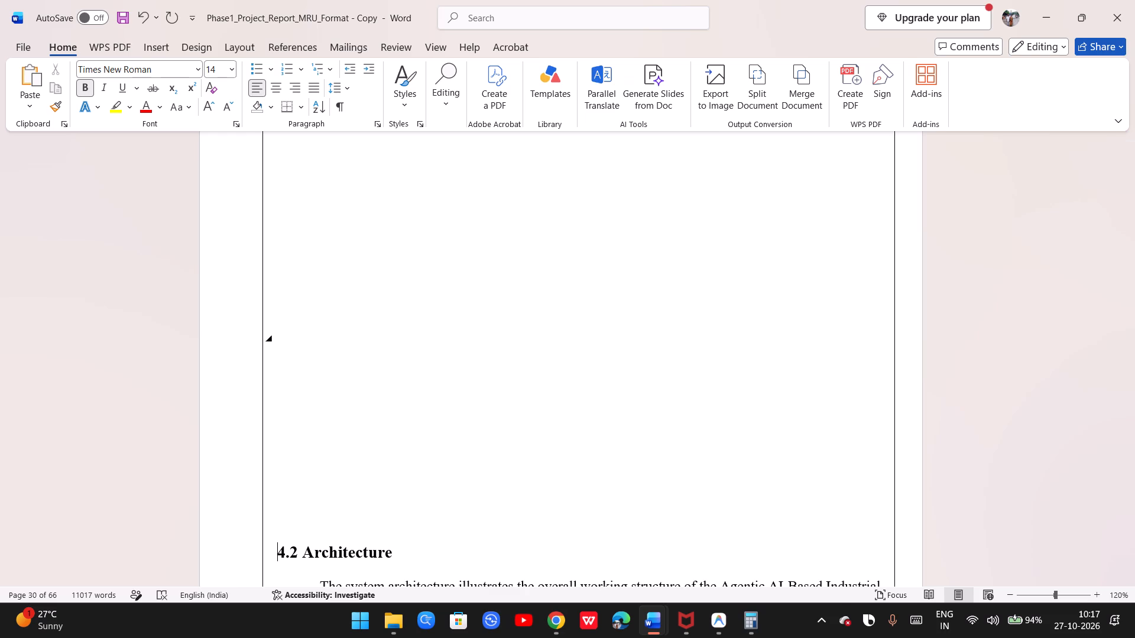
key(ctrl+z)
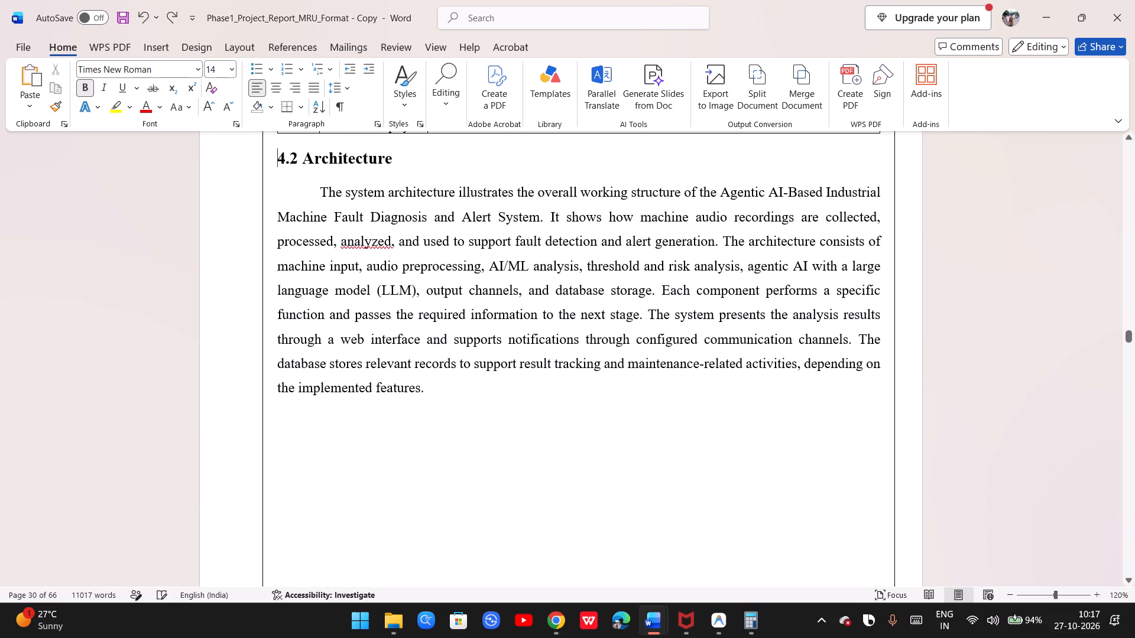
Shrink the architecture diagram proportionally until it fits below the 4.2 Architecture paragraph on page 19.
scroll(287, 331, down, 1)
click(287, 320)
scroll(287, 320, down, 1)
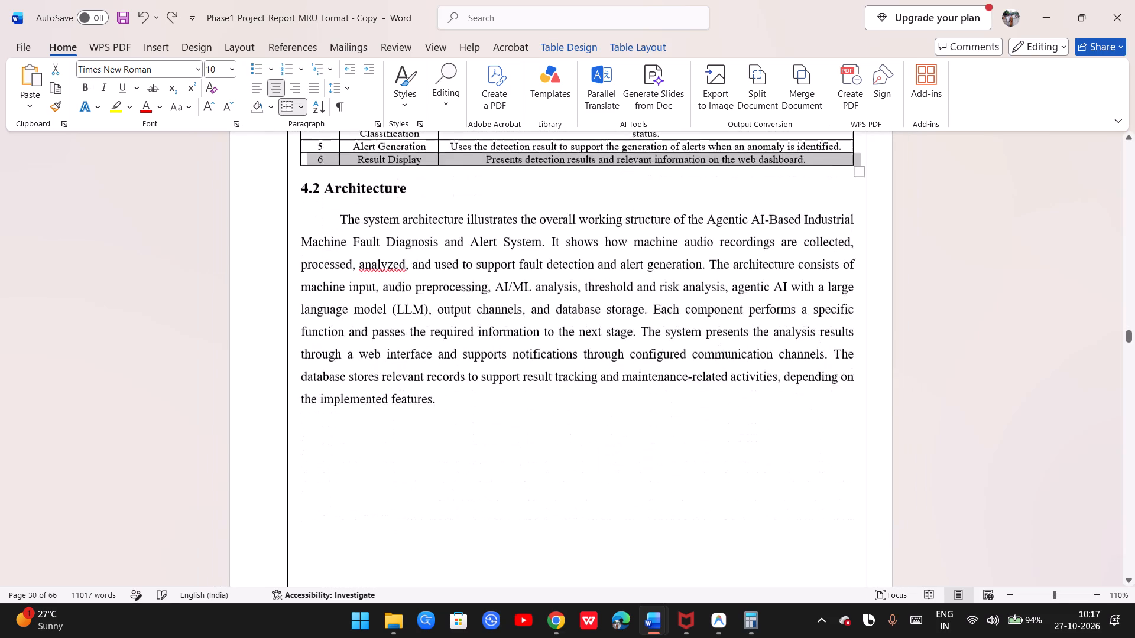
scroll(286, 308, up, 1)
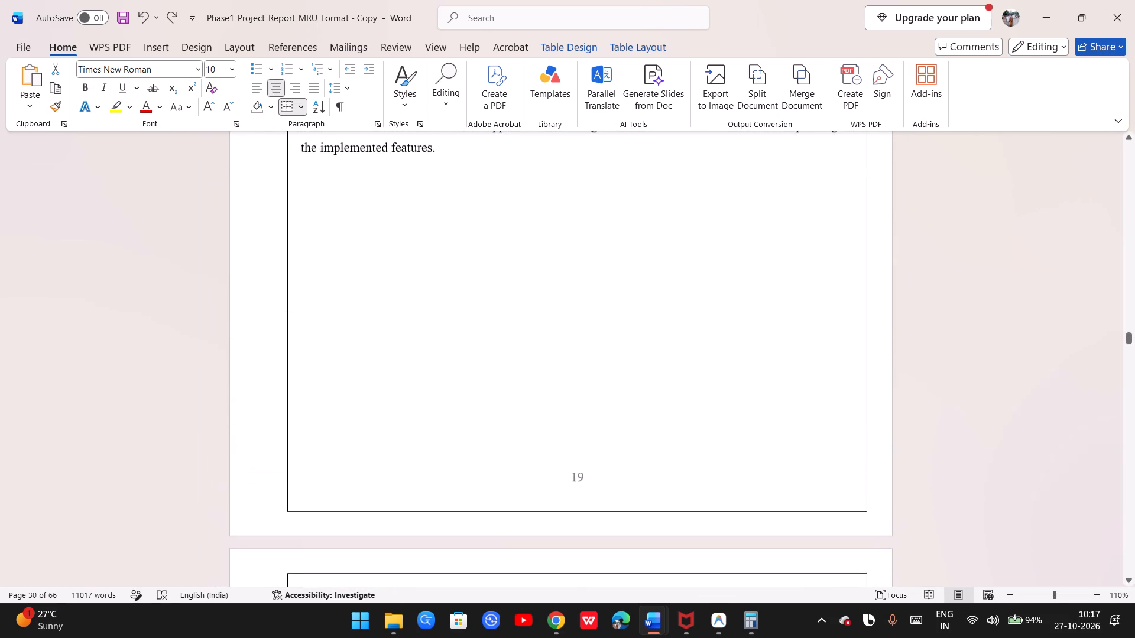
scroll(286, 308, up, 1)
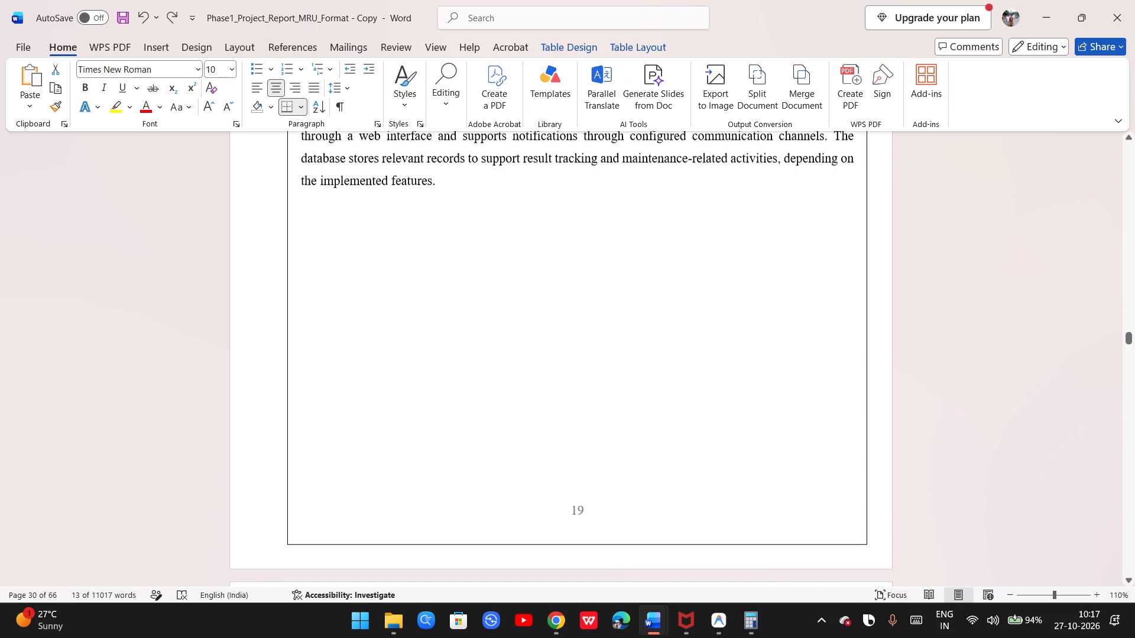
scroll(286, 308, up, 1)
scroll(286, 308, down, 3)
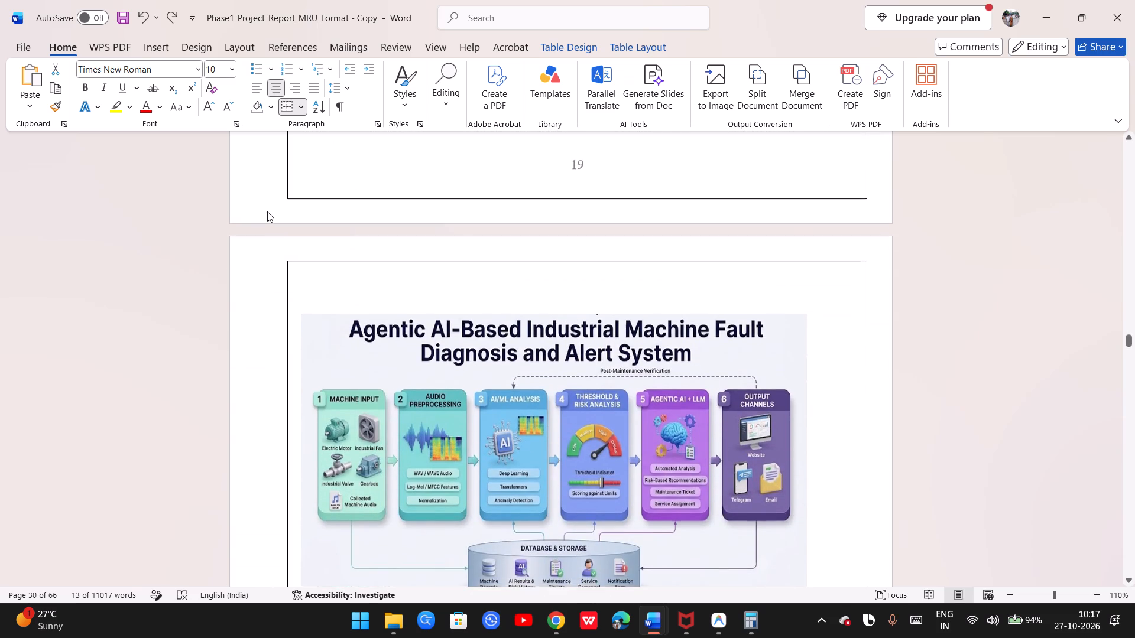
scroll(267, 211, down, 1)
click(526, 327)
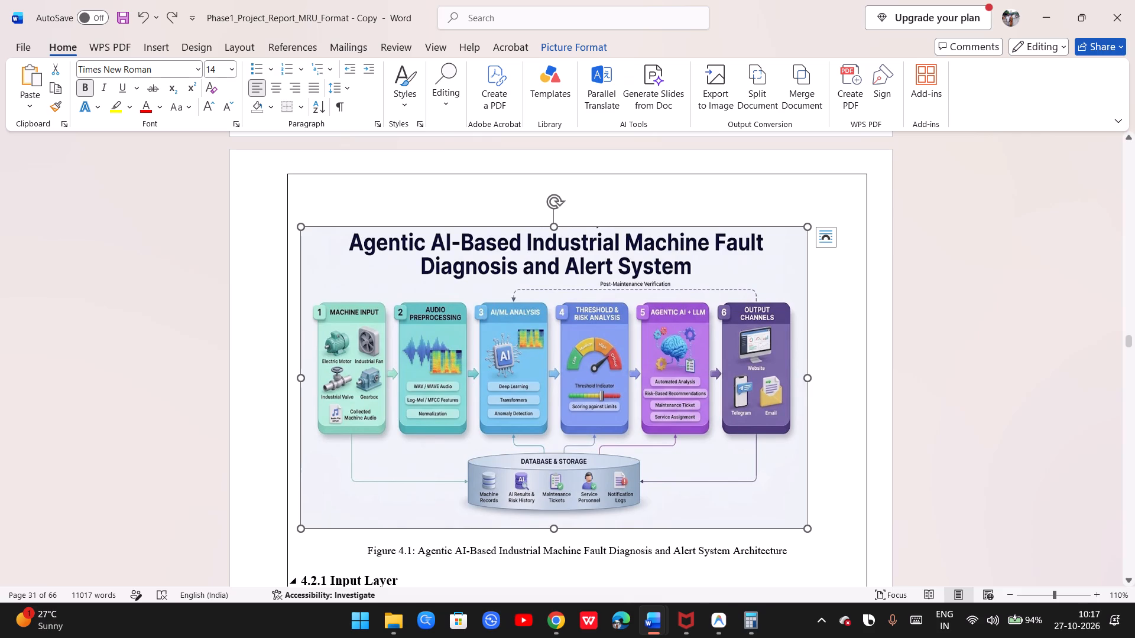
drag(809, 528, 770, 494)
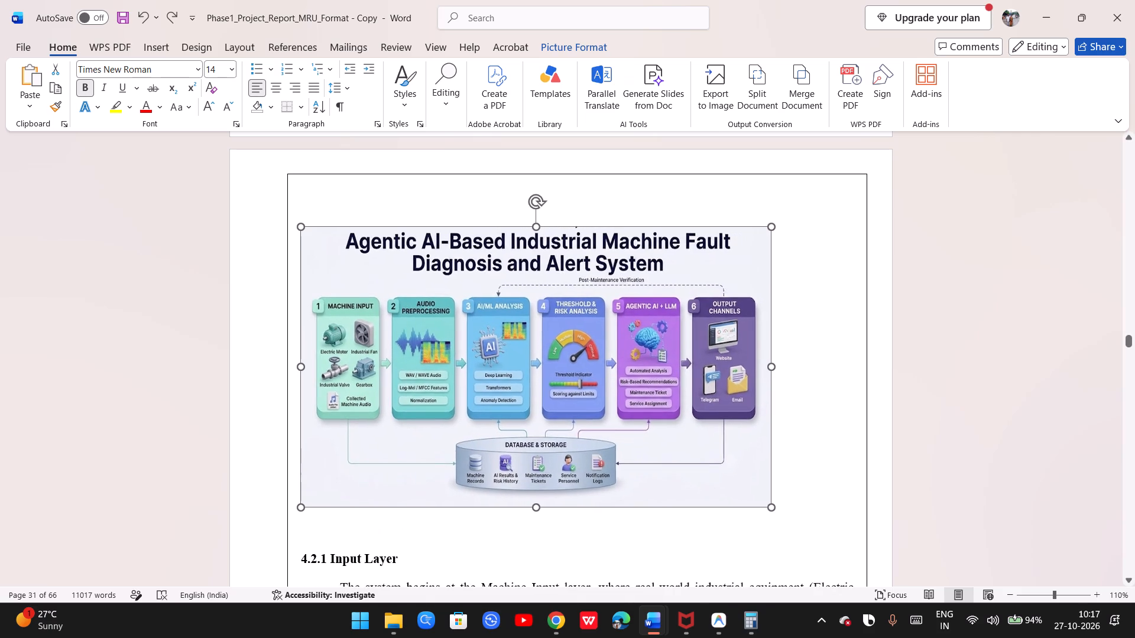
drag(770, 494, 747, 458)
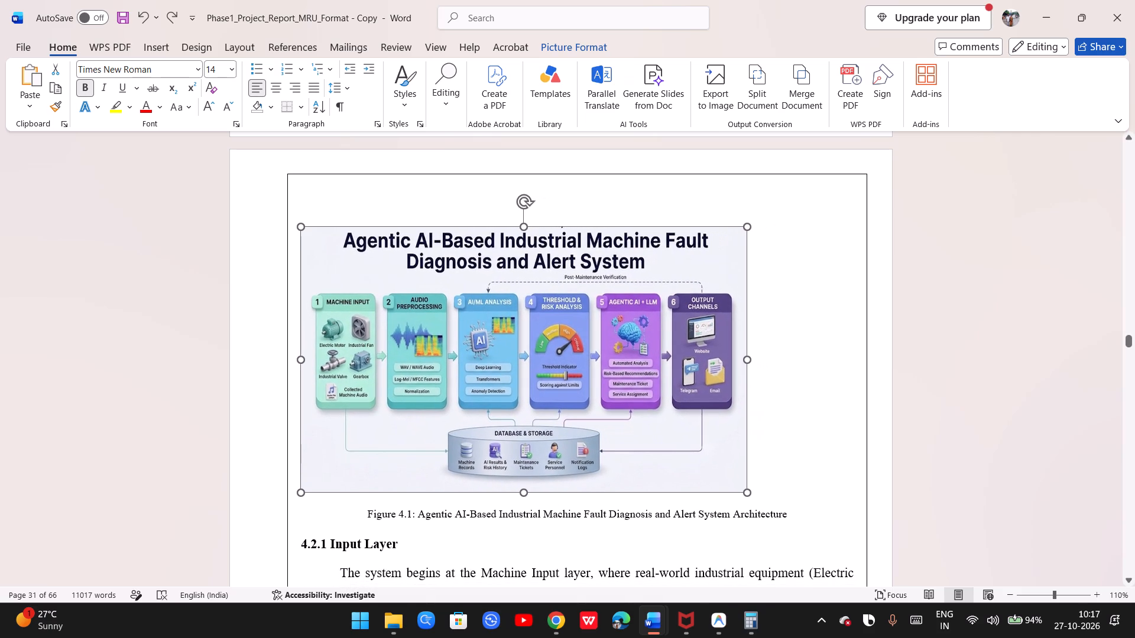
drag(747, 458, 727, 437)
scroll(636, 419, up, 2)
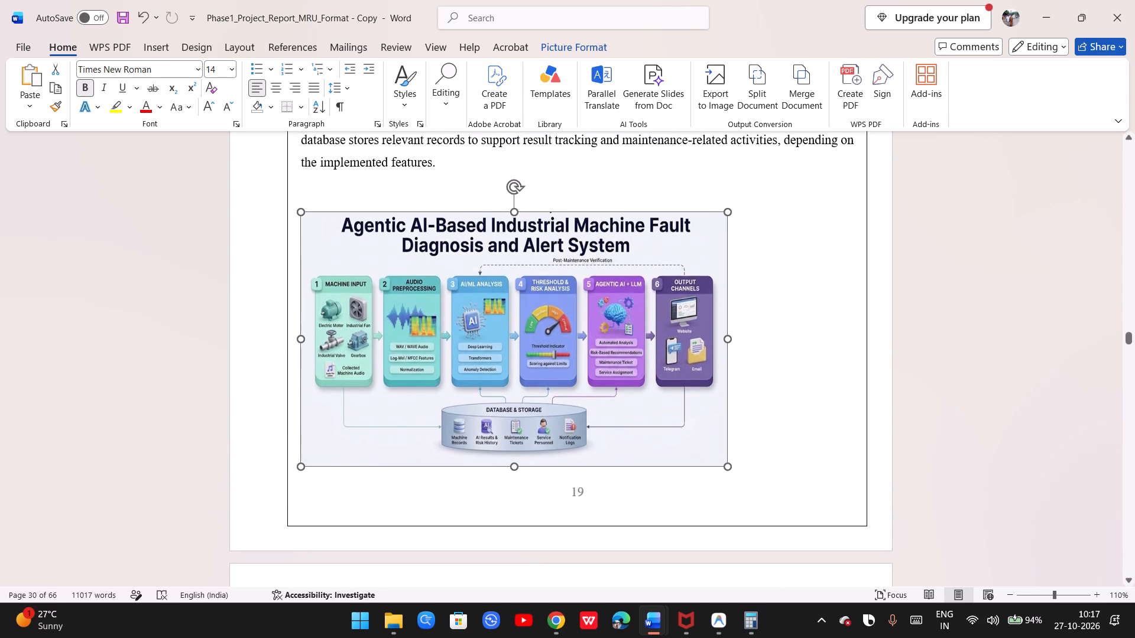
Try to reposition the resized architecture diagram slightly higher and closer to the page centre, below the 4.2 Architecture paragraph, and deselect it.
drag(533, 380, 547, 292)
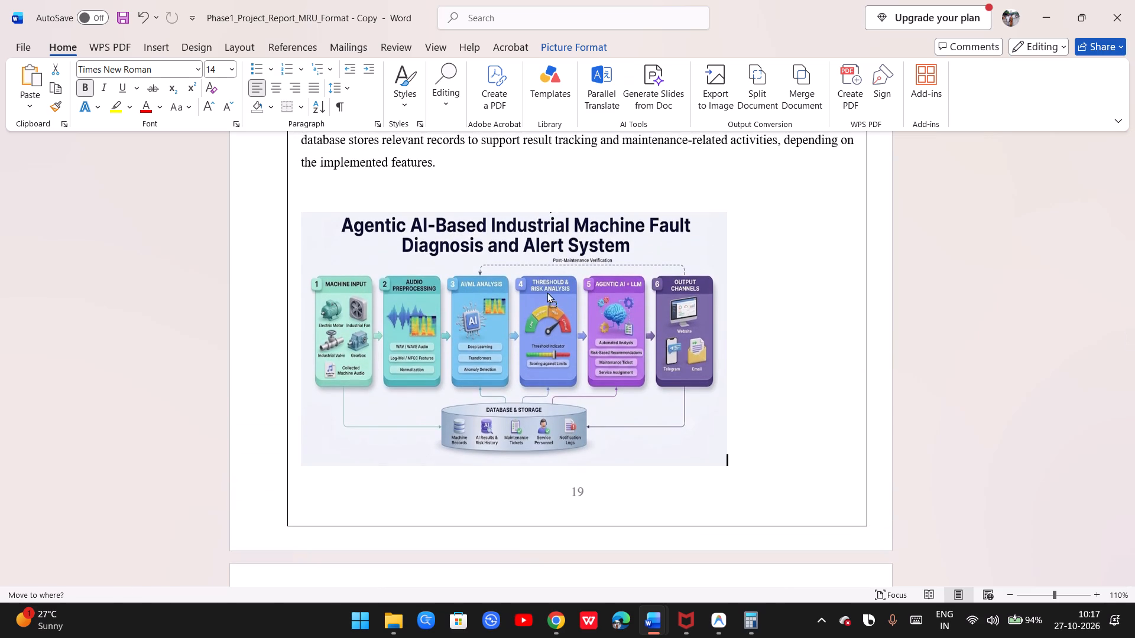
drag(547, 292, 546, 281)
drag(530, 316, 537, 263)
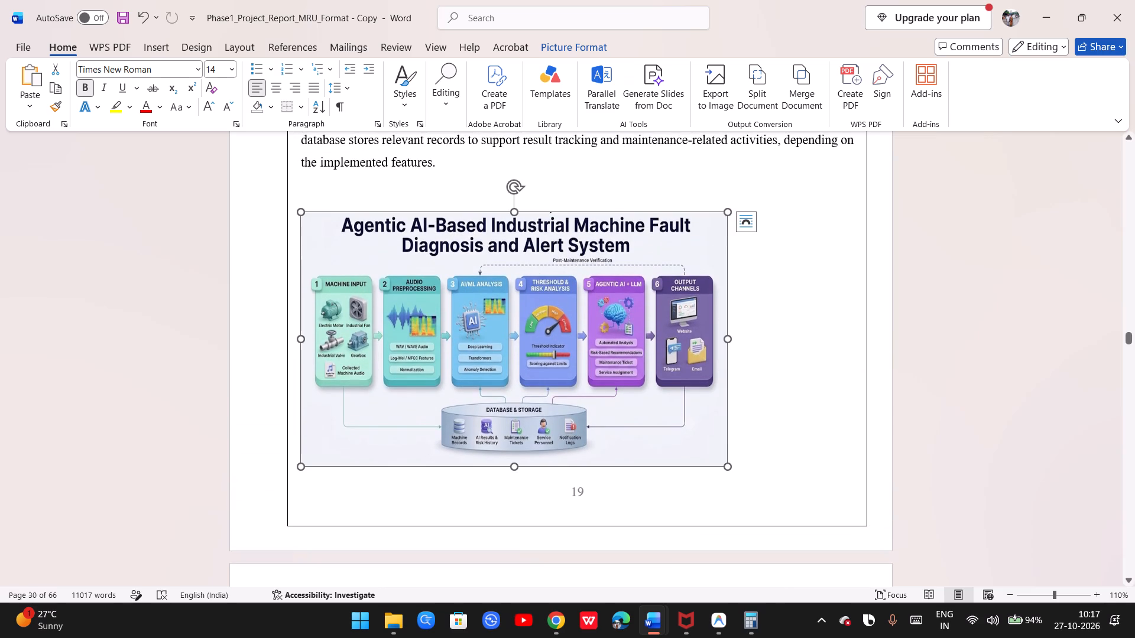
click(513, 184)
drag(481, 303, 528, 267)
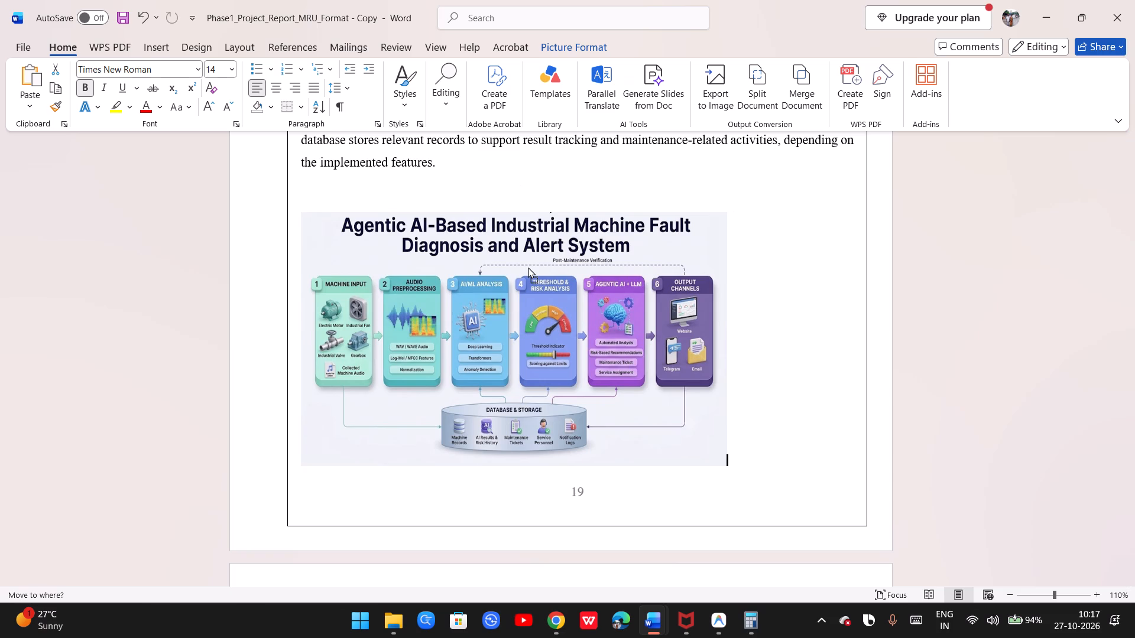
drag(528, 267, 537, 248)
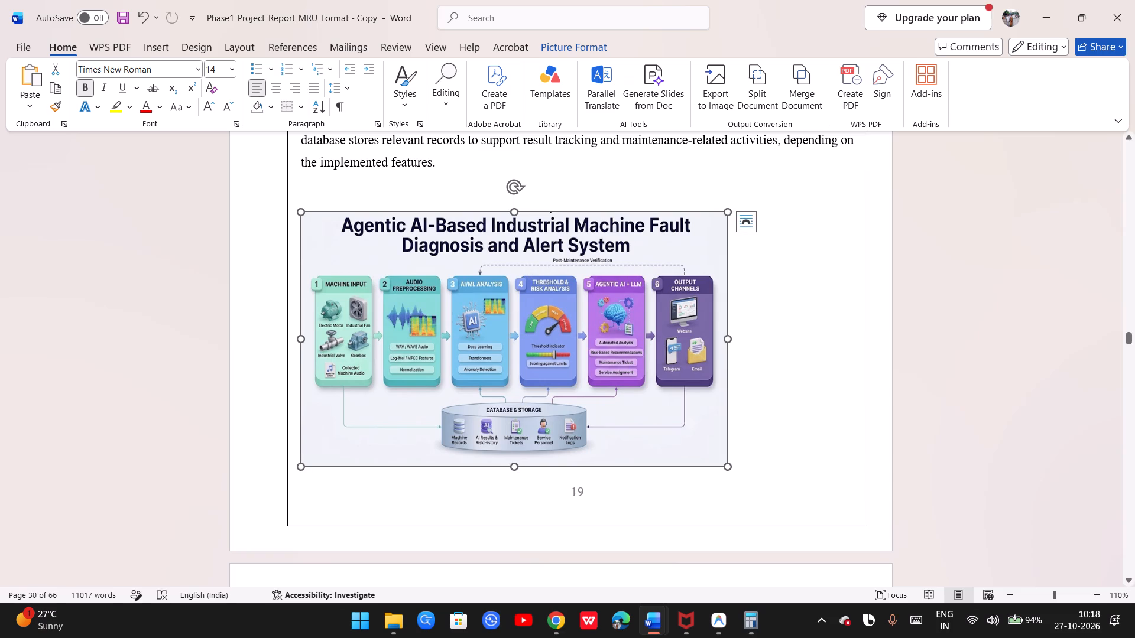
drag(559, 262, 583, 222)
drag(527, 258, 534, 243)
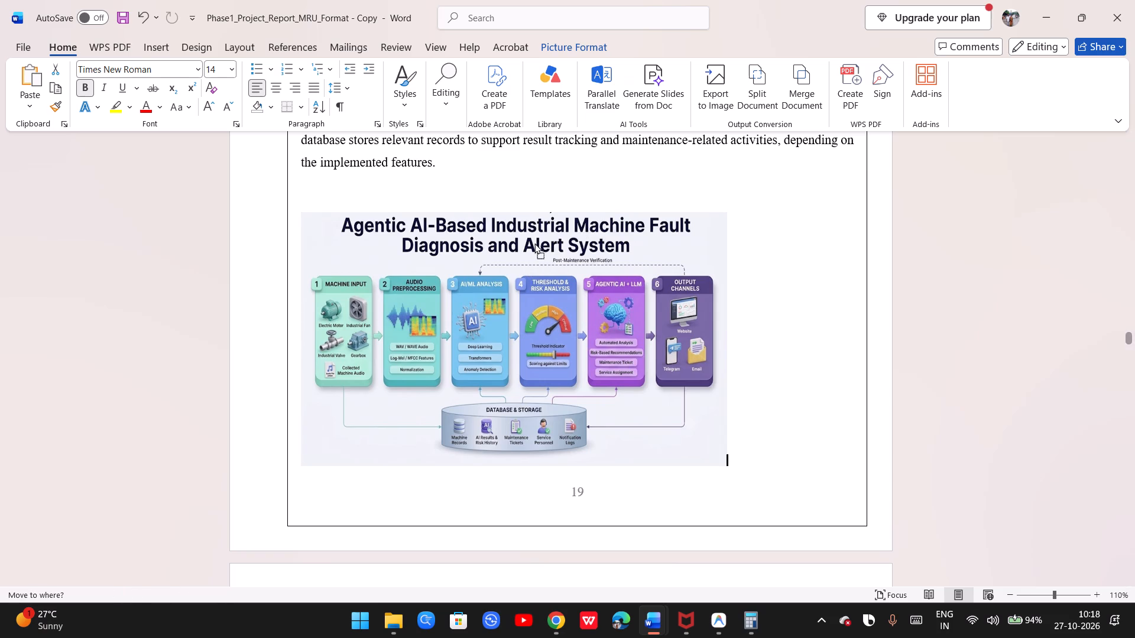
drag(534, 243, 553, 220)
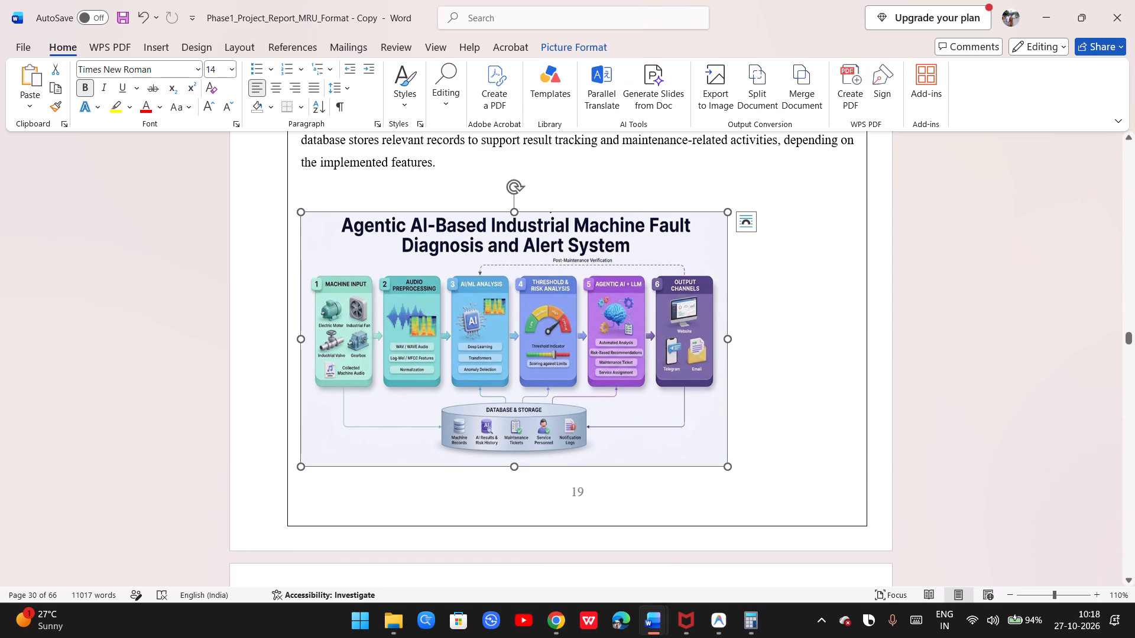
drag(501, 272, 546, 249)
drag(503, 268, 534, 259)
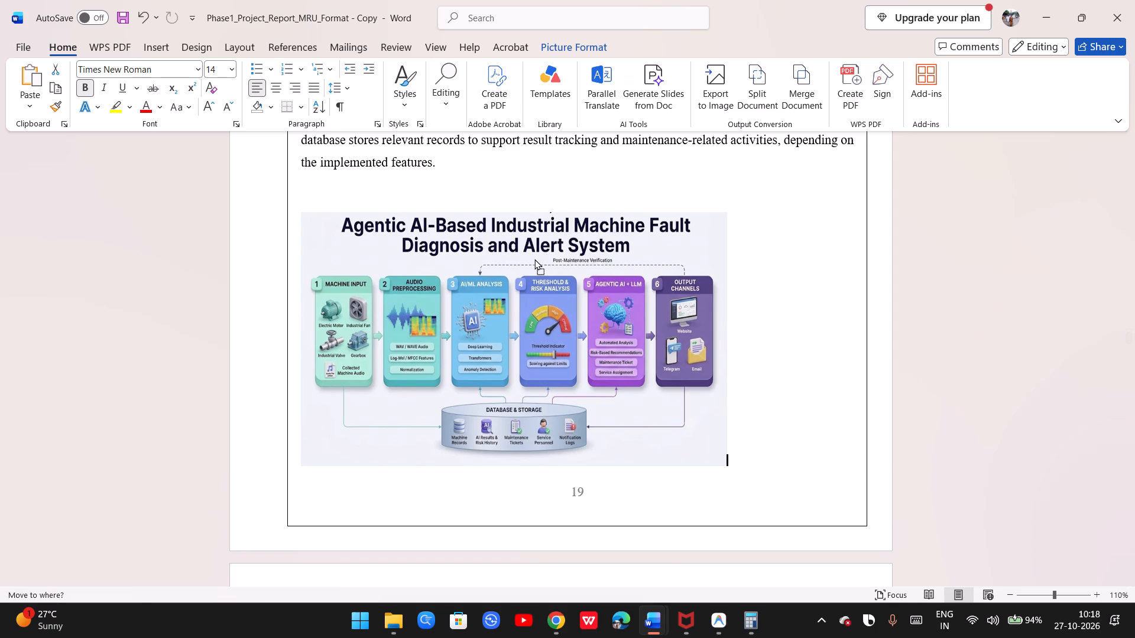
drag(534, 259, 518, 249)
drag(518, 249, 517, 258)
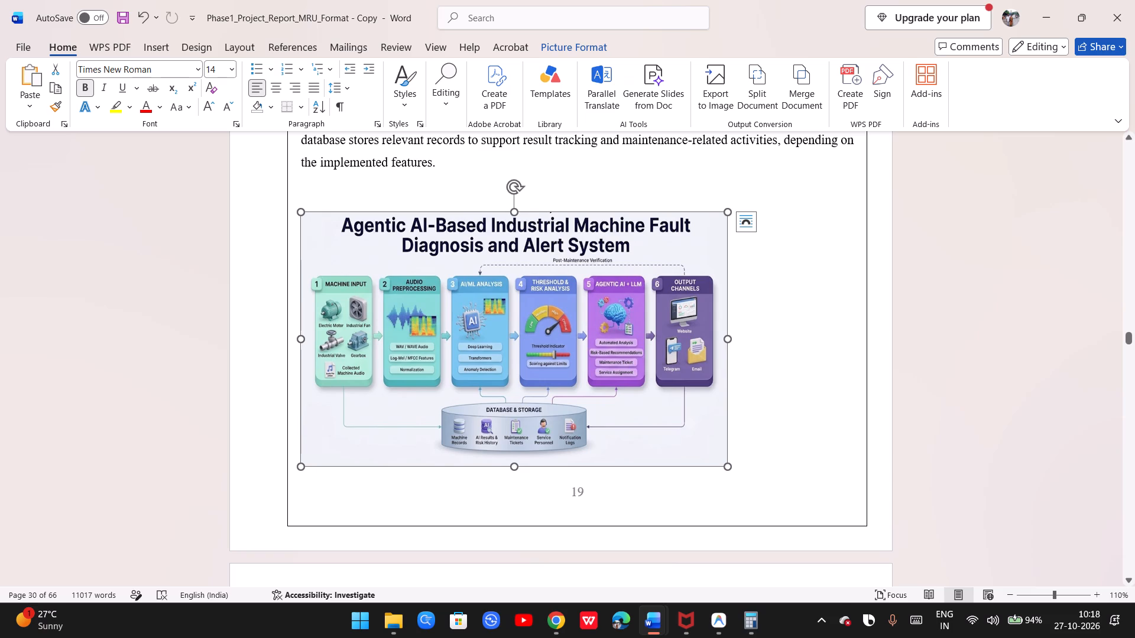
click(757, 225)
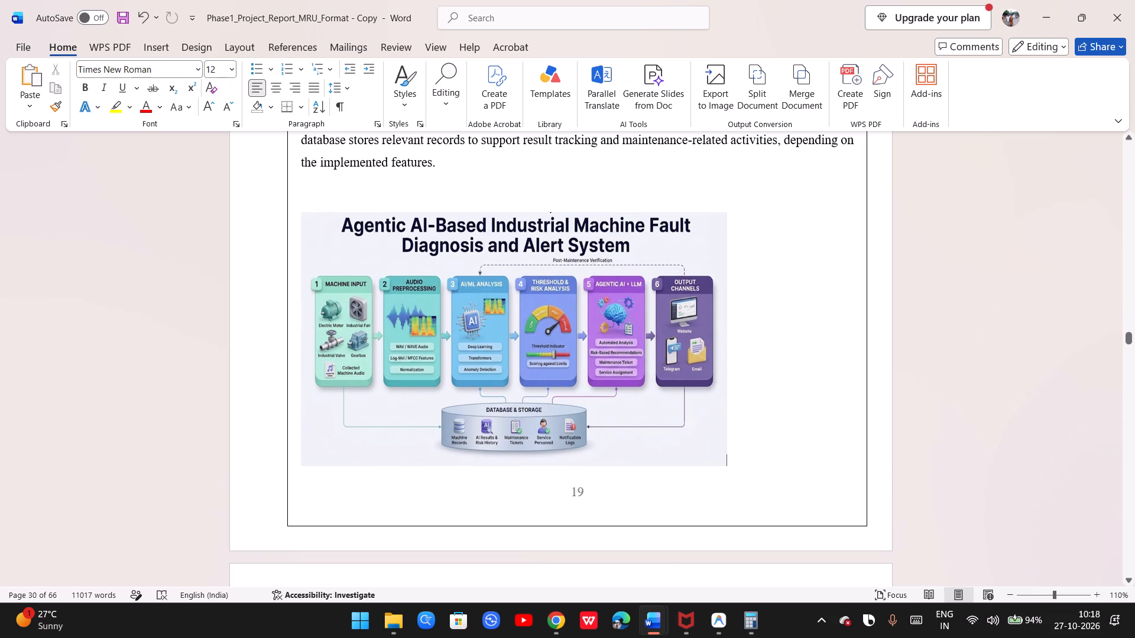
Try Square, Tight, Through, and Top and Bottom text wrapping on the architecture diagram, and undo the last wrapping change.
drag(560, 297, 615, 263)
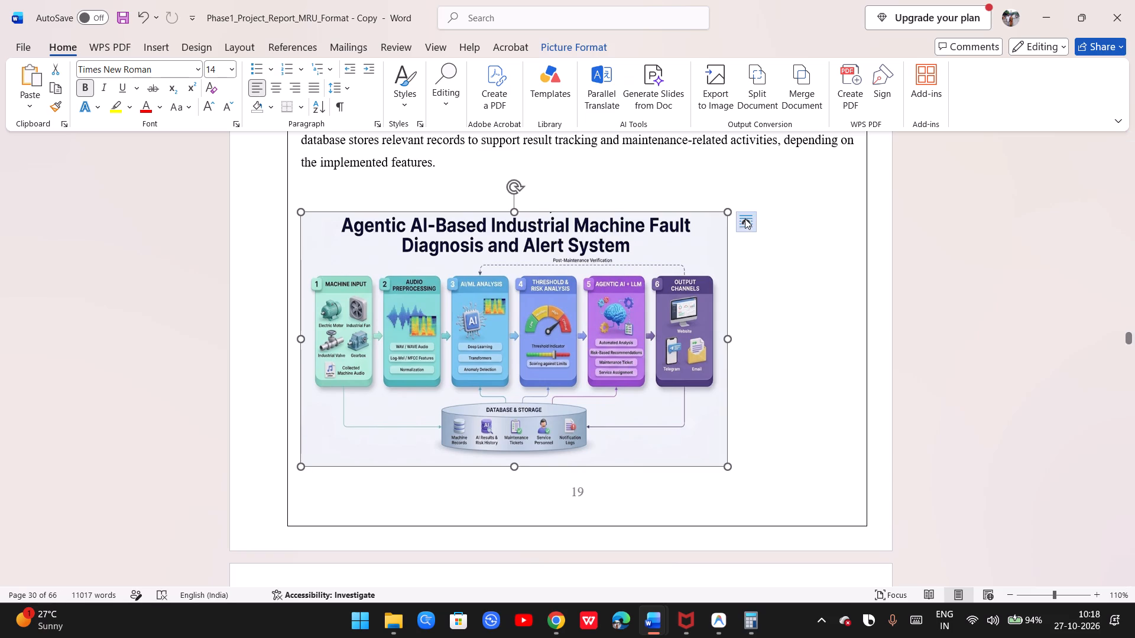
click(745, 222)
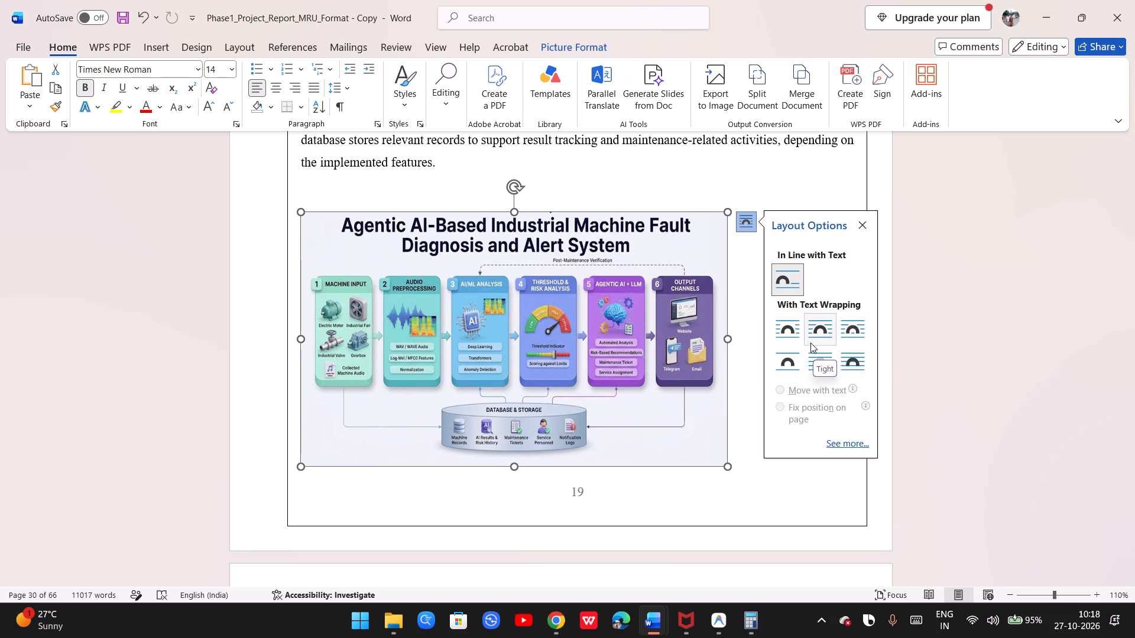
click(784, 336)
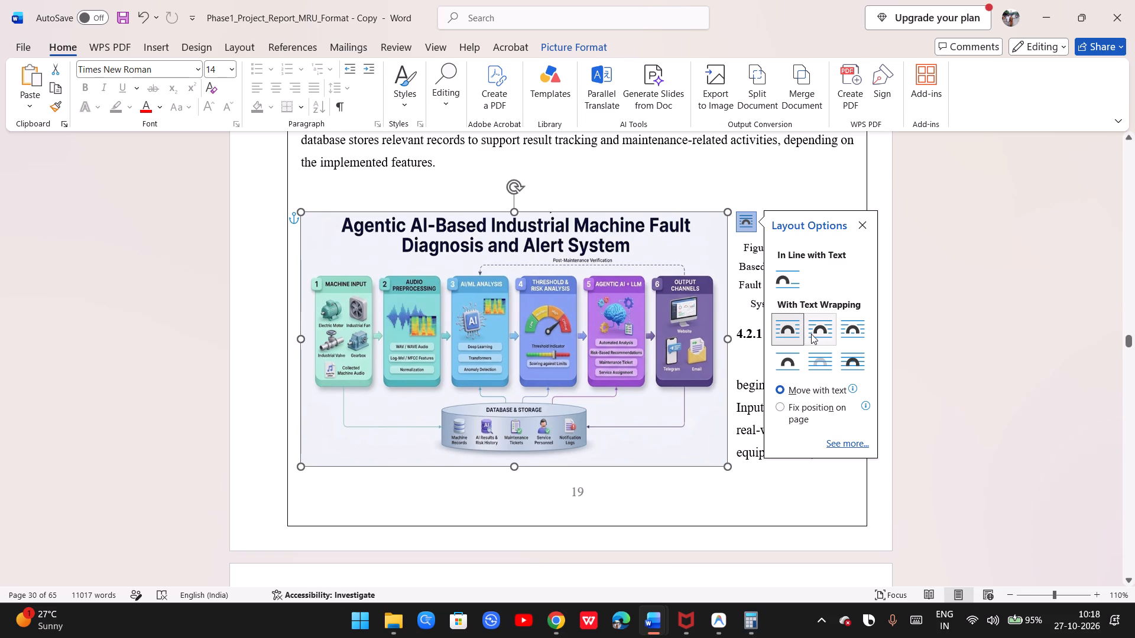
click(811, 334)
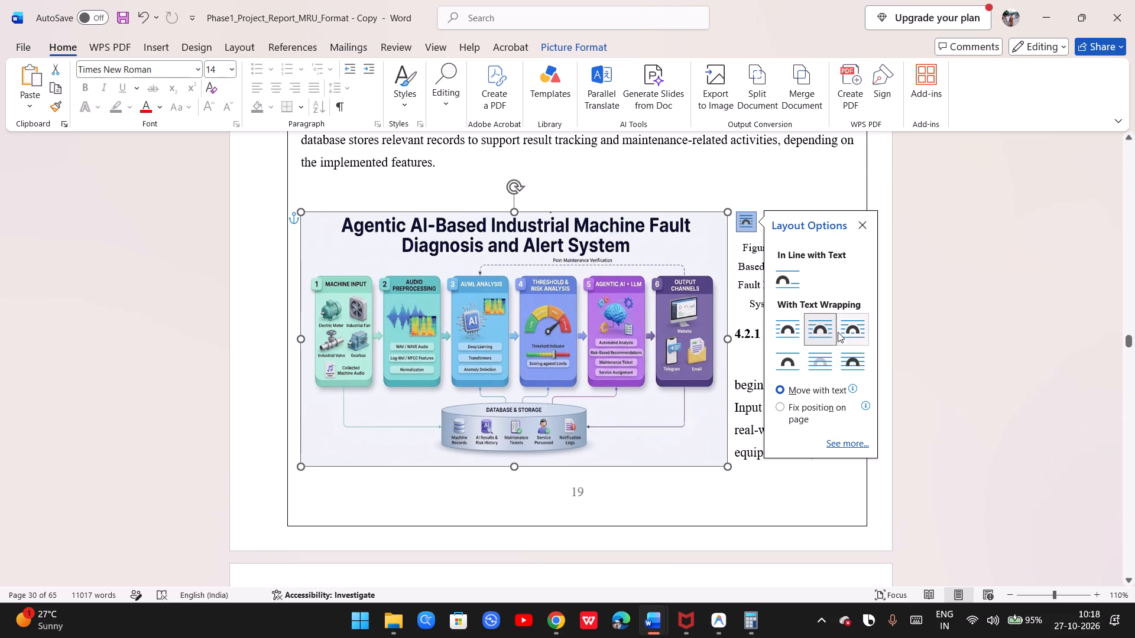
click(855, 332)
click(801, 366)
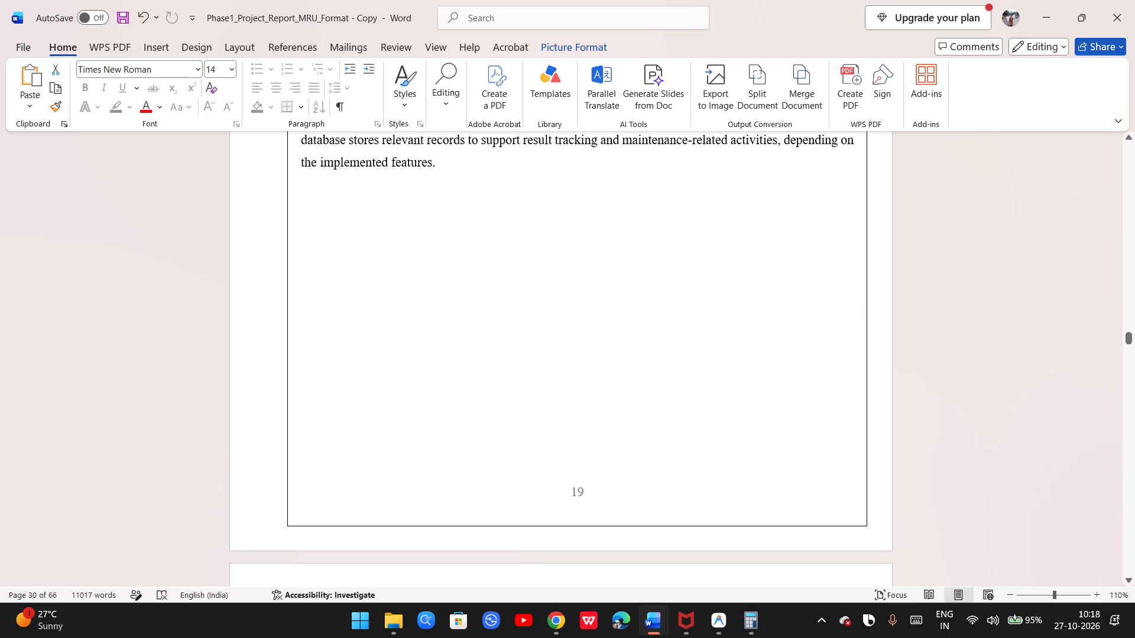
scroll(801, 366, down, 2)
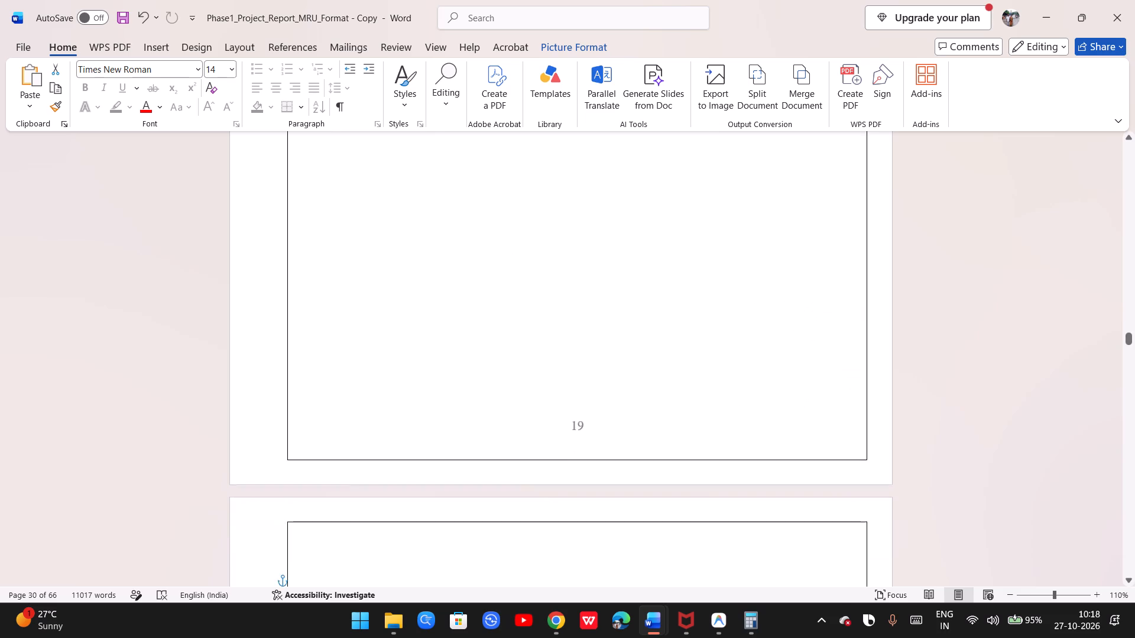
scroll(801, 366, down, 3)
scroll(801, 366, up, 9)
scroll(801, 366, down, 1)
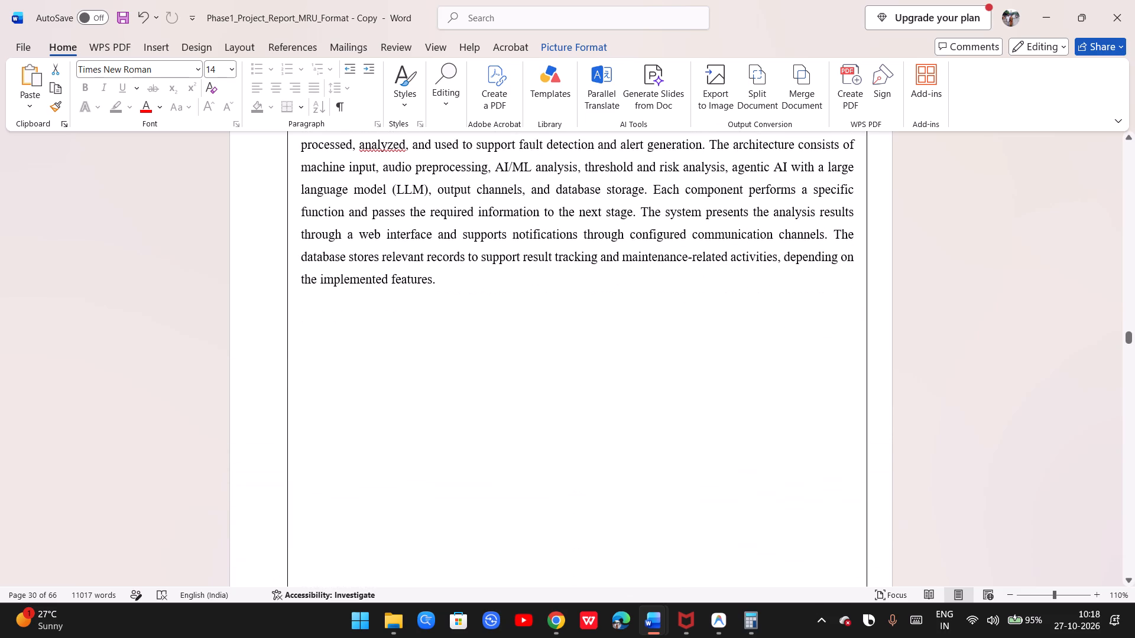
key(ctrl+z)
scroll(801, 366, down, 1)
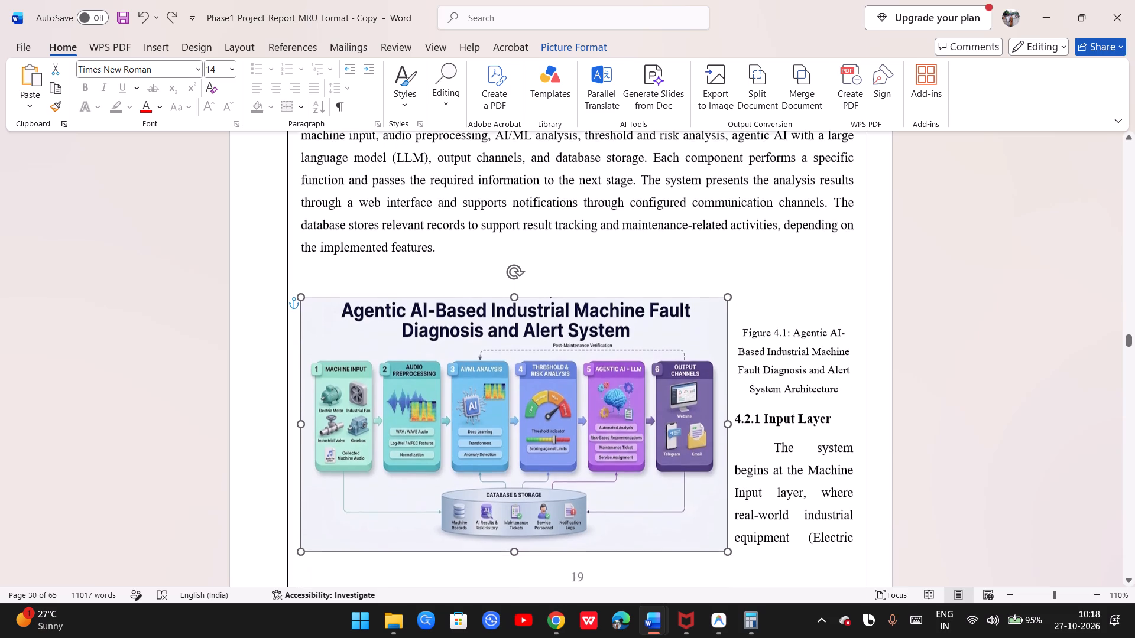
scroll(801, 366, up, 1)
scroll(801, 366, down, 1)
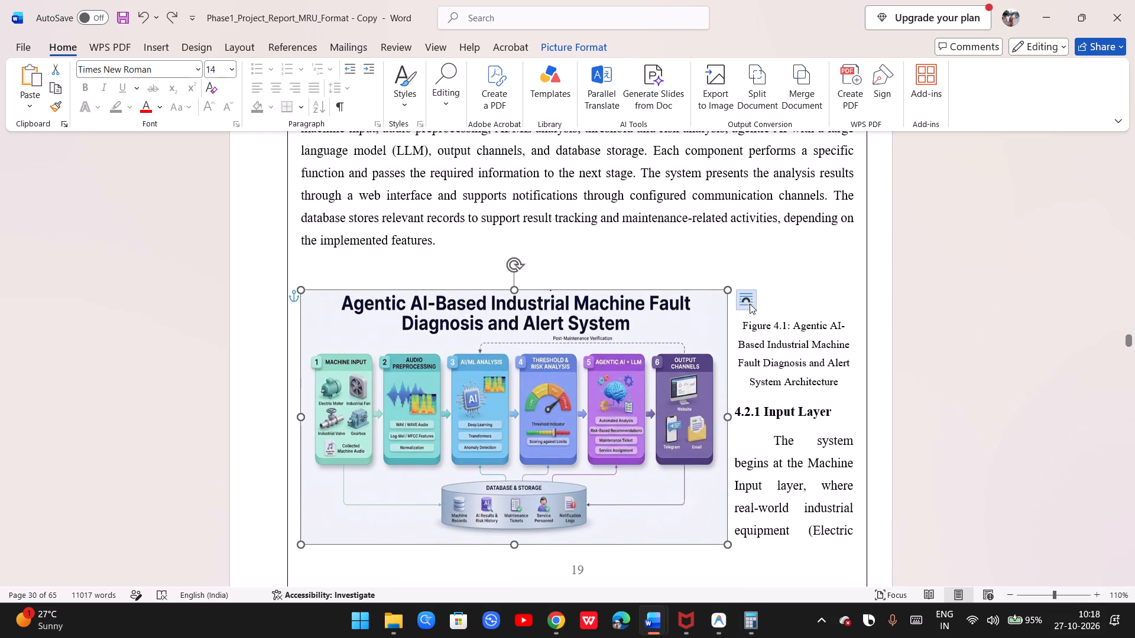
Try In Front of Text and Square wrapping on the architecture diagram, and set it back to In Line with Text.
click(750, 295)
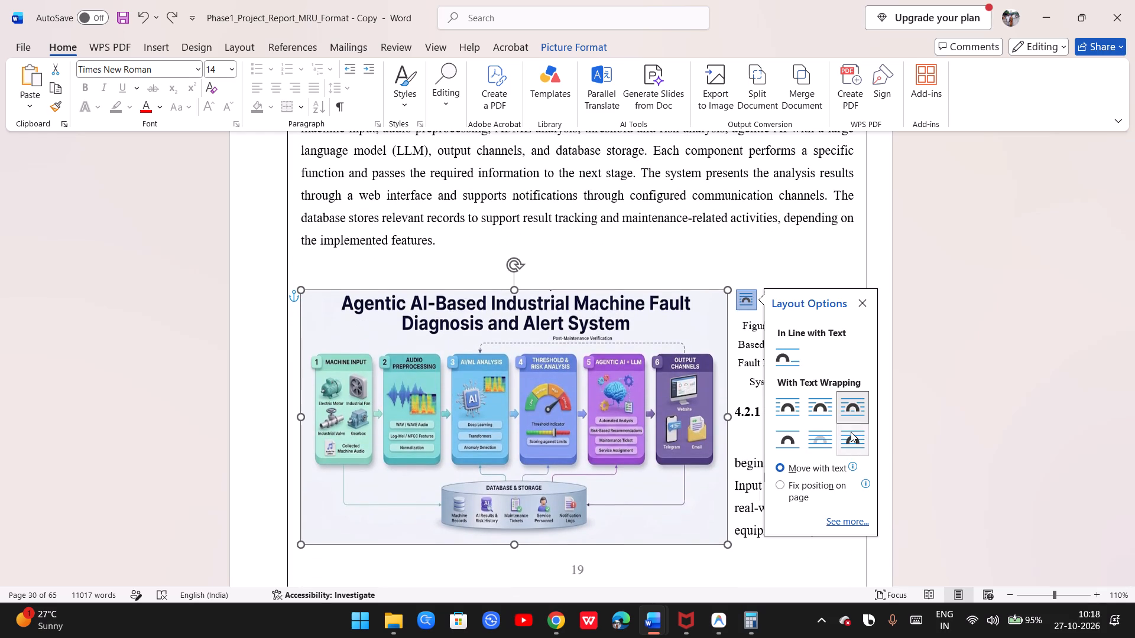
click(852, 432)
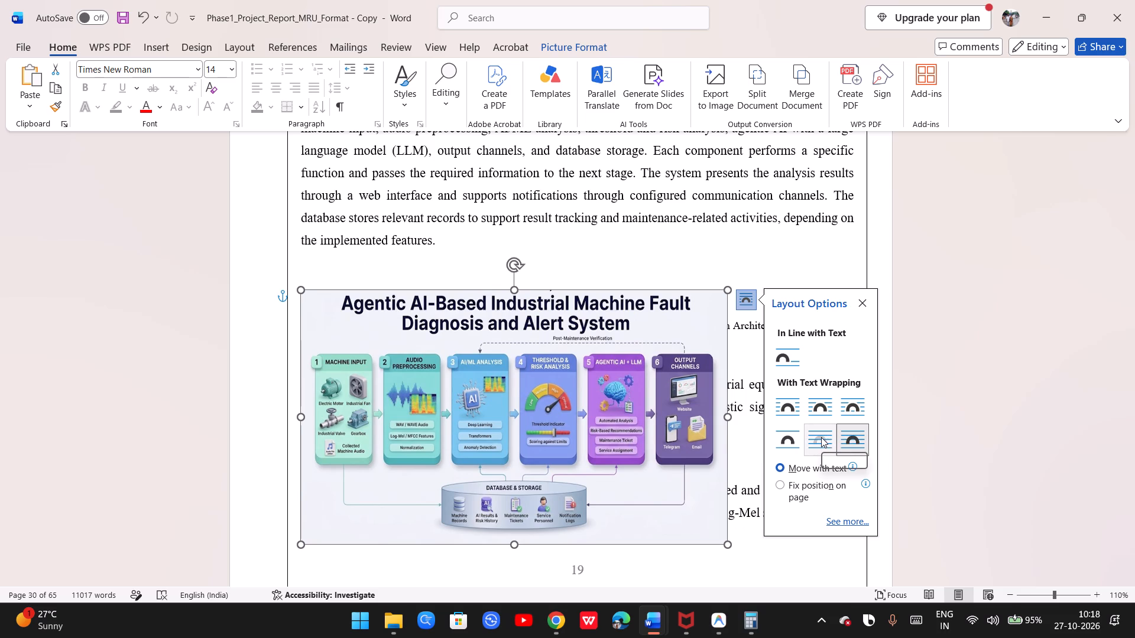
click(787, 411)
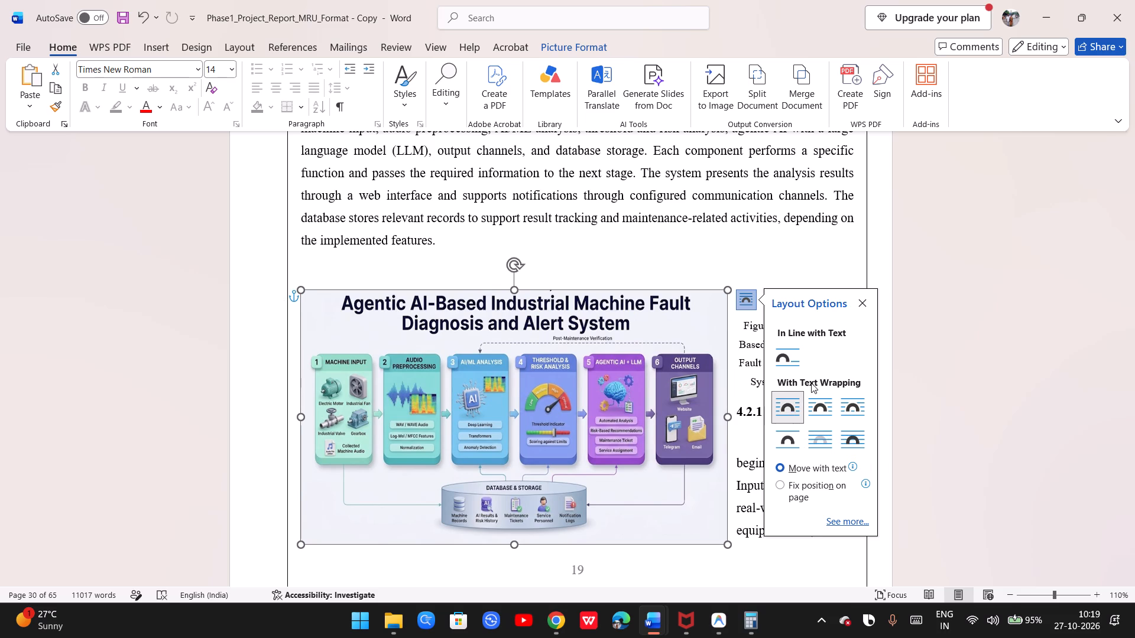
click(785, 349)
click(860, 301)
Shrink the architecture diagram proportionally until the Figure 4.1 caption fits beneath it on page 19.
scroll(751, 377, down, 2)
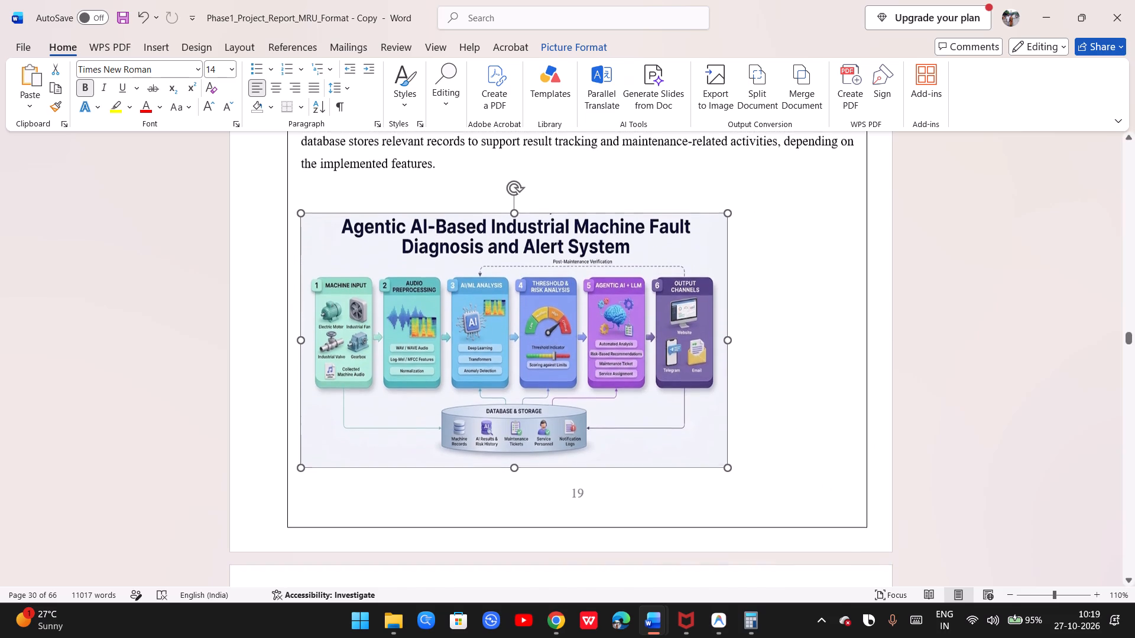
scroll(751, 377, down, 3)
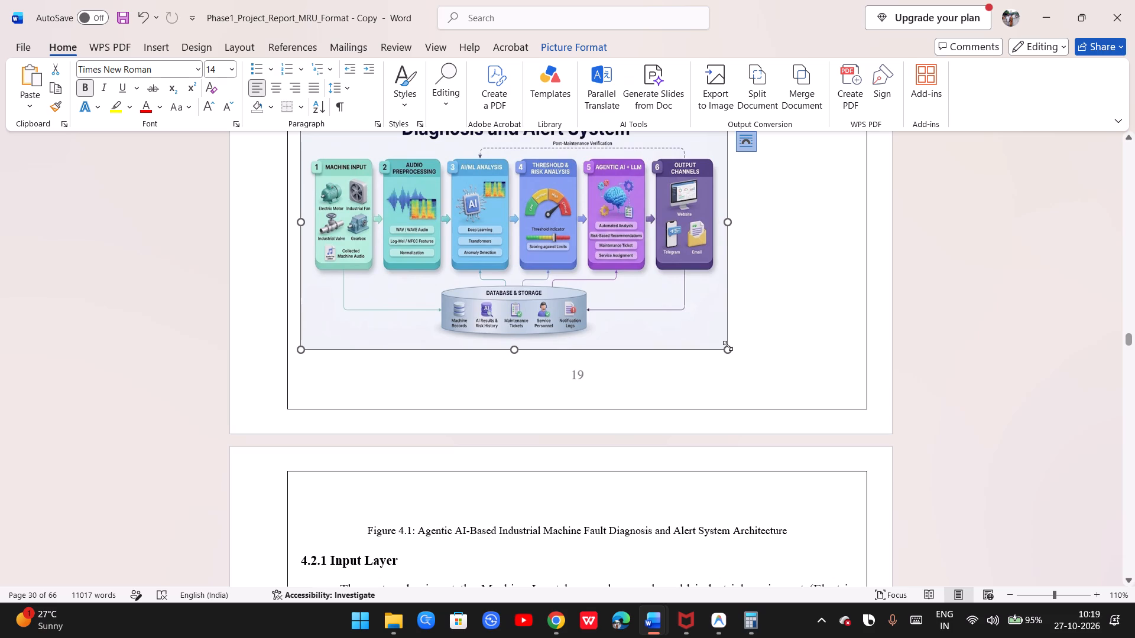
drag(728, 346, 695, 306)
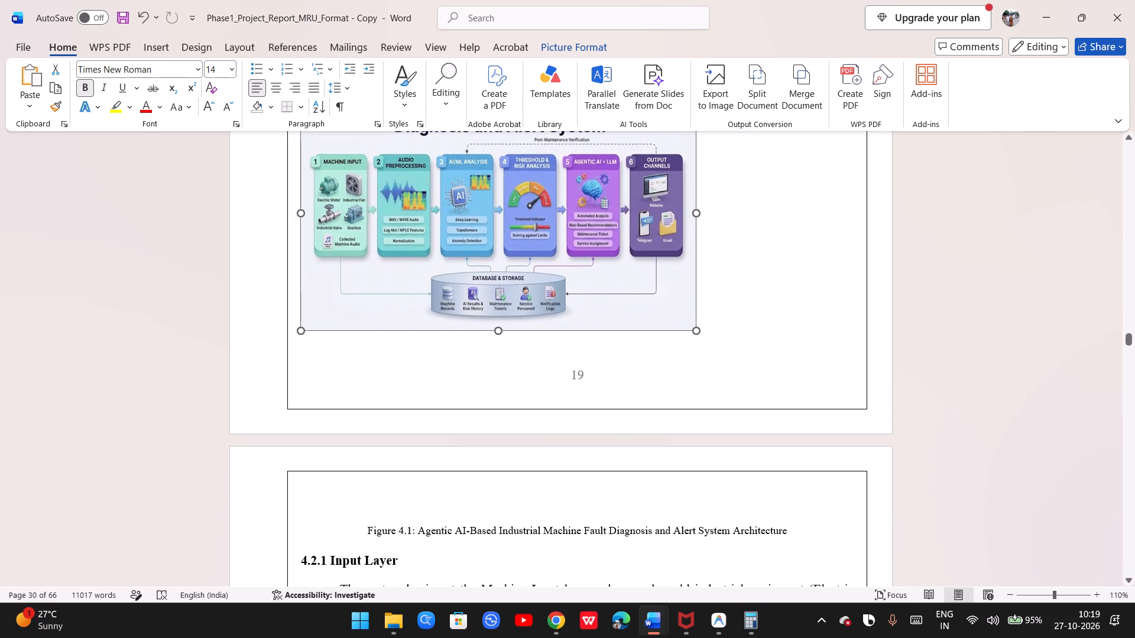
drag(695, 306, 680, 287)
scroll(673, 323, up, 2)
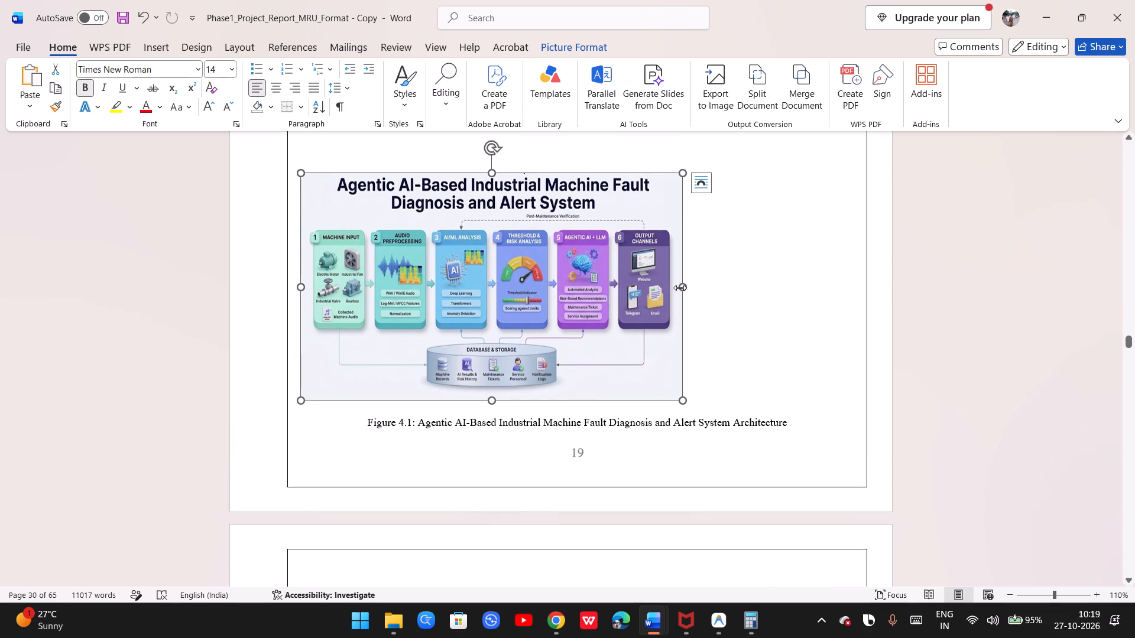
Widen the architecture diagram horizontally, keeping its height, so it fills more of the text width above the Figure 4.1 caption.
drag(680, 288, 713, 288)
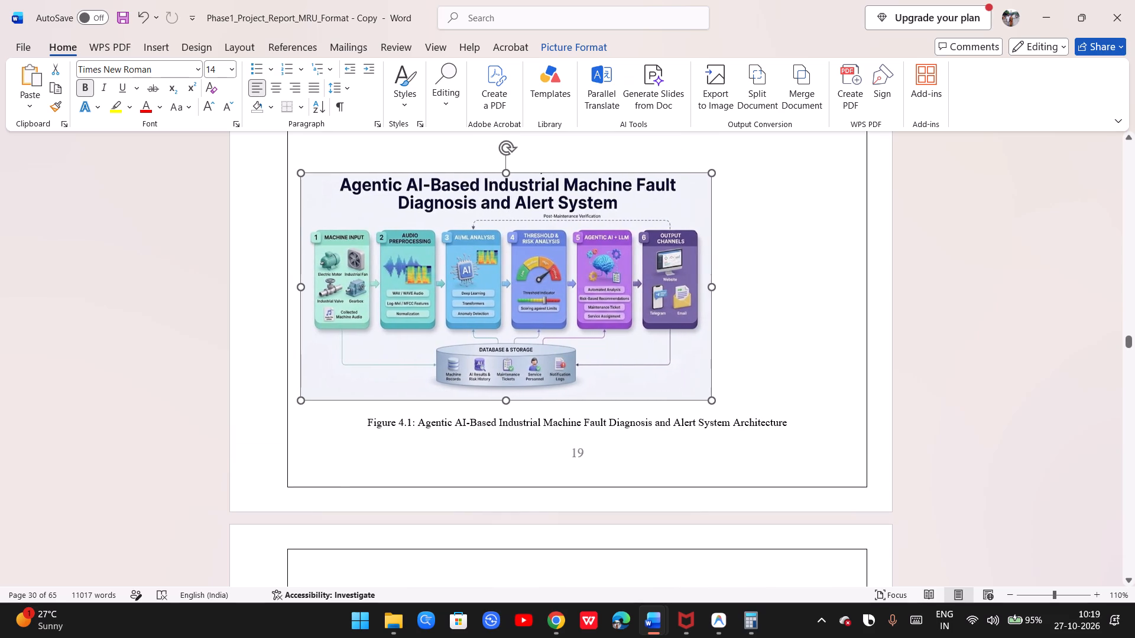
drag(713, 288, 715, 289)
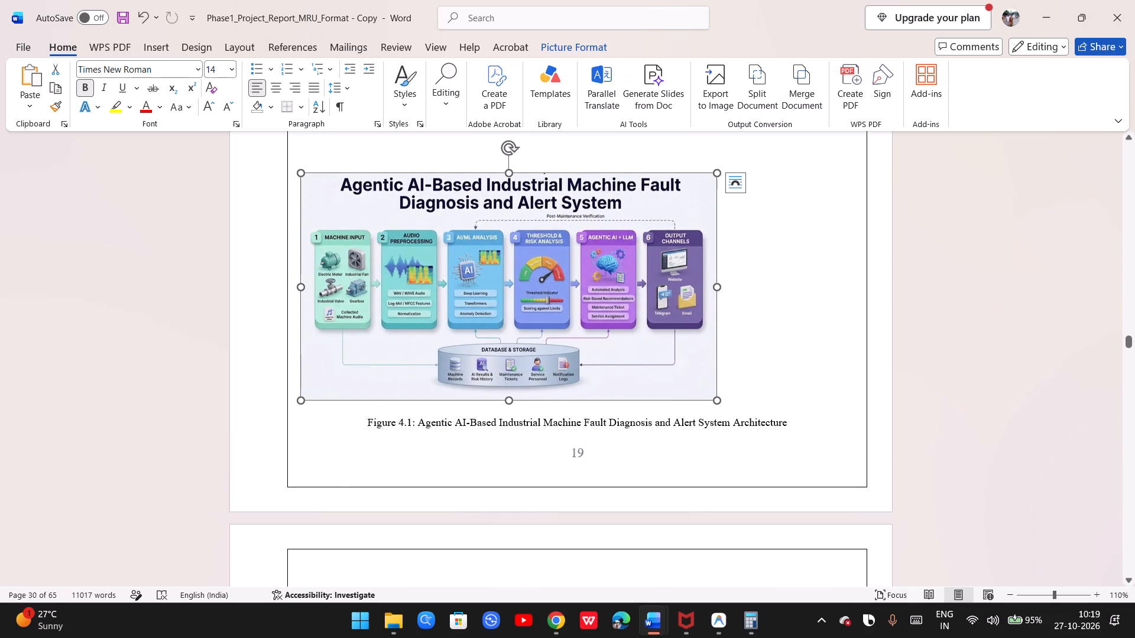
drag(516, 266, 569, 268)
drag(719, 288, 741, 283)
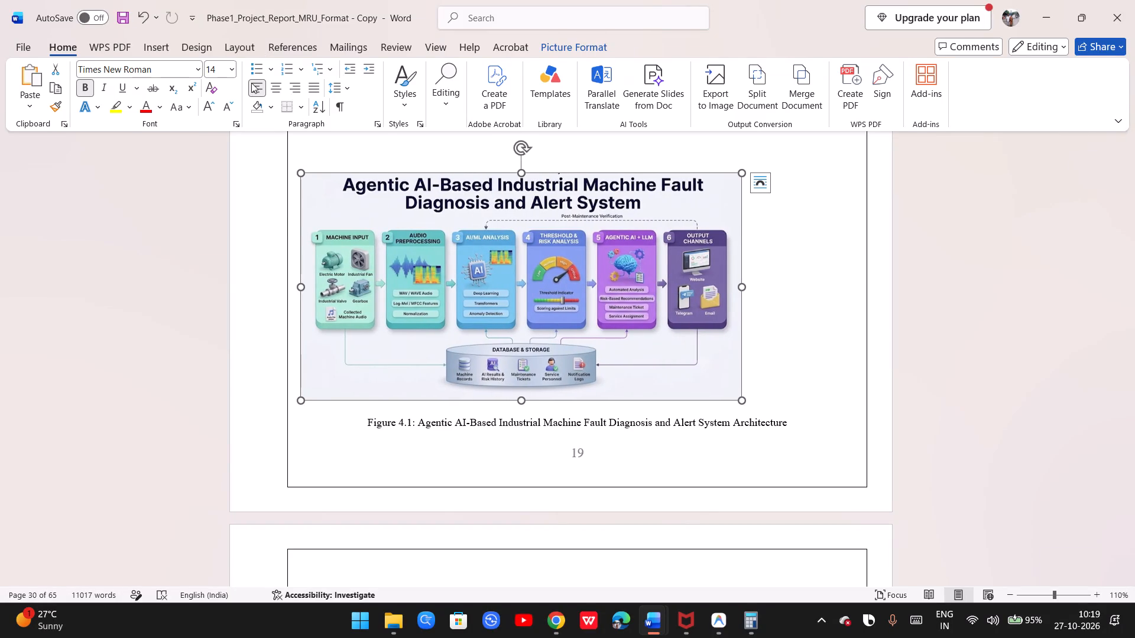
Centre the architecture diagram horizontally above the Figure 4.1 caption and deselect it.
click(273, 86)
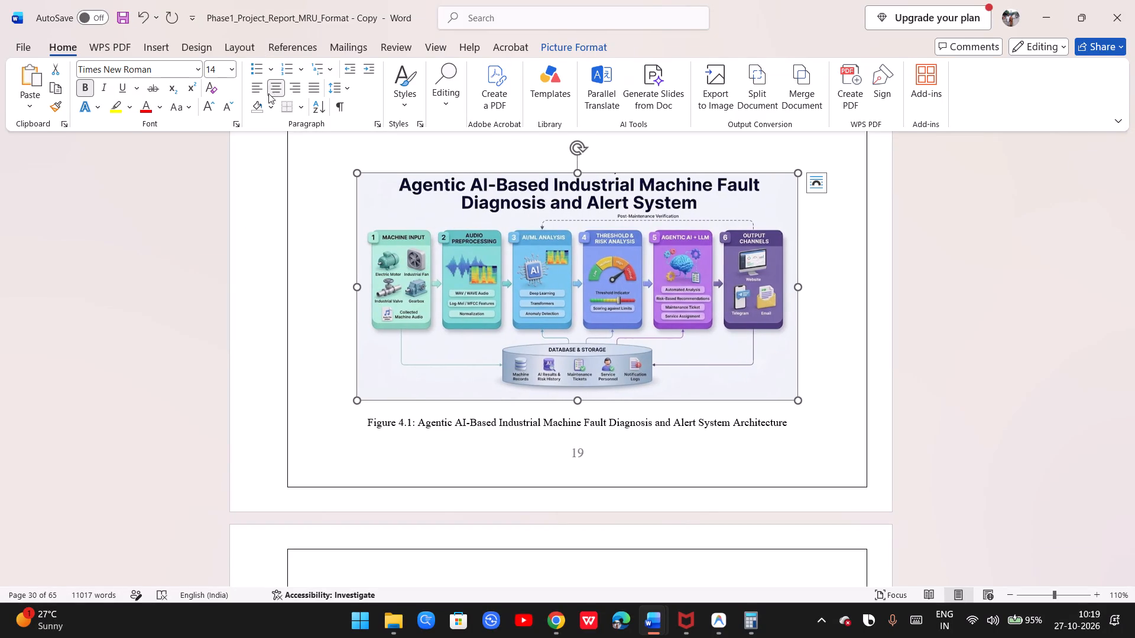
click(865, 288)
Examine the layout from the 4.2 paragraph and Figure 4.1 on page 19 to the 4.2.1 and 4.2.2 subsections.
scroll(828, 298, up, 2)
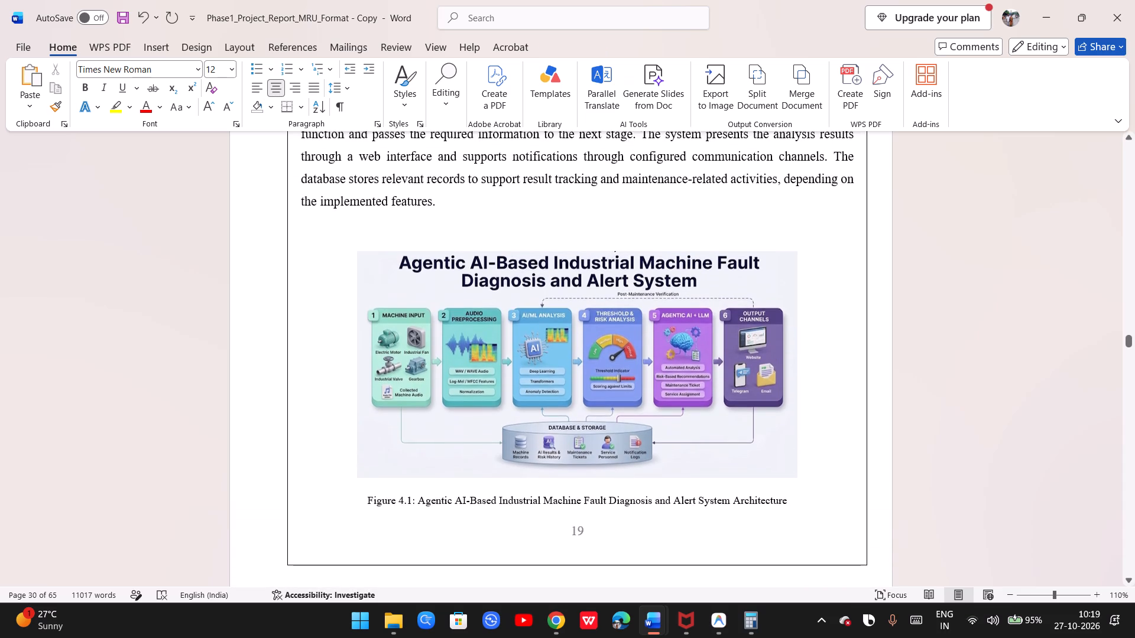
scroll(828, 298, down, 5)
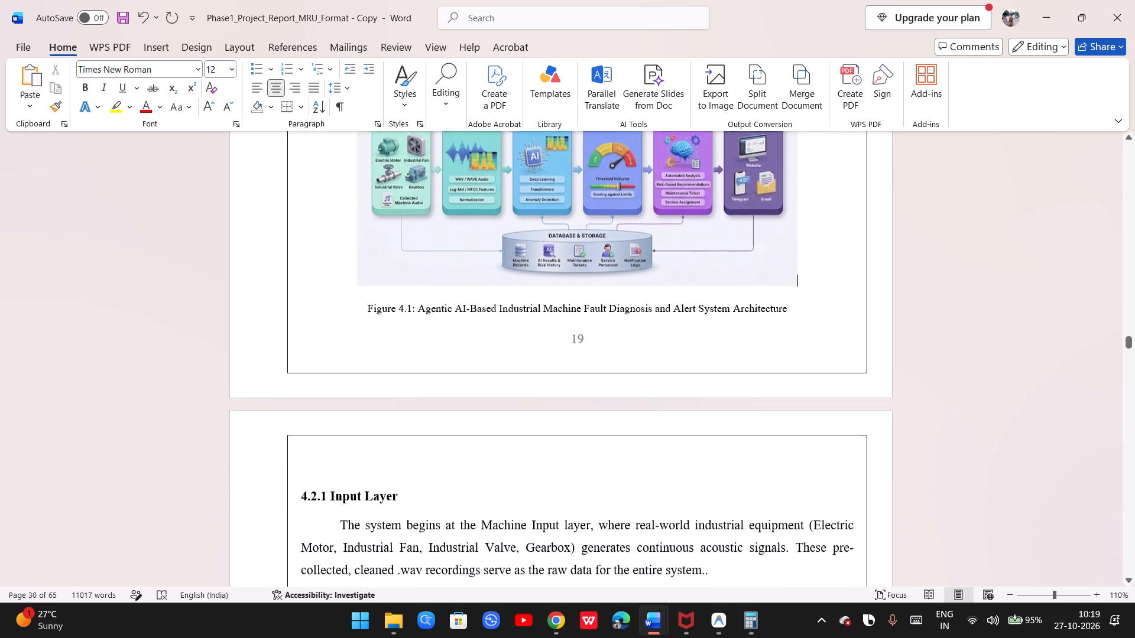
scroll(828, 298, down, 1)
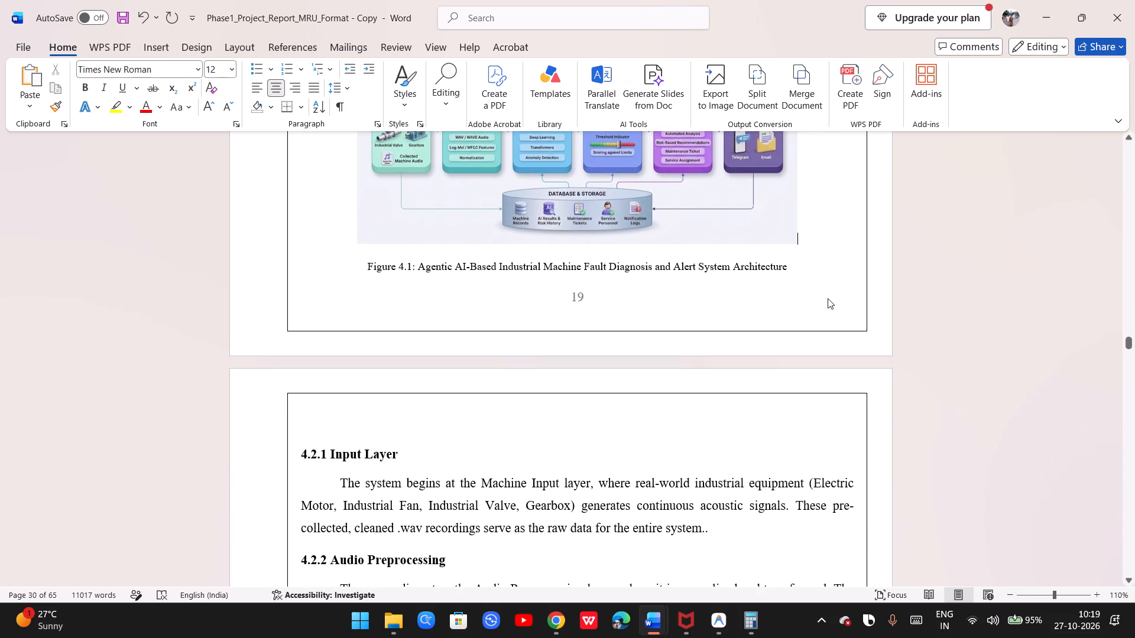
scroll(828, 298, down, 3)
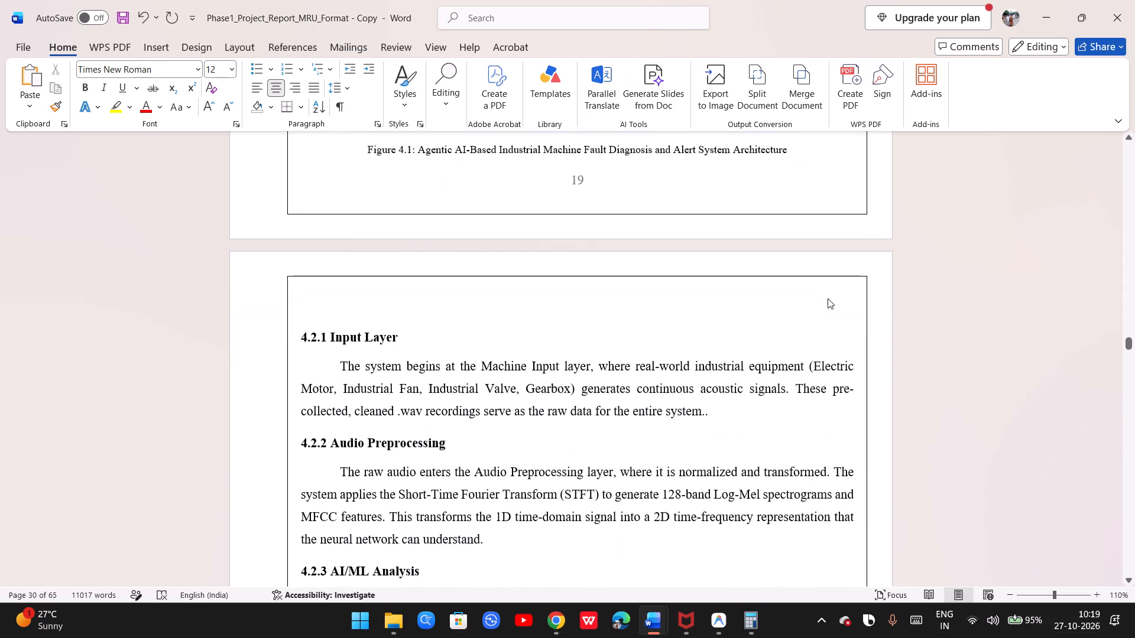
scroll(828, 298, up, 1)
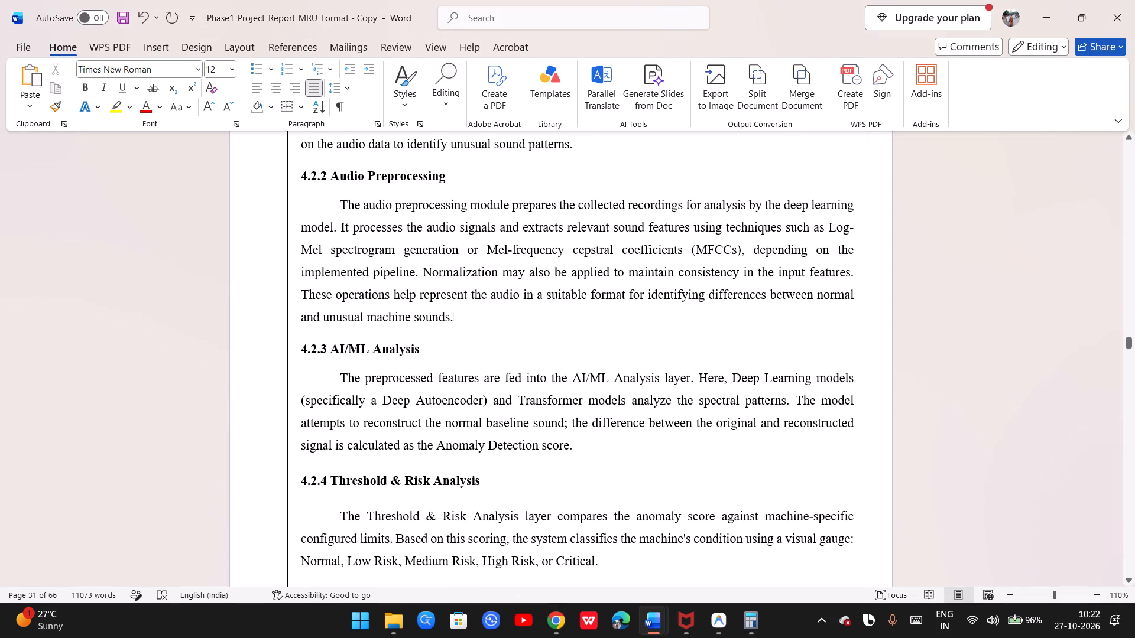
drag(339, 378, 556, 444)
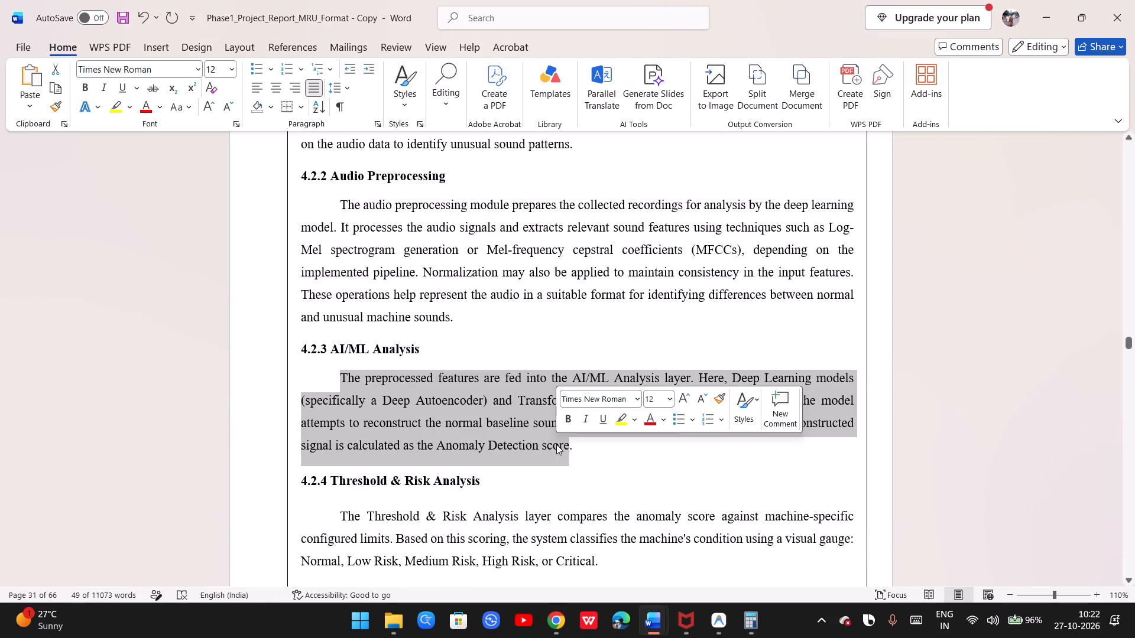
key(ctrl+v)
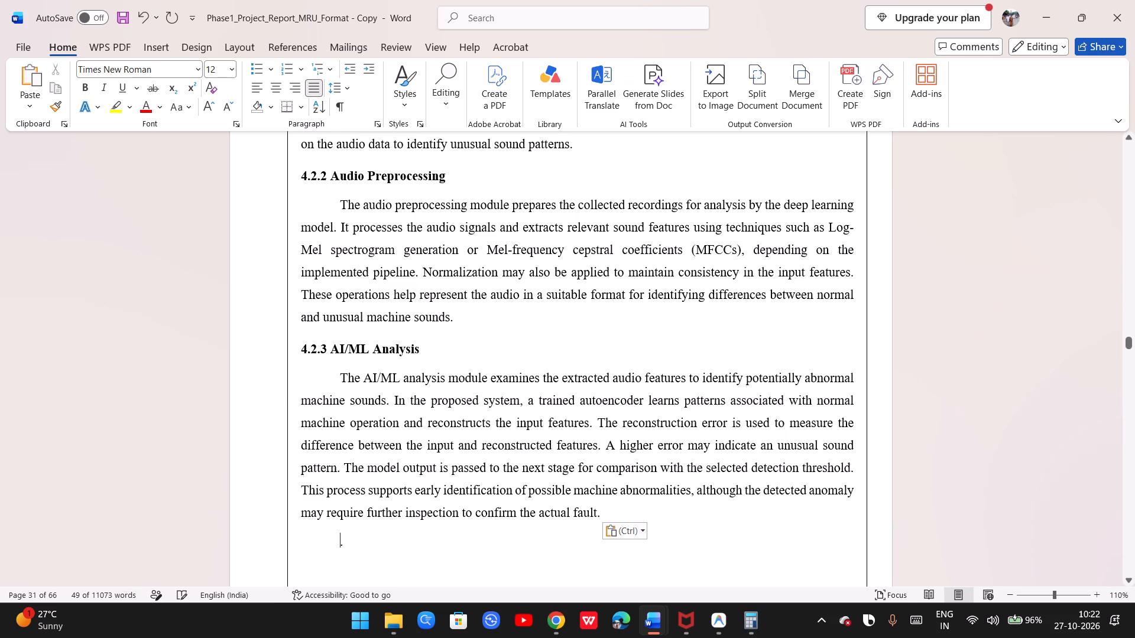
Delete the stray full stop and its extra line after the 4.2.3 paragraph.
click(433, 538)
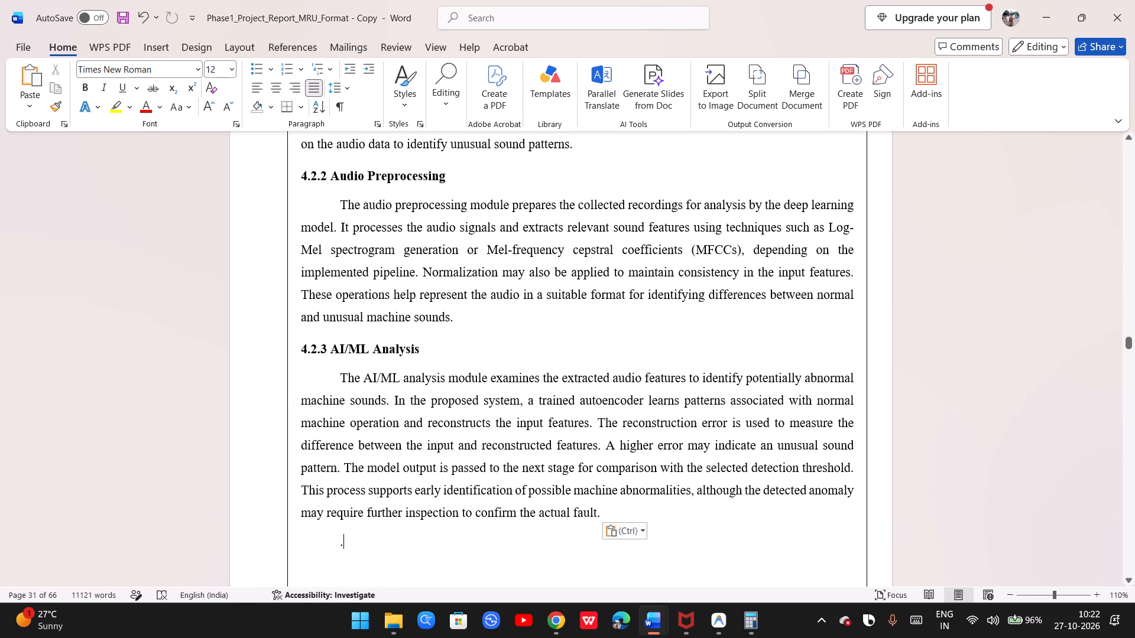
key(BackSpace)
key(BackSpace)
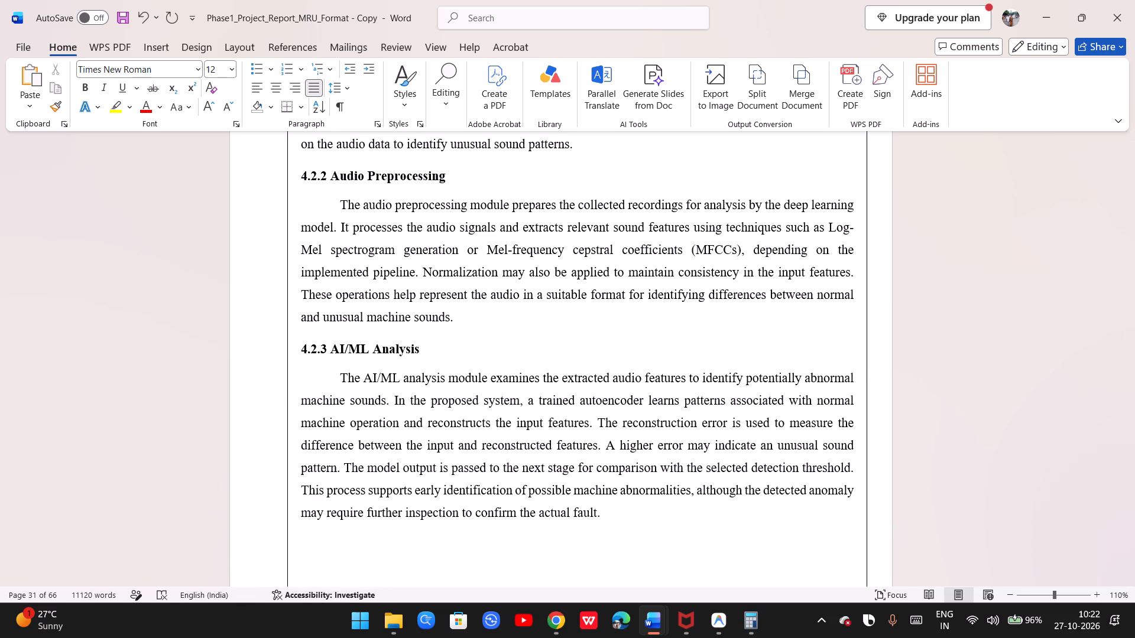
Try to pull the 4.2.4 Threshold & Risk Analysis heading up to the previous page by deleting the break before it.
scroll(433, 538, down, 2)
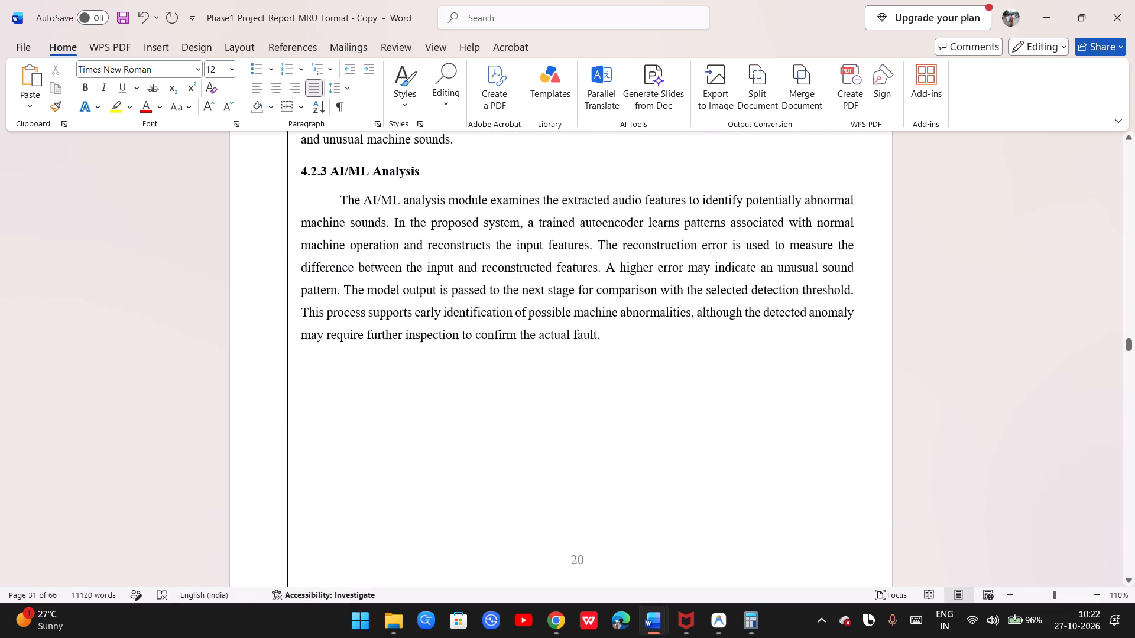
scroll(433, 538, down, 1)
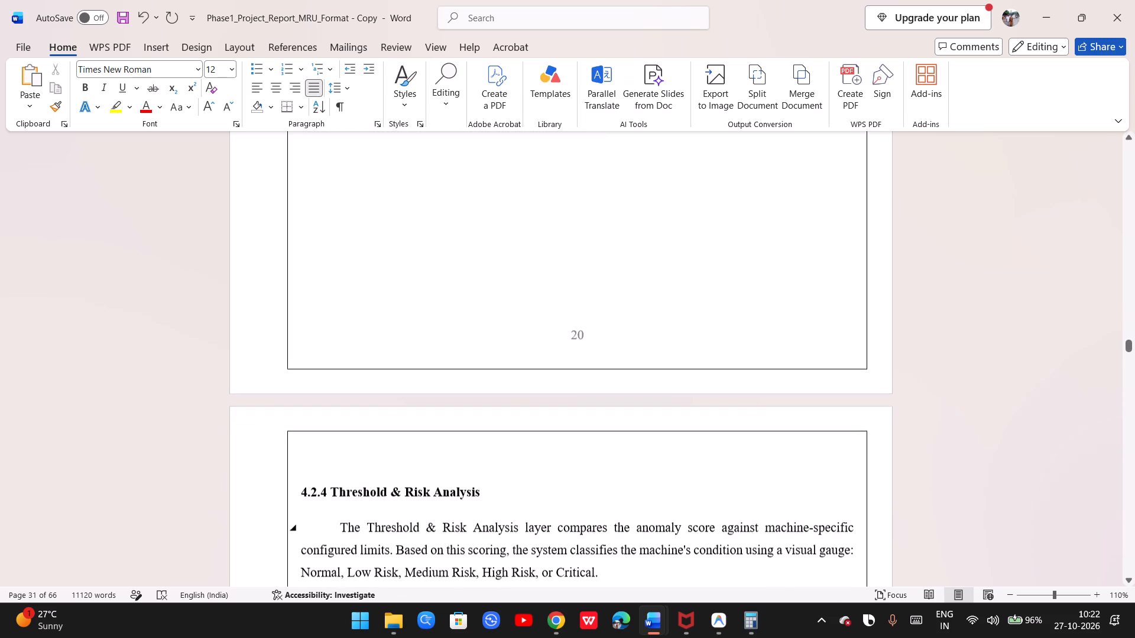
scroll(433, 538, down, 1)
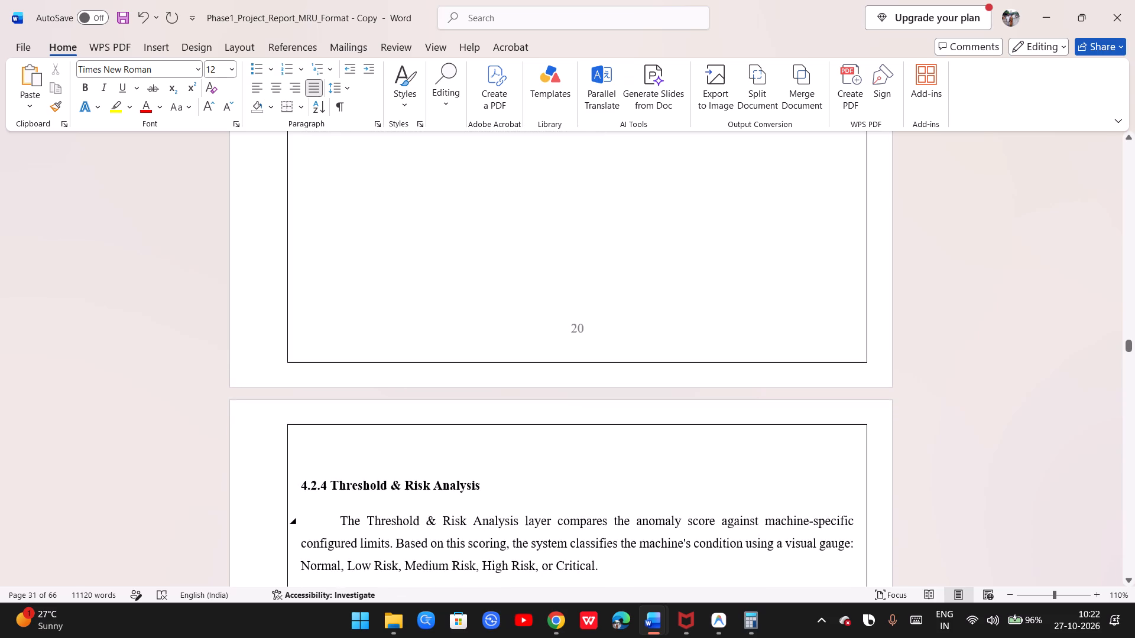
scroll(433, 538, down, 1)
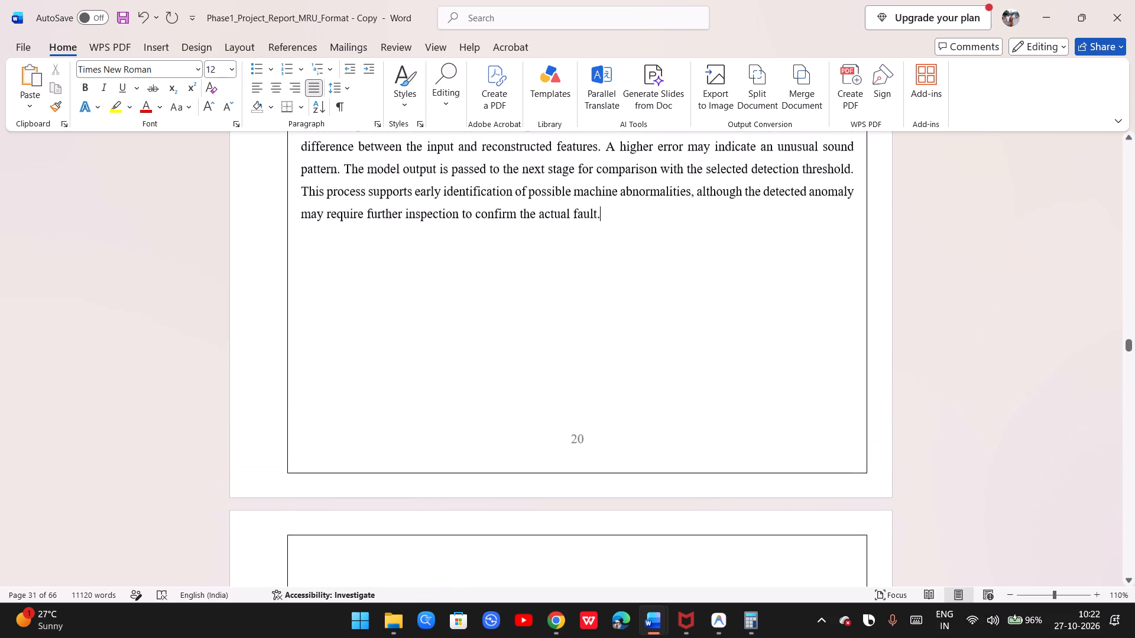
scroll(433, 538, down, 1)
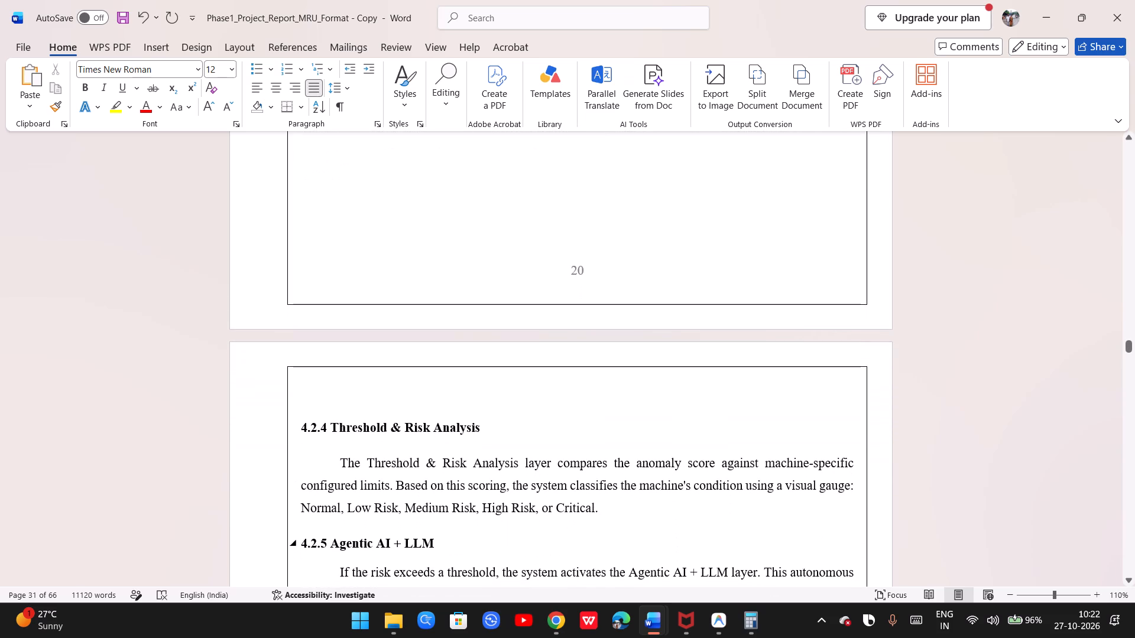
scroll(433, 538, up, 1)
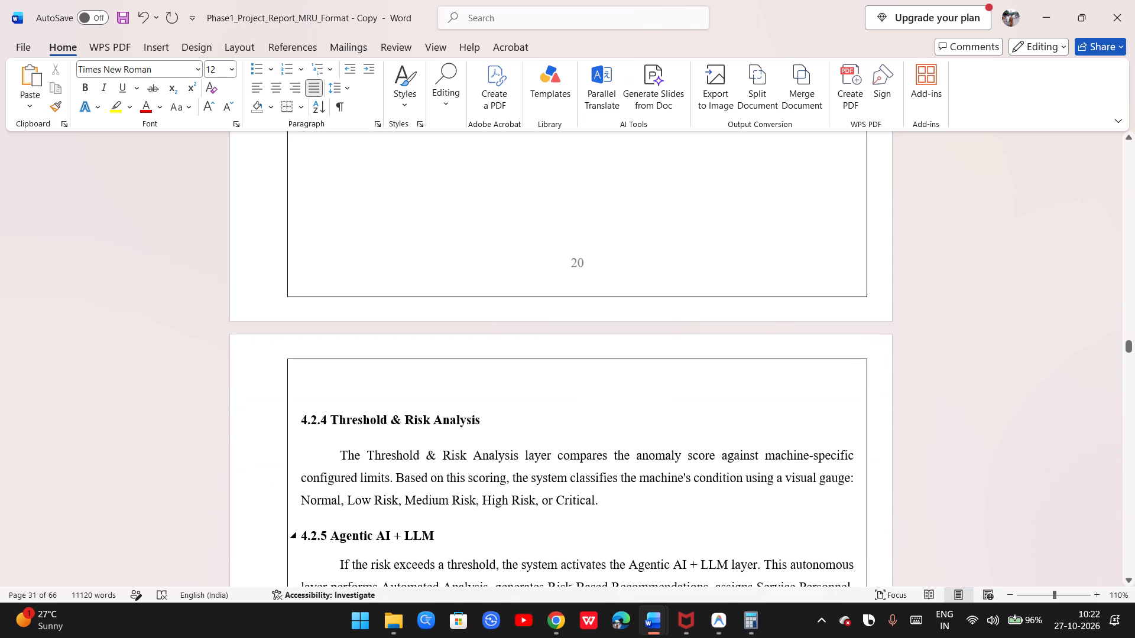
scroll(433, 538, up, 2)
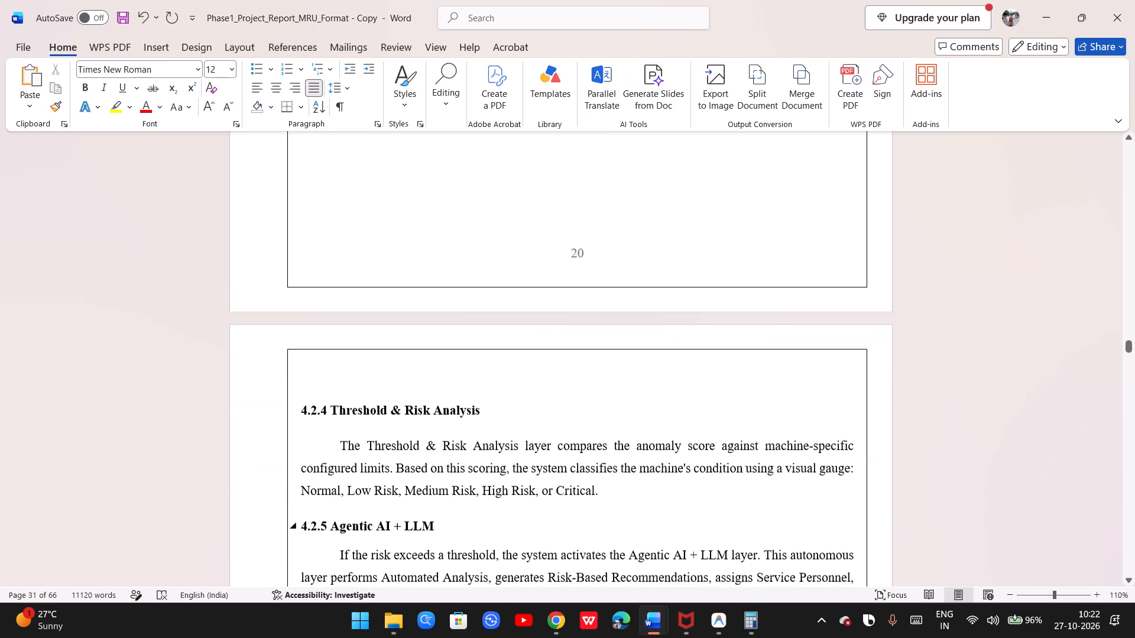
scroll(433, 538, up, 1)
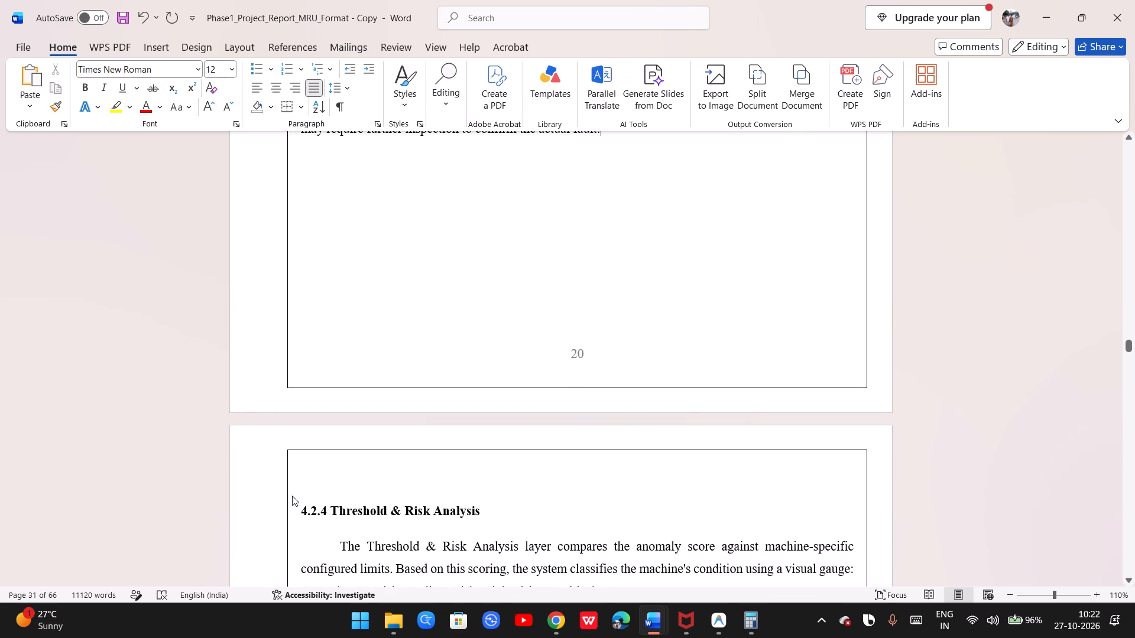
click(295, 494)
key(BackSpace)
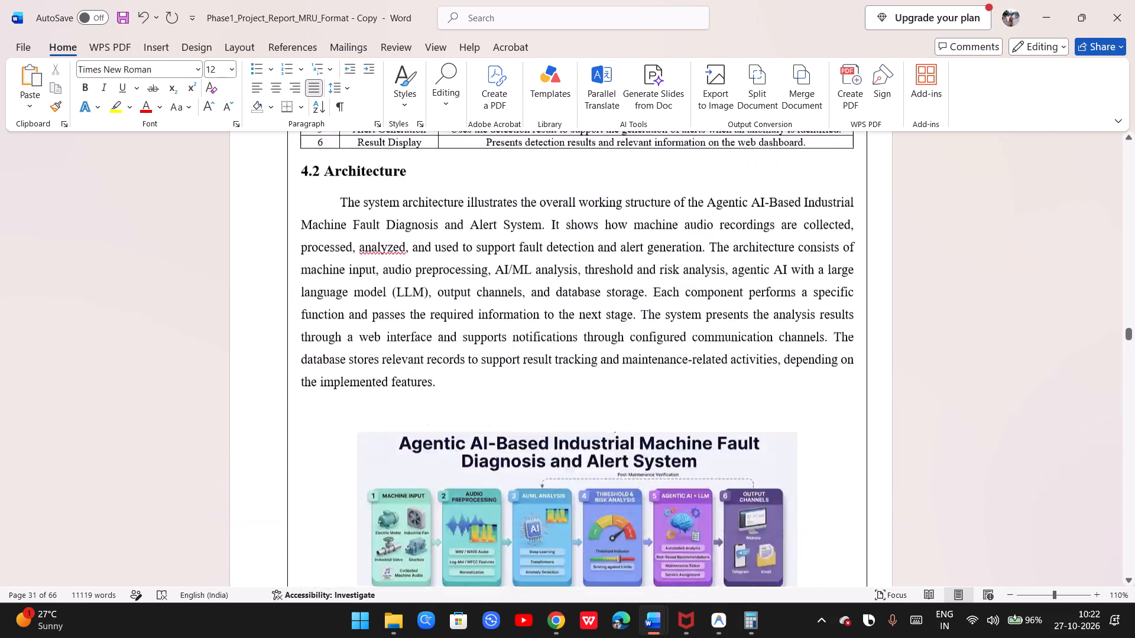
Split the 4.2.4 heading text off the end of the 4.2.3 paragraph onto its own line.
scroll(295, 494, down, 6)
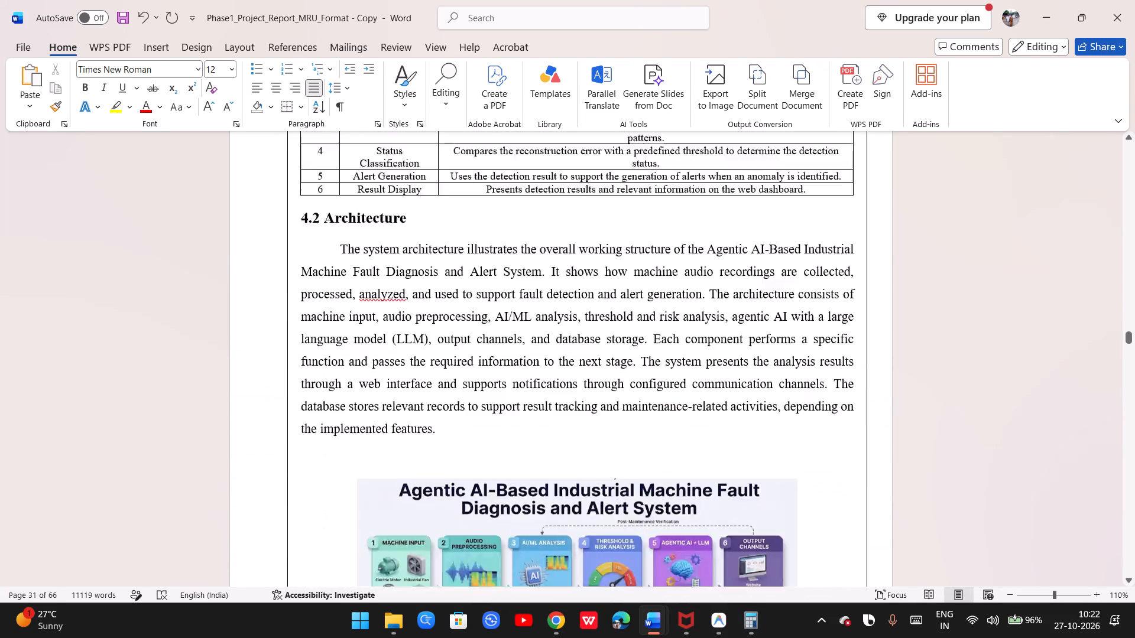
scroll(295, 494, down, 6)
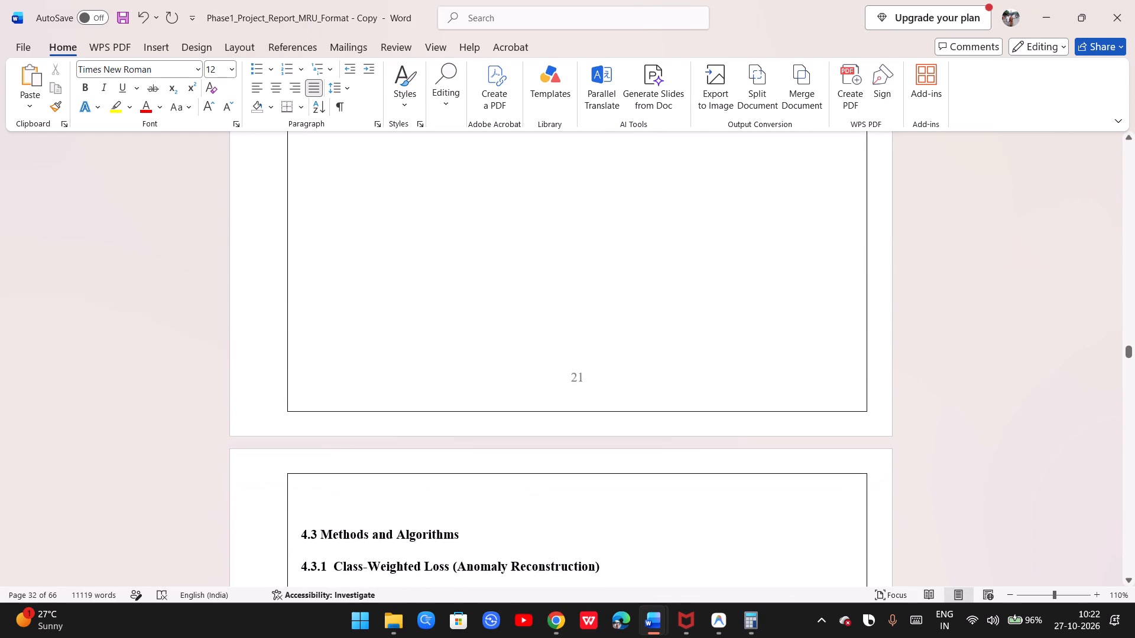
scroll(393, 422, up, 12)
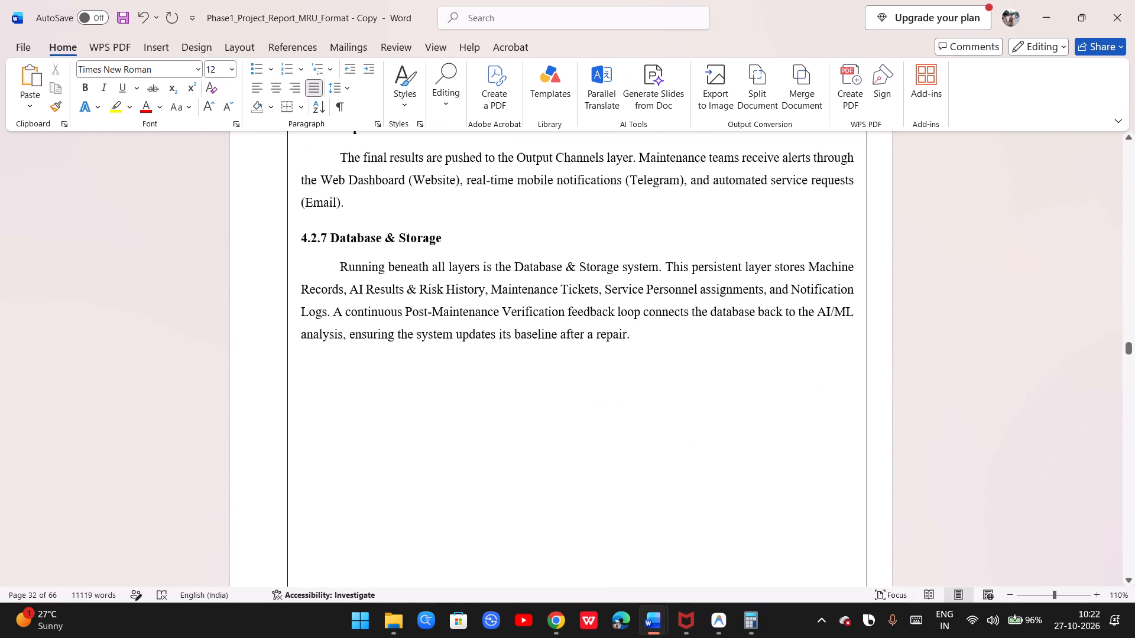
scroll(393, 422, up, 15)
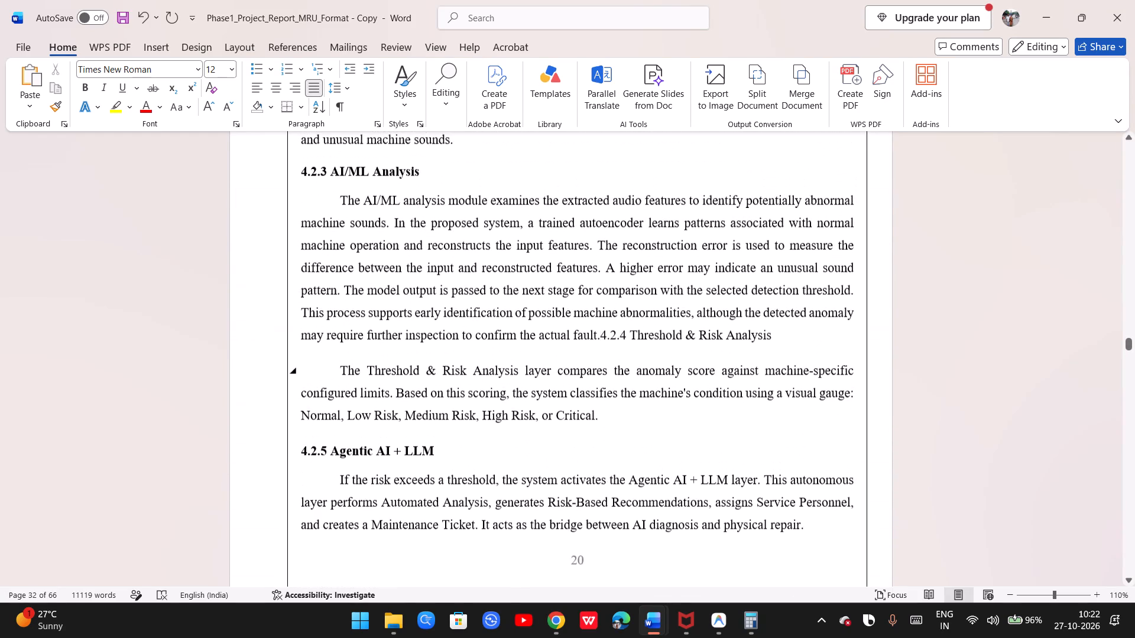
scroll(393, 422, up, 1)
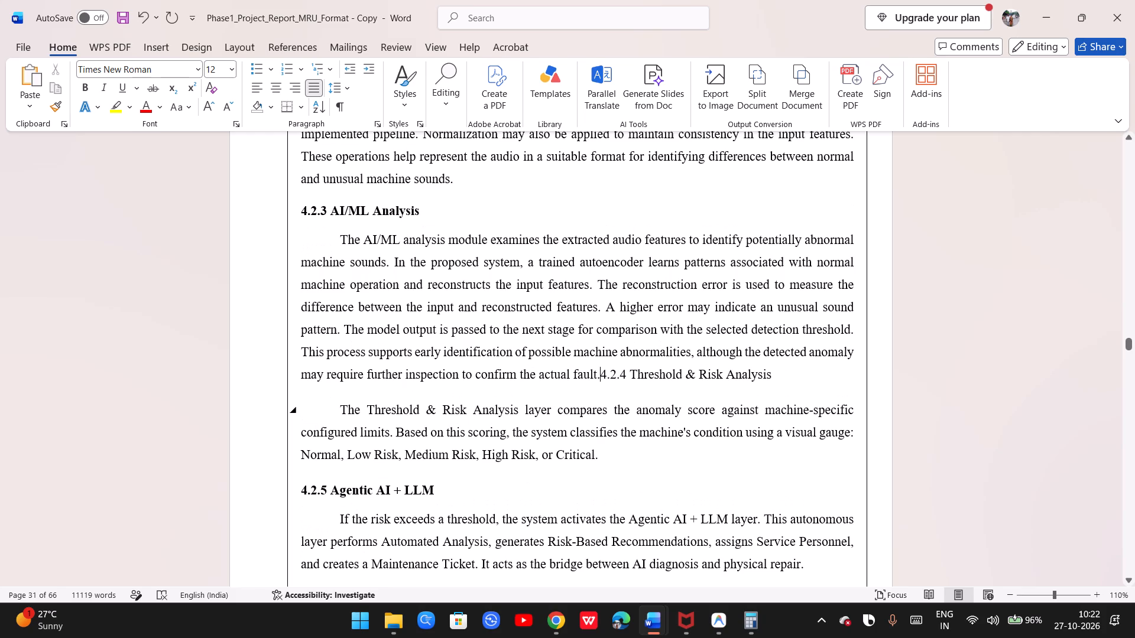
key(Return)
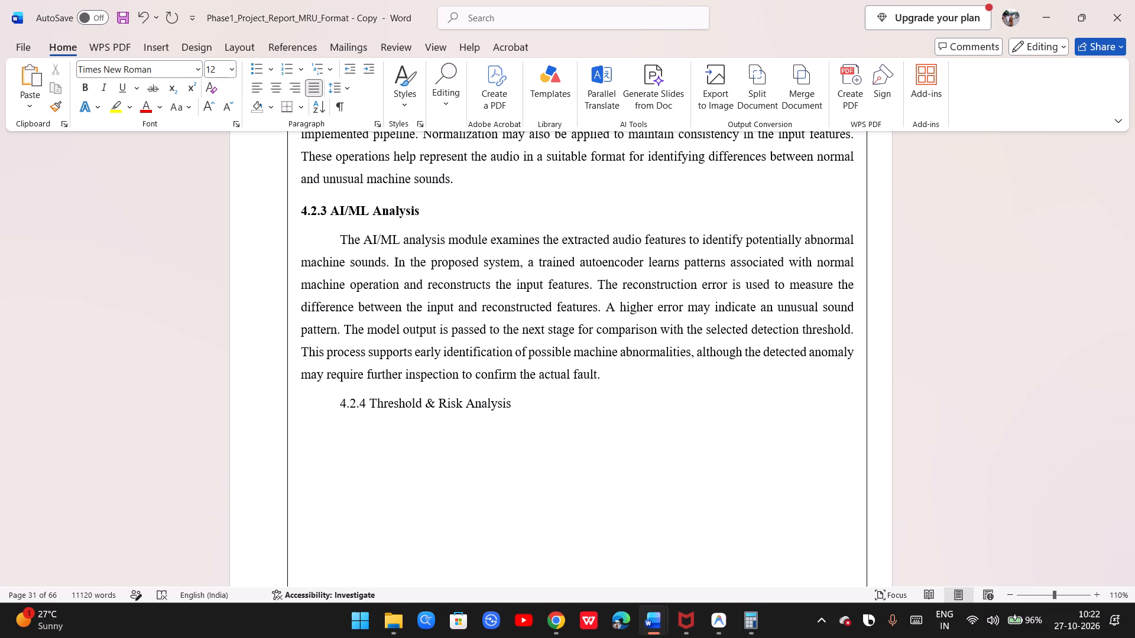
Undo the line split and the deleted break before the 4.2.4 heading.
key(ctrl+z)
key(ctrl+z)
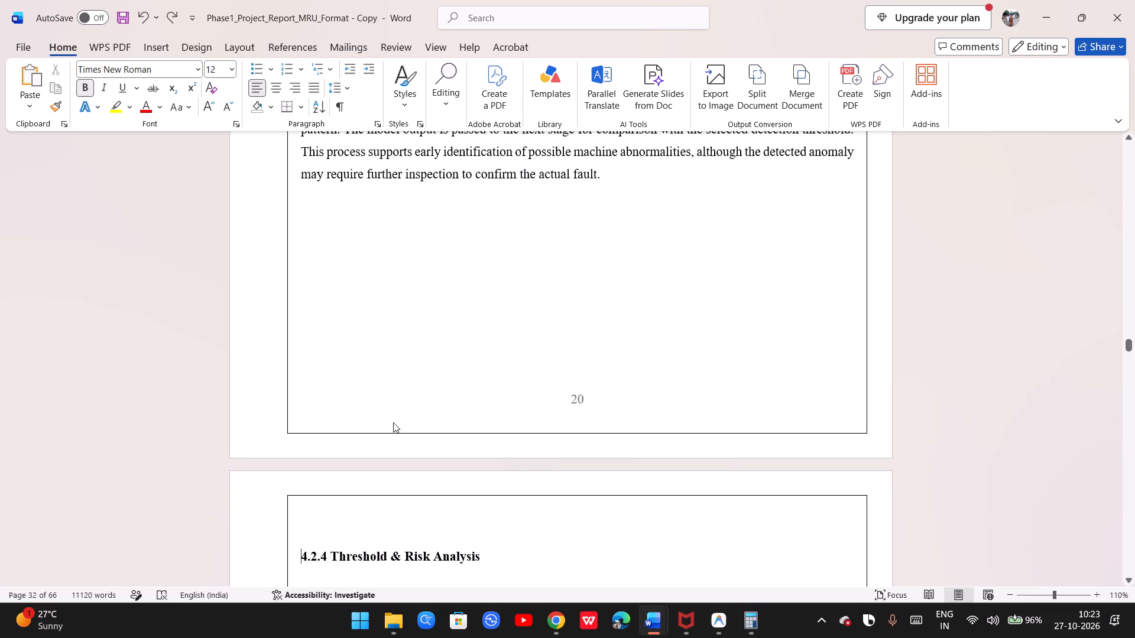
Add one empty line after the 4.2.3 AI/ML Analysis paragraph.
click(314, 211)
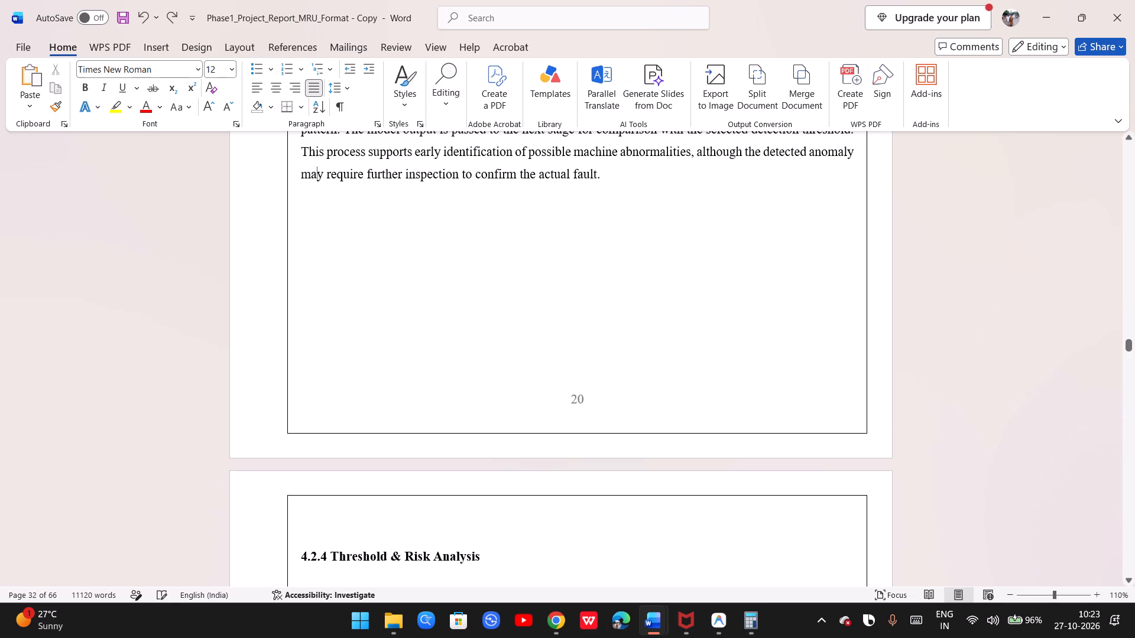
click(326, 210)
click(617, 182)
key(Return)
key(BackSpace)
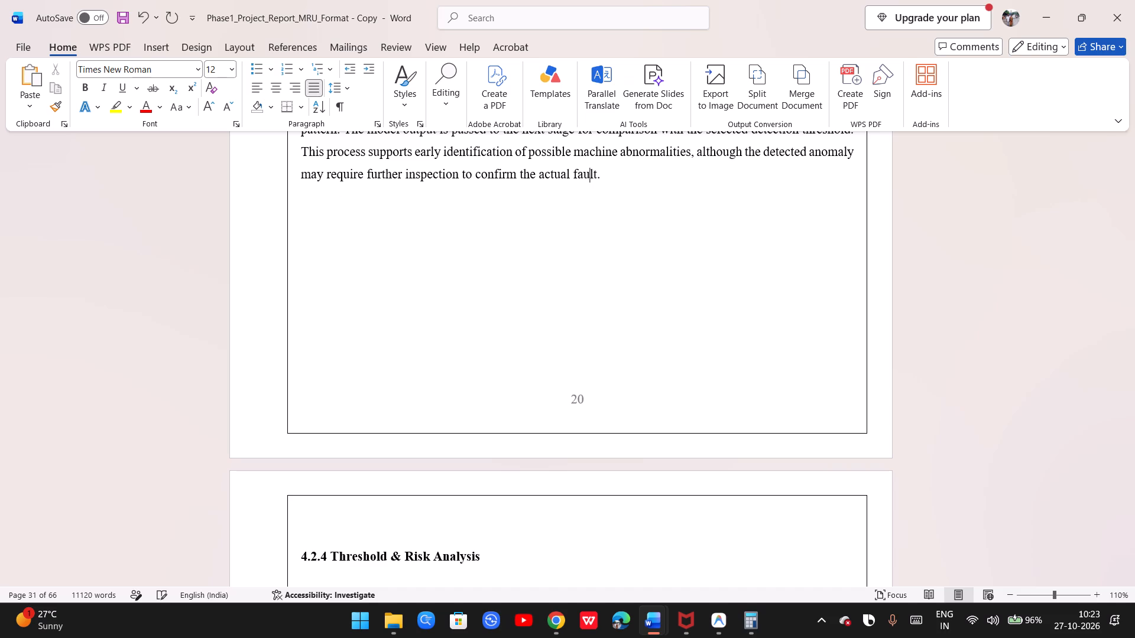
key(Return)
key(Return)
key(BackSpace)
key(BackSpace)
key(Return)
Delete the empty line and the break before the 4.2.4 heading, joining the heading to the end of the 4.2.3 paragraph.
key(Down)
key(Left)
key(Left)
key(Left)
key(Left)
key(Left)
key(Left)
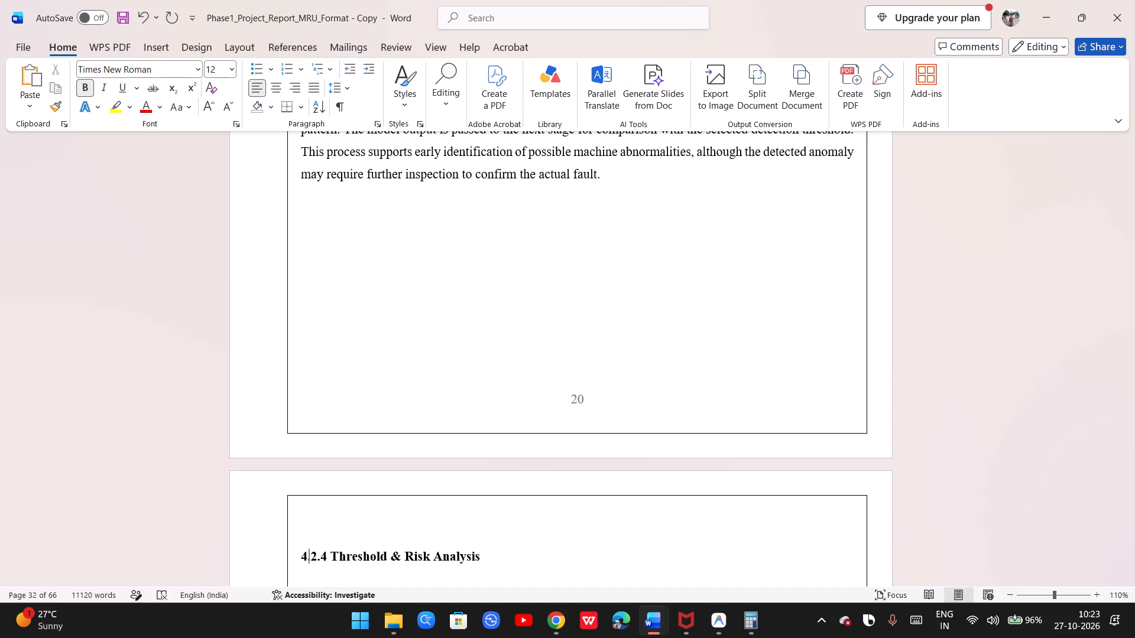
key(Left)
key(BackSpace)
key(BackSpace)
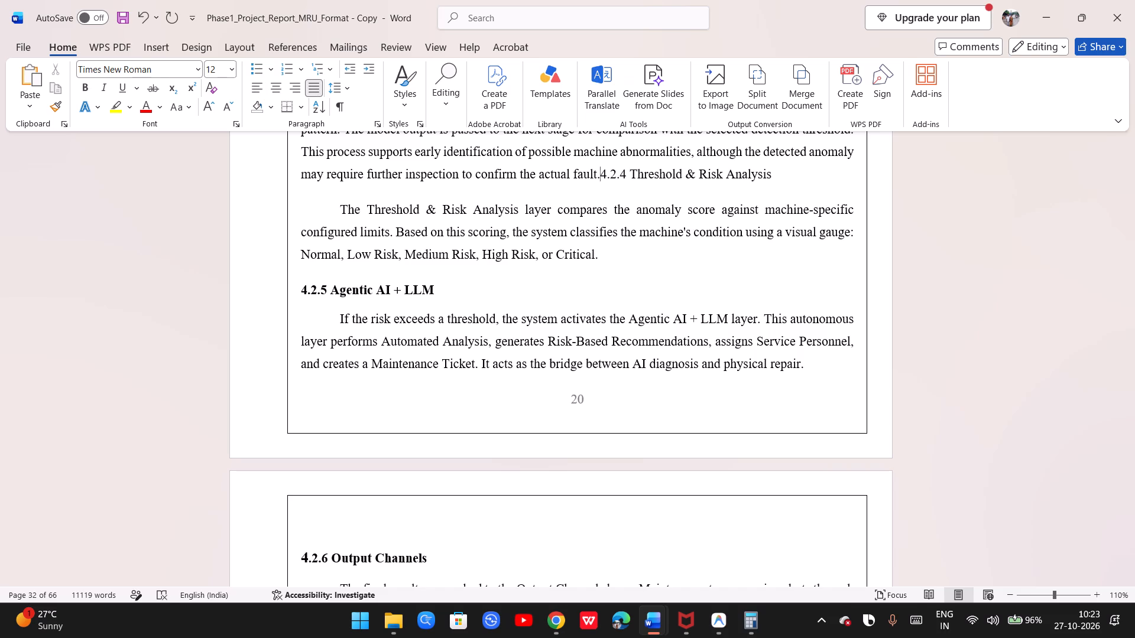
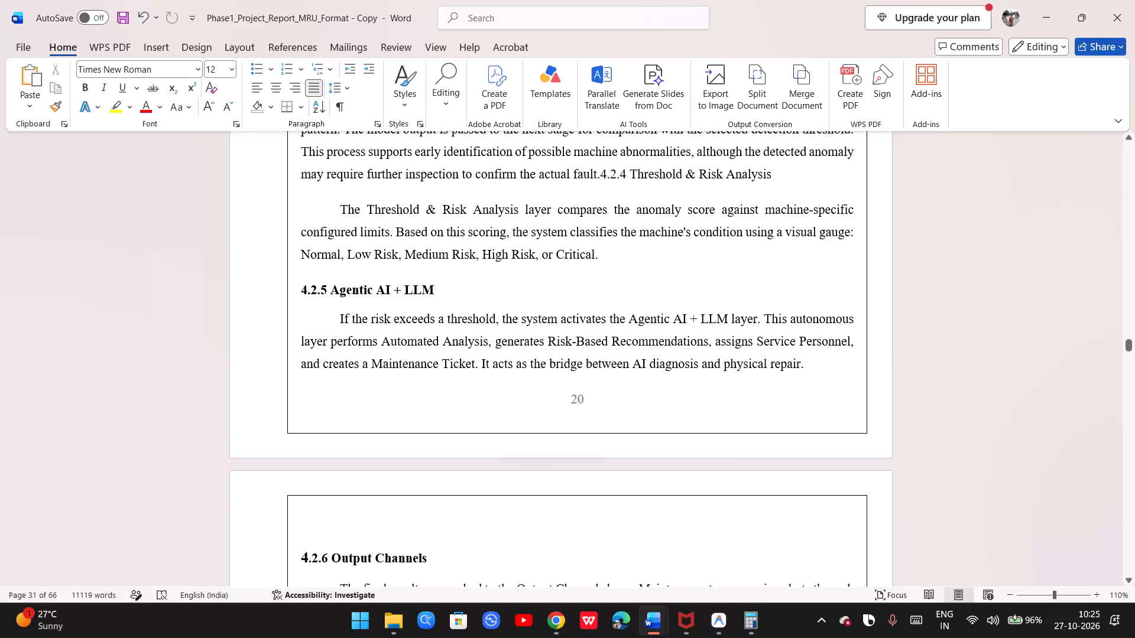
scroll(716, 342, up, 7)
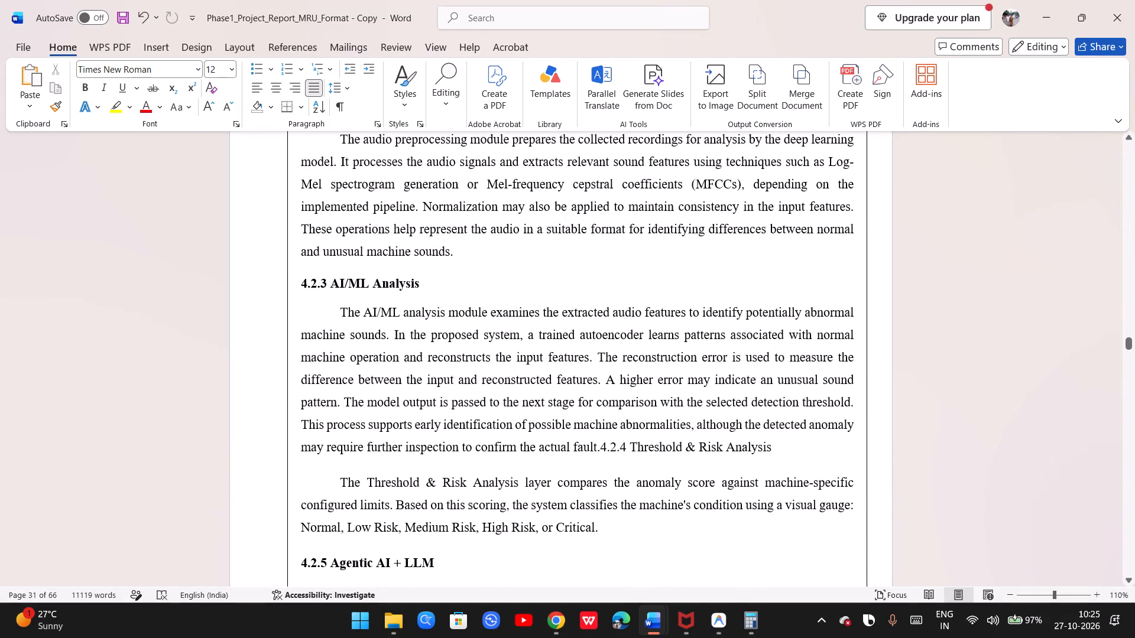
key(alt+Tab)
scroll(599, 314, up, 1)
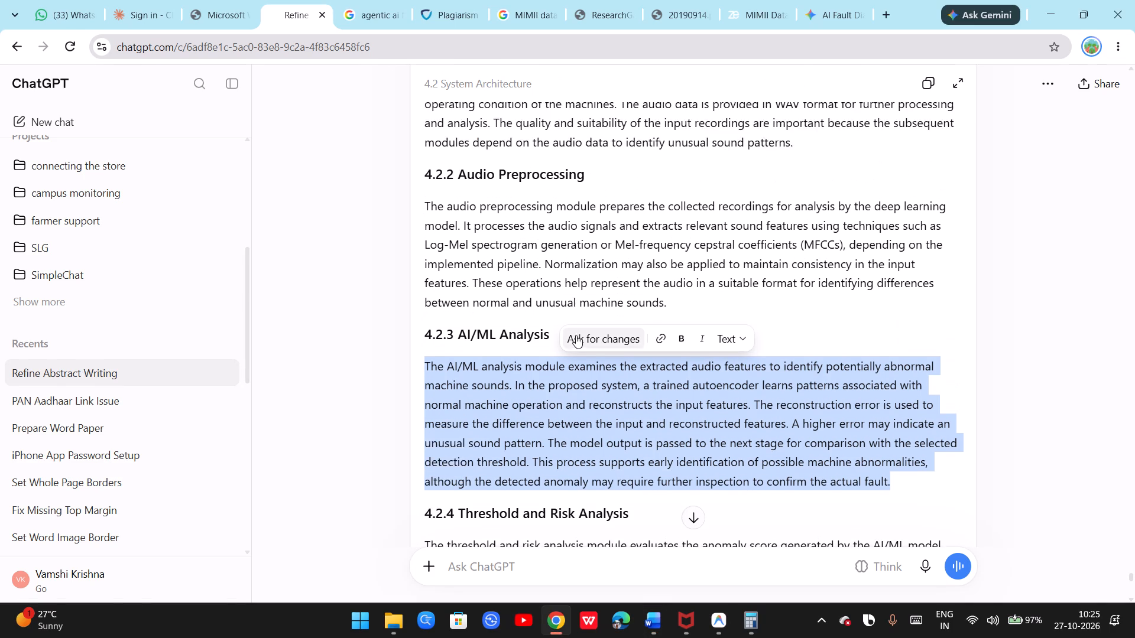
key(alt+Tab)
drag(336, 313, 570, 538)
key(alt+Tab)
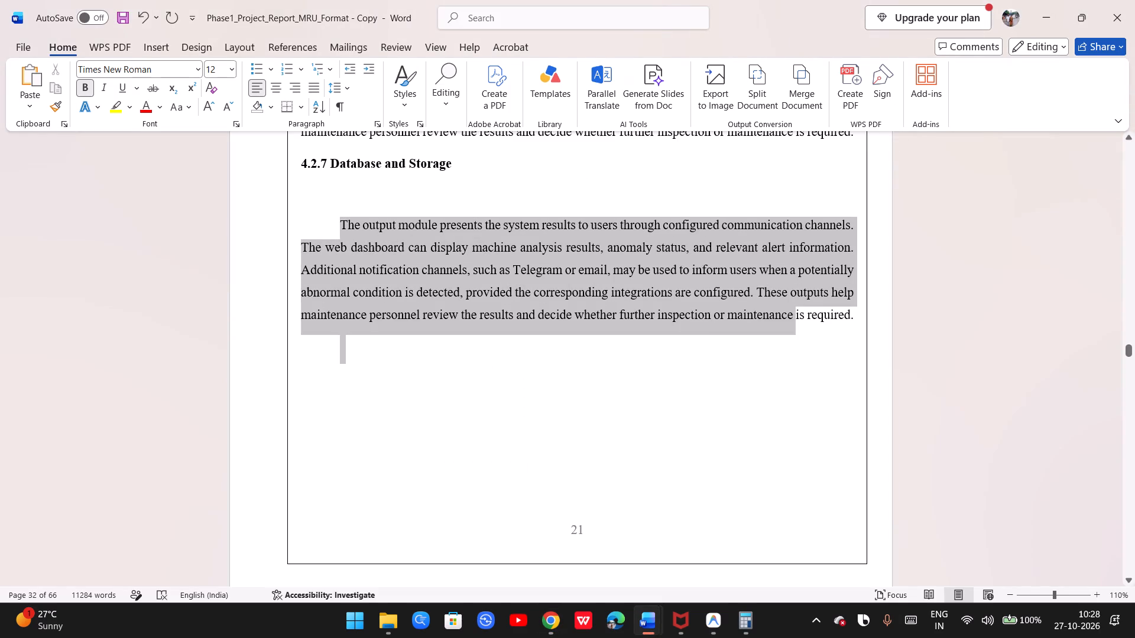
drag(775, 332, 847, 316)
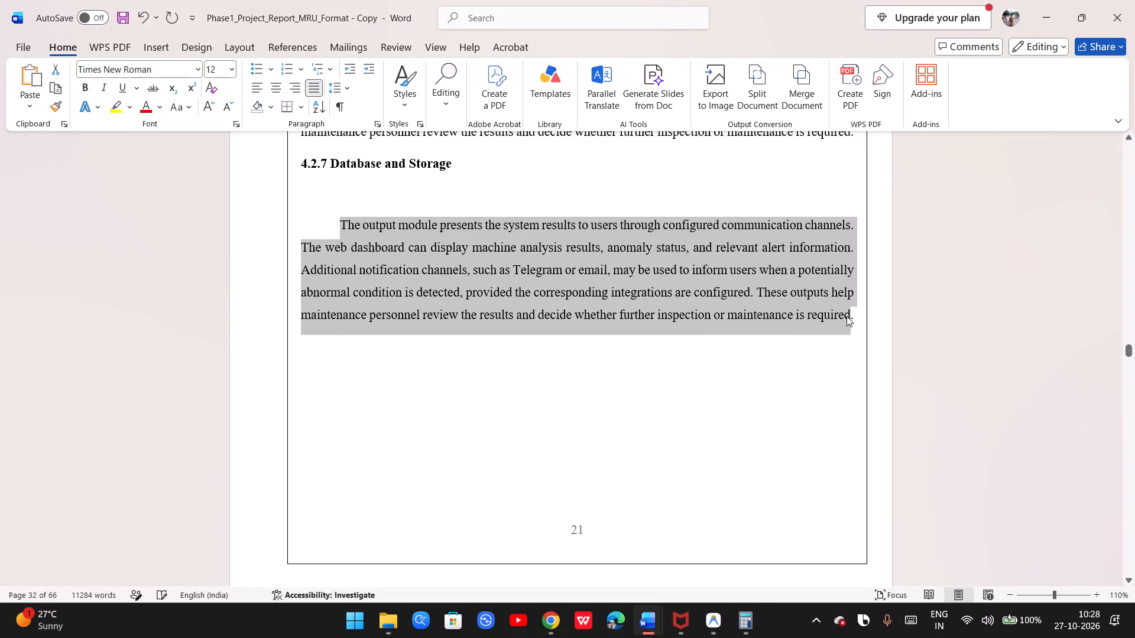
key(ctrl+v)
Remove the stray period line after the 4.2.7 paragraph and end its last sentence with "required.".
click(372, 377)
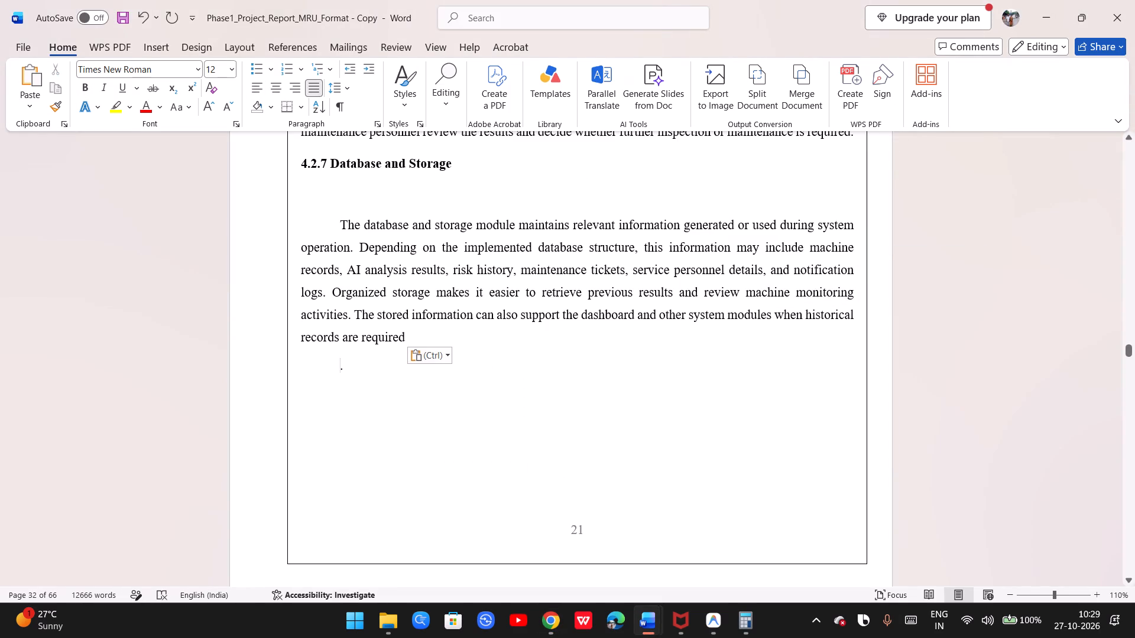
key(BackSpace)
key(BackSpace)
key(BackSpace)
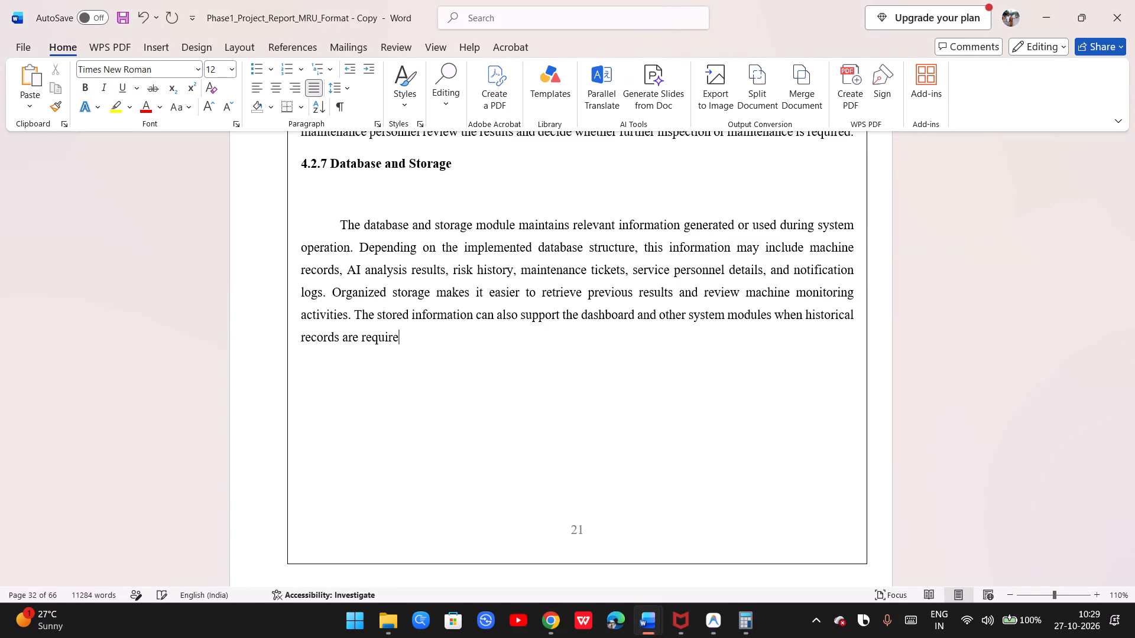
text(d.)
Remove the empty line between the 4.2.7 Database and Storage heading and its paragraph.
click(332, 200)
key(BackSpace)
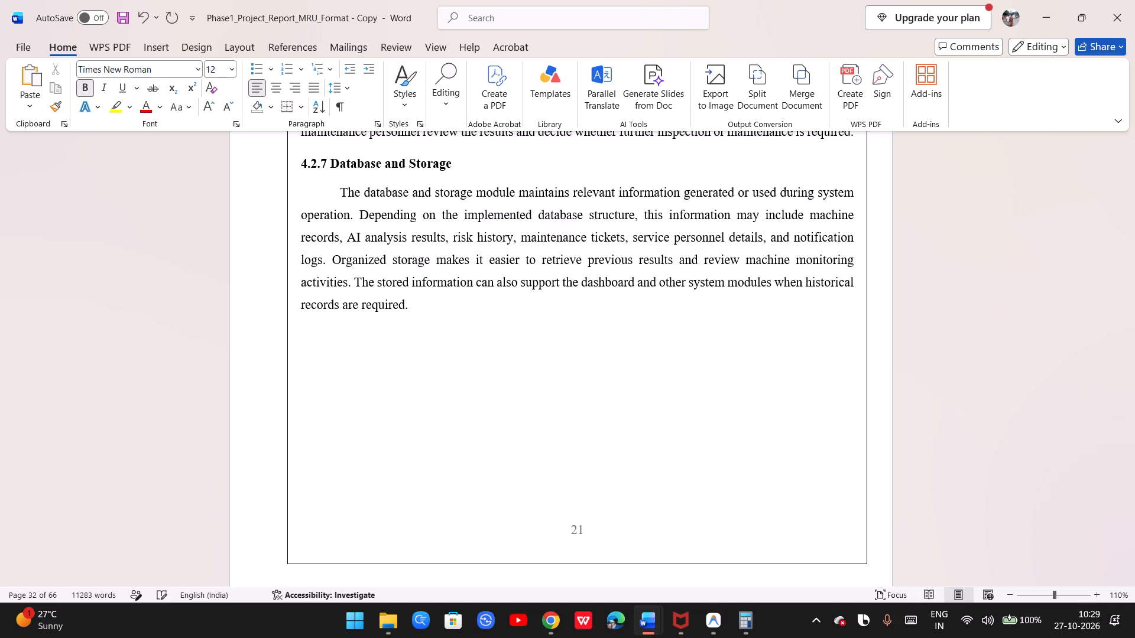
Review the rebuilt section 4.2 from the Architecture introduction through subsection 4.2.7 to the start of 4.3 Methods and Algorithms.
scroll(332, 200, up, 13)
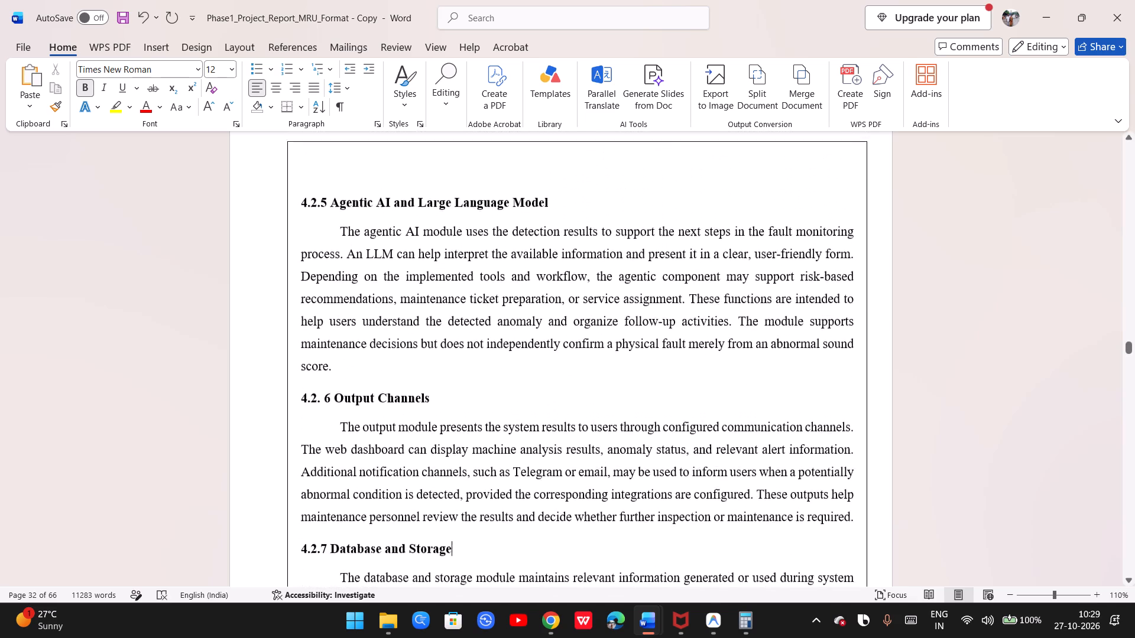
scroll(332, 200, up, 20)
scroll(332, 200, up, 4)
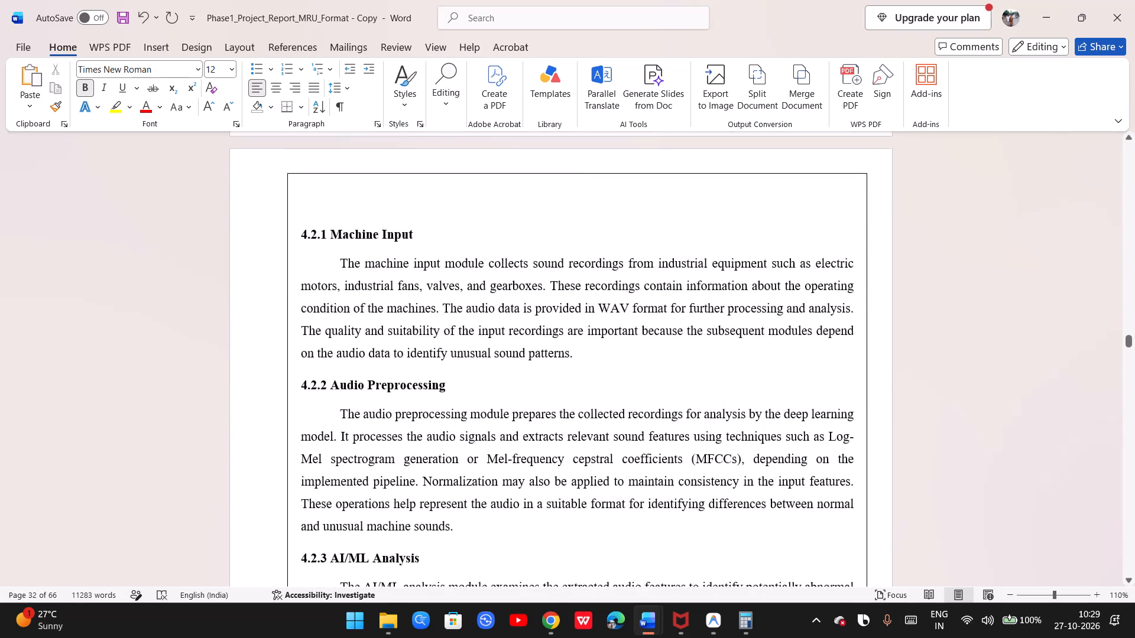
scroll(332, 200, up, 17)
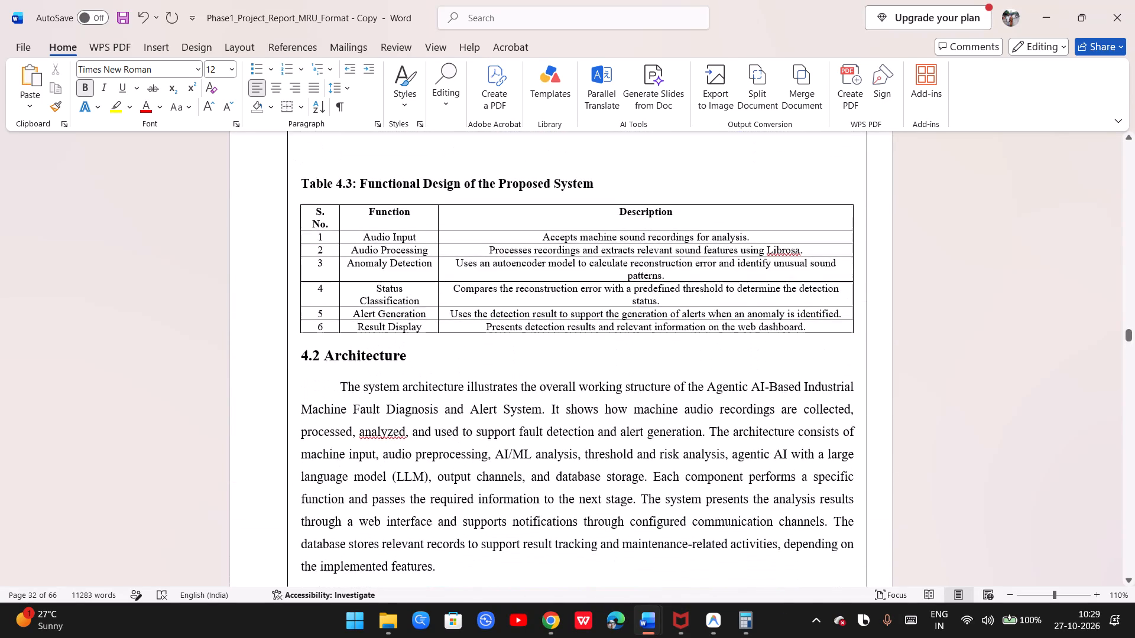
scroll(332, 200, down, 20)
scroll(332, 200, down, 4)
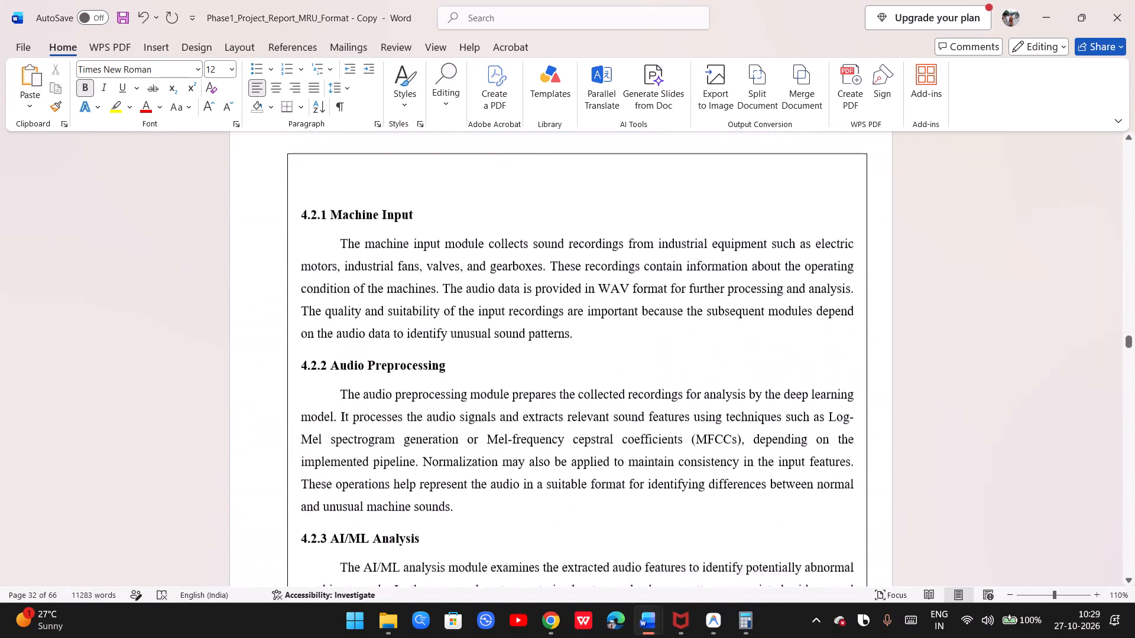
scroll(332, 200, down, 12)
scroll(325, 89, down, 5)
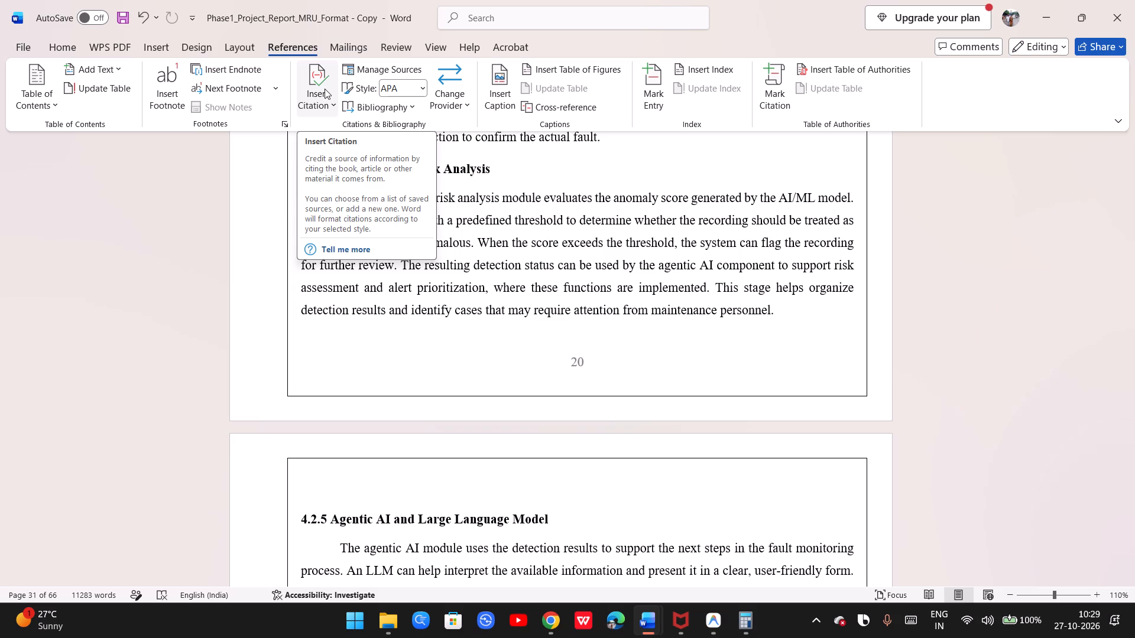
click(442, 294)
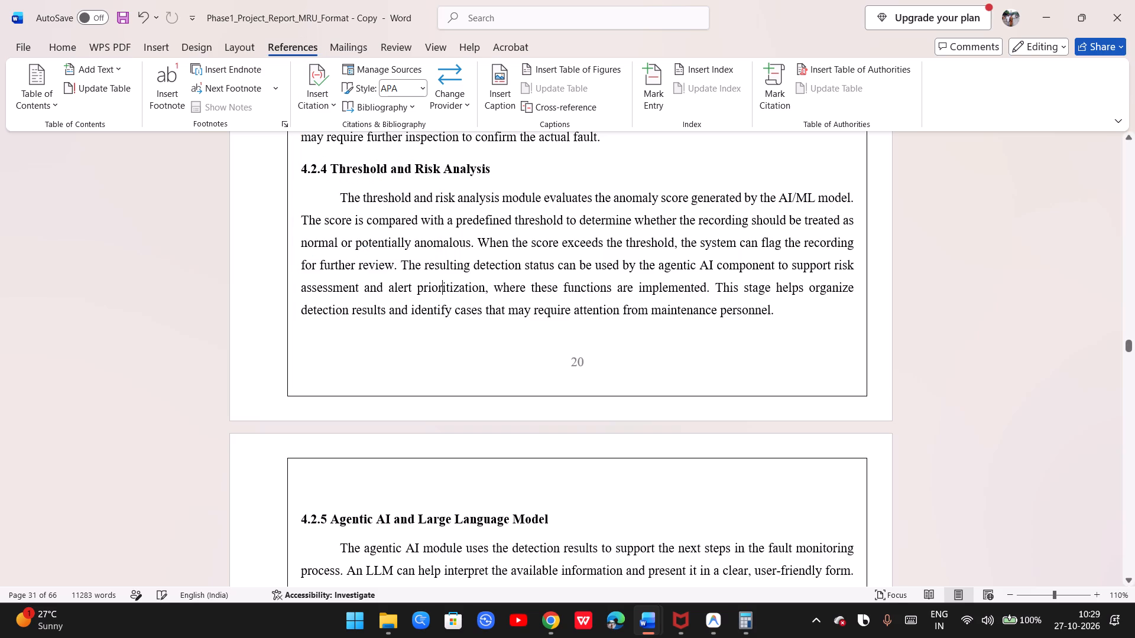
scroll(442, 294, down, 14)
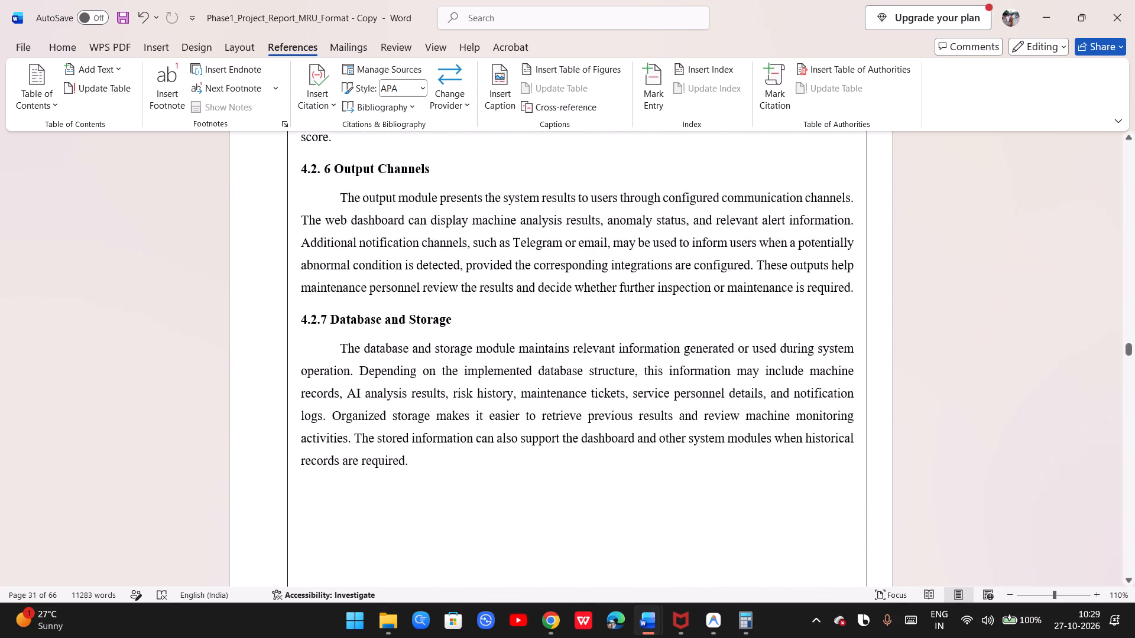
scroll(441, 296, down, 5)
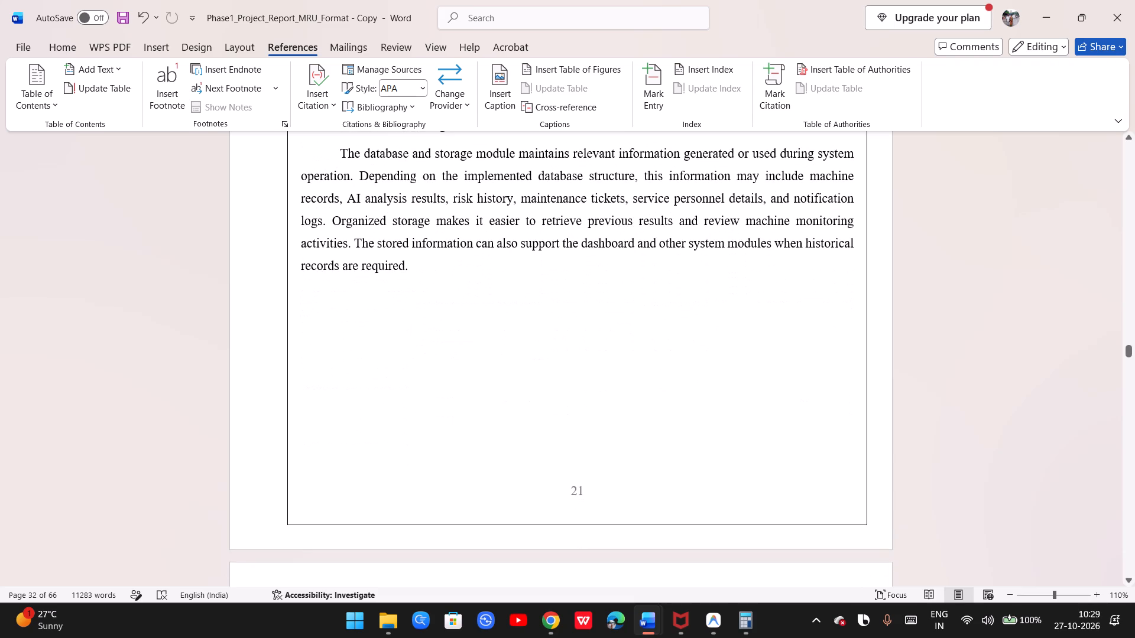
scroll(441, 296, down, 1)
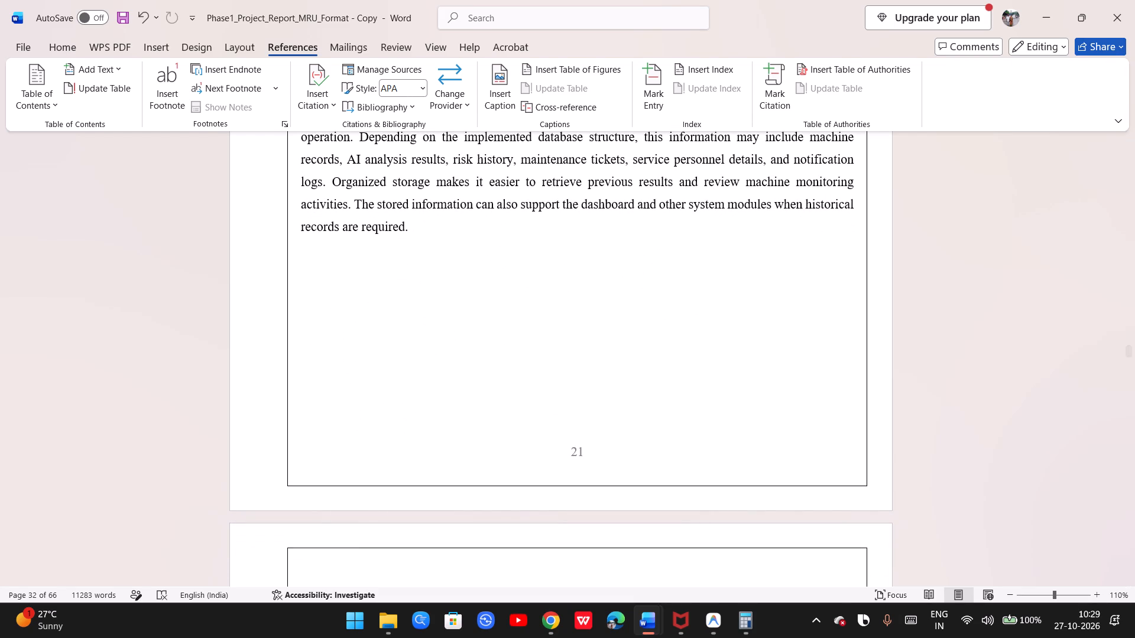
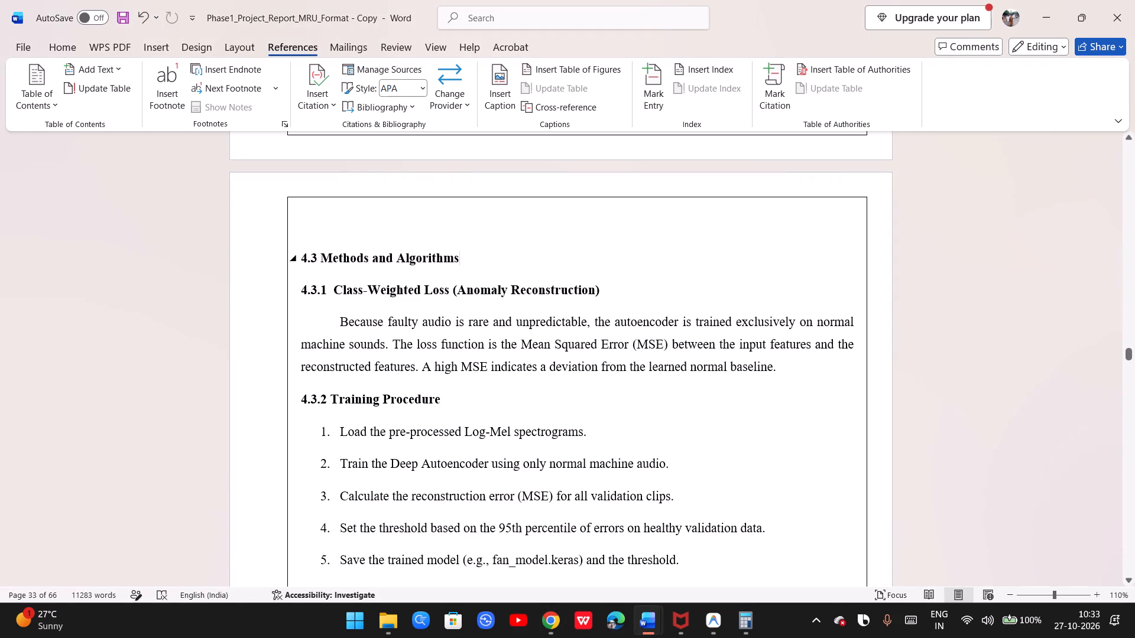
key(Return)
scroll(468, 269, up, 2)
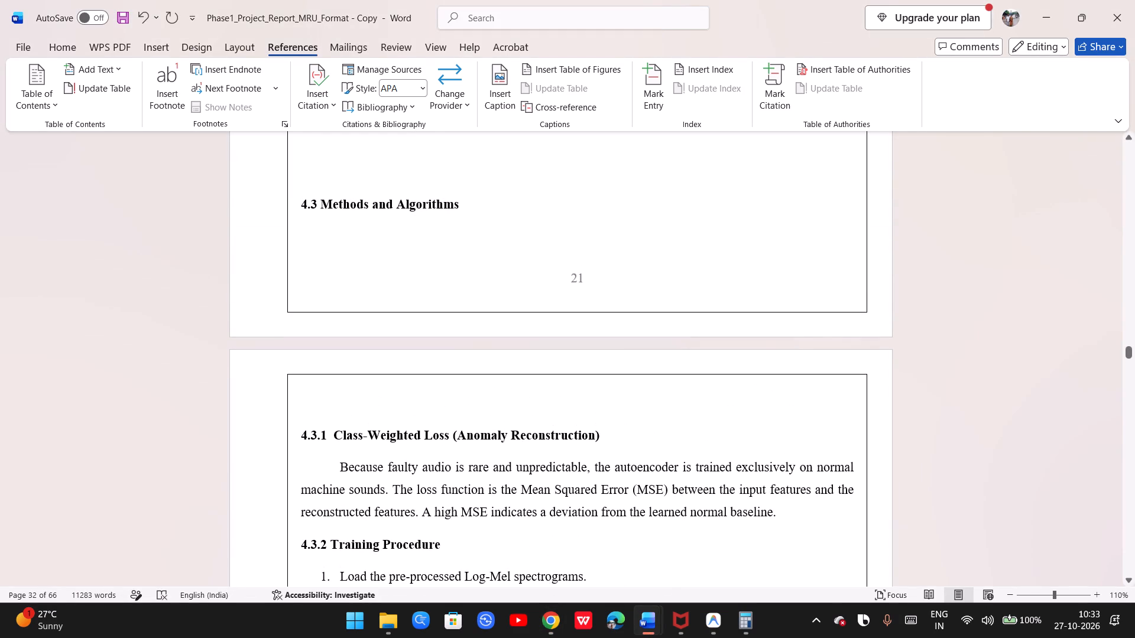
key(ctrl+v)
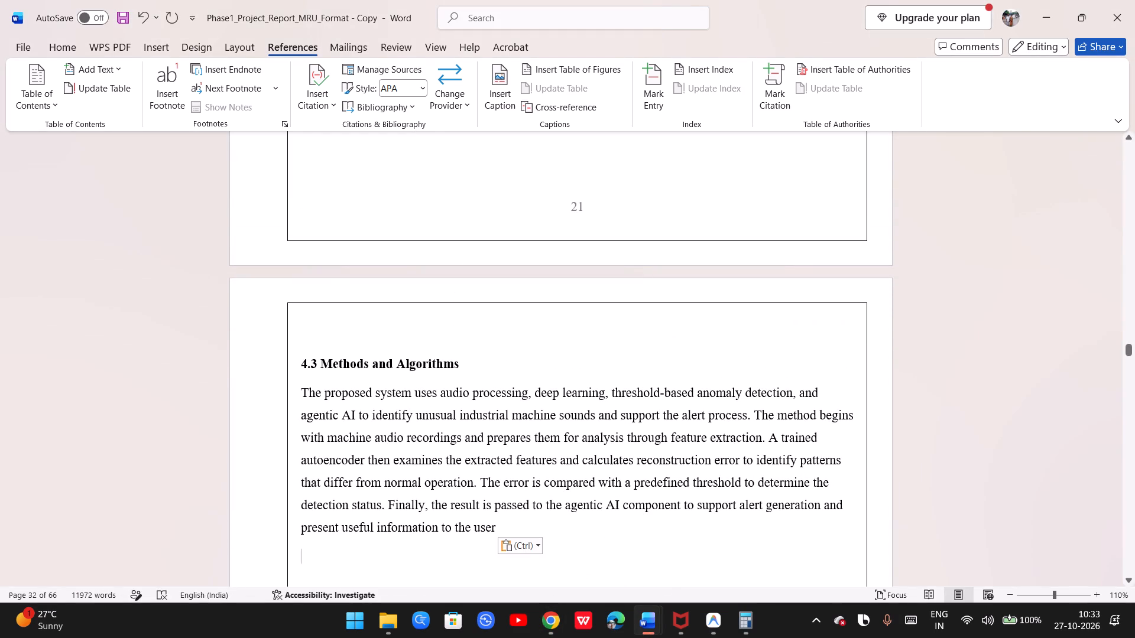
Justify the newly pasted introductory paragraph under 4.3 Methods and Algorithms.
scroll(433, 410, up, 12)
scroll(433, 410, down, 5)
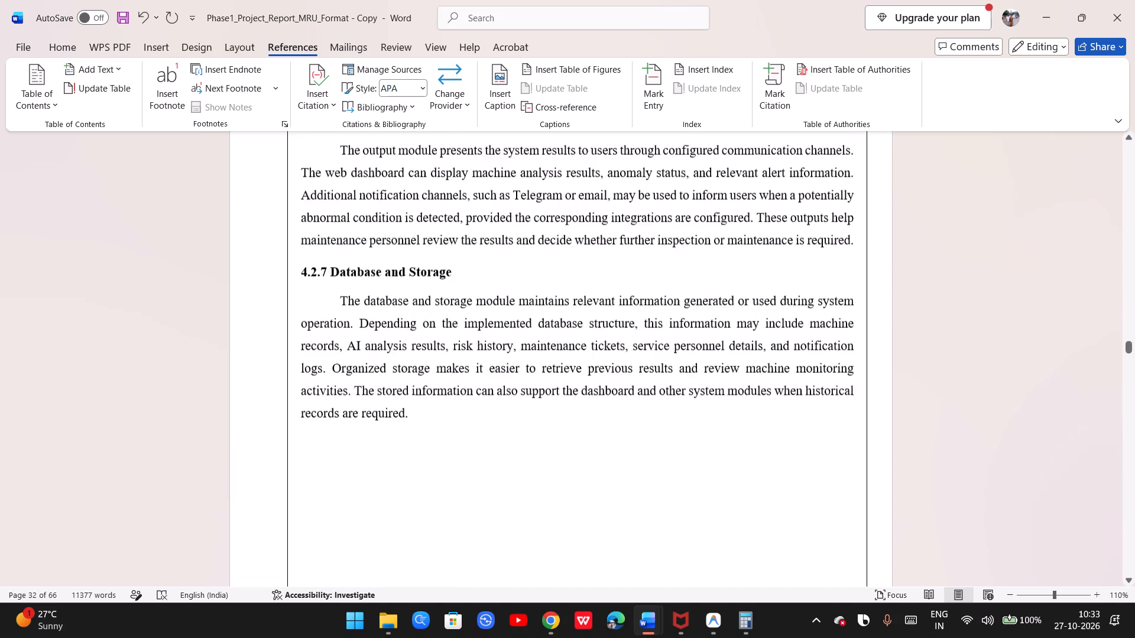
scroll(433, 410, down, 7)
click(301, 395)
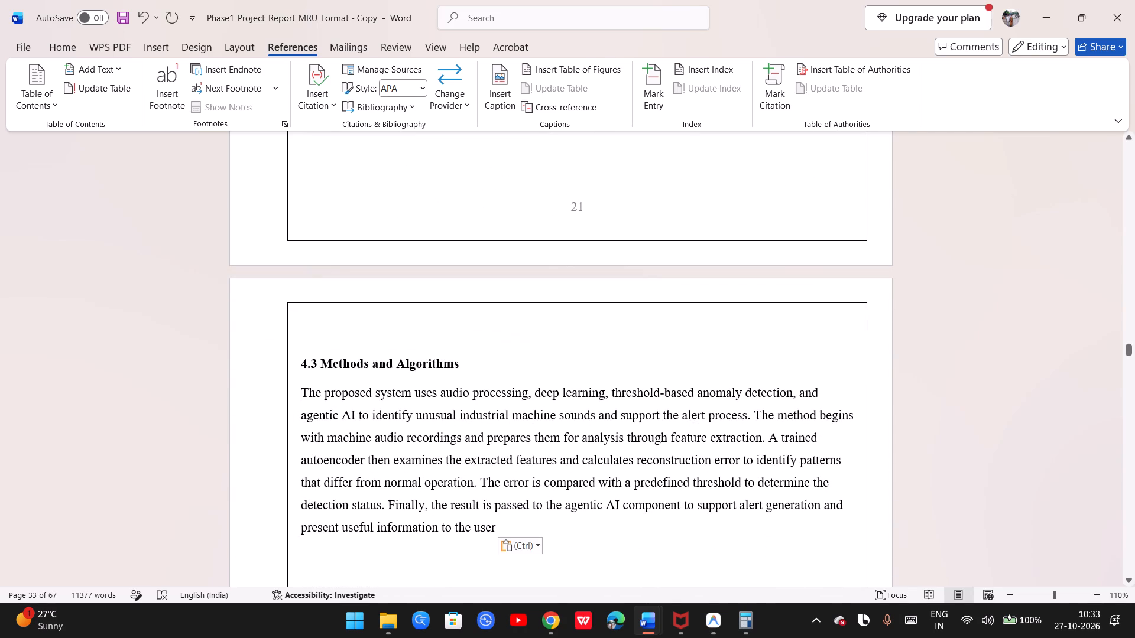
drag(301, 395, 497, 572)
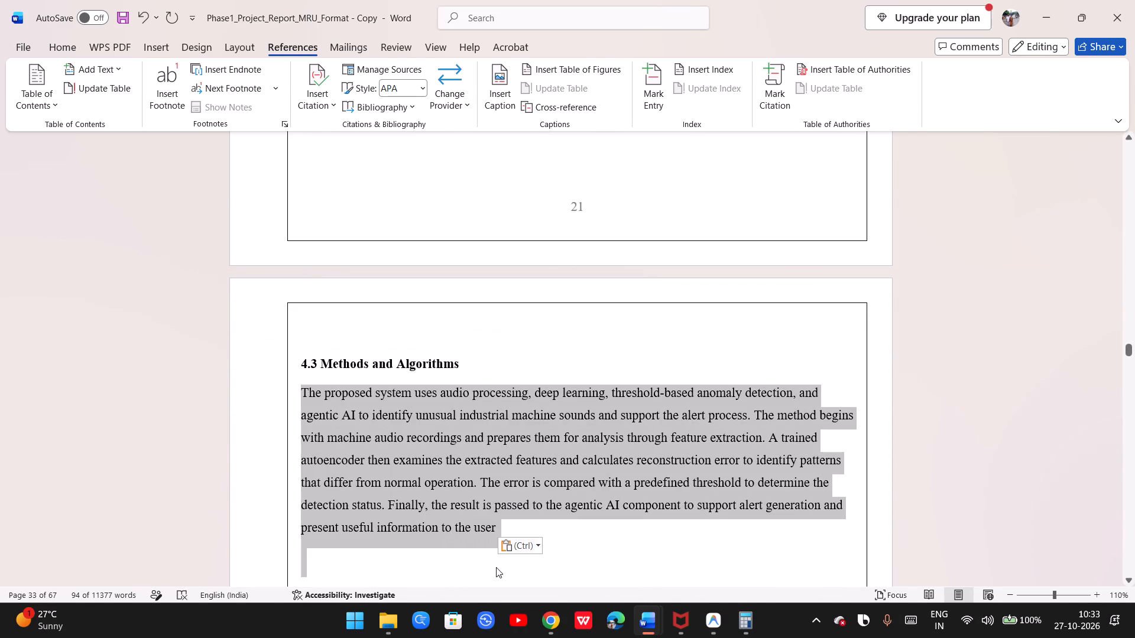
key(ctrl+j)
click(363, 558)
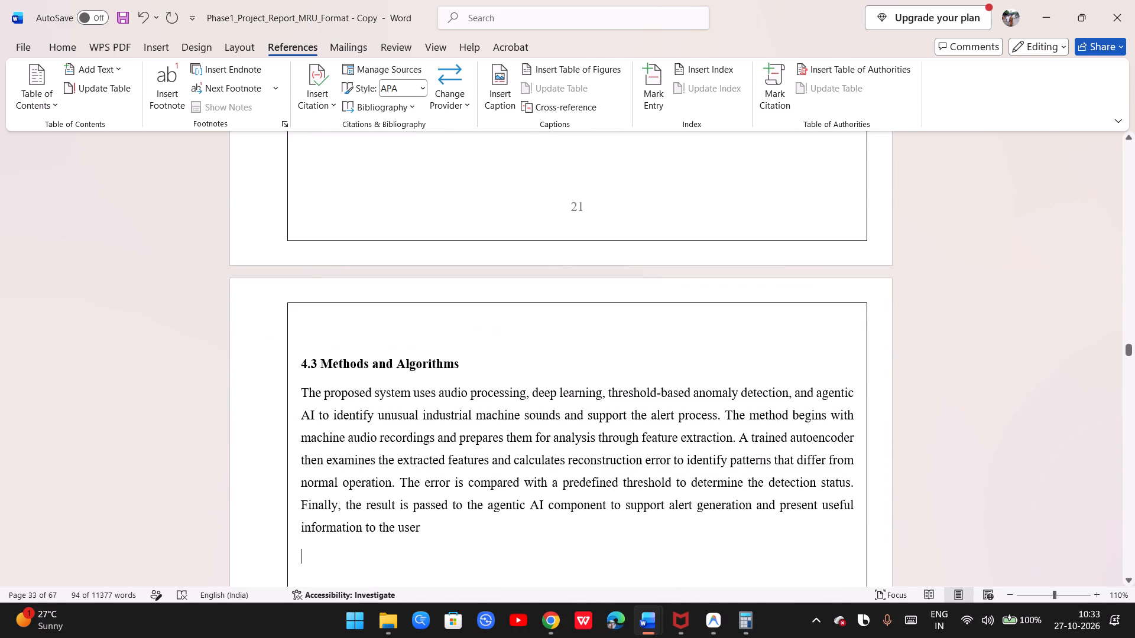
End the 4.3 introductory paragraph with a full stop and indent its first line.
click(433, 530)
key(period)
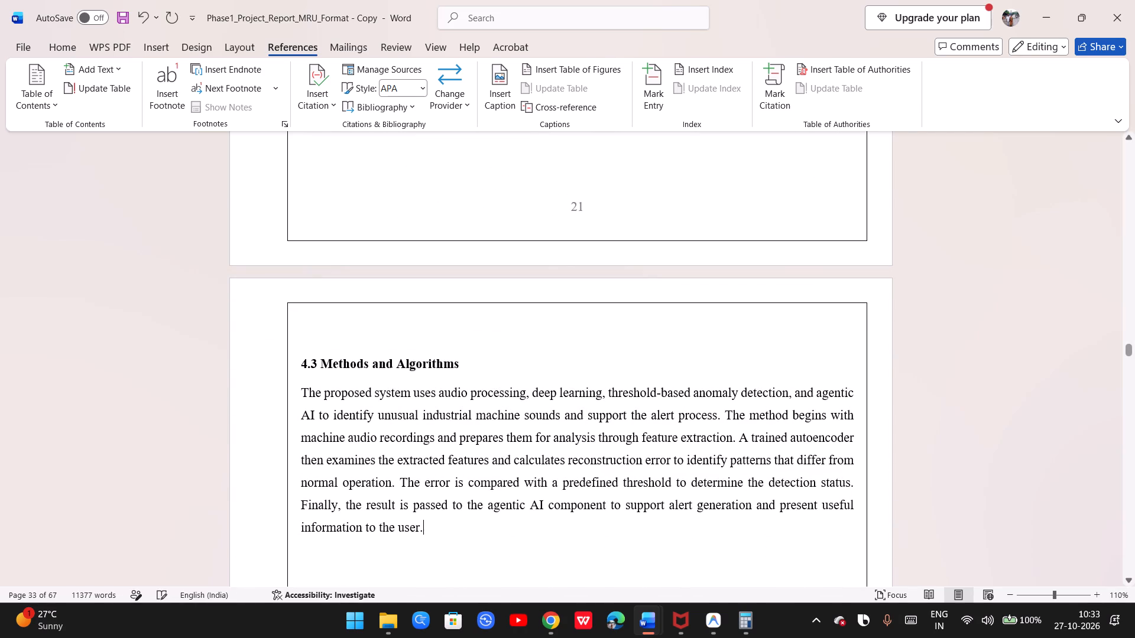
click(296, 395)
key(Tab)
Delete the old text from 4.3.1 Class-Weighted Loss through the end of 4.4 Structural Design, including the stray 4 before the Chapter 5 heading.
scroll(376, 439, down, 19)
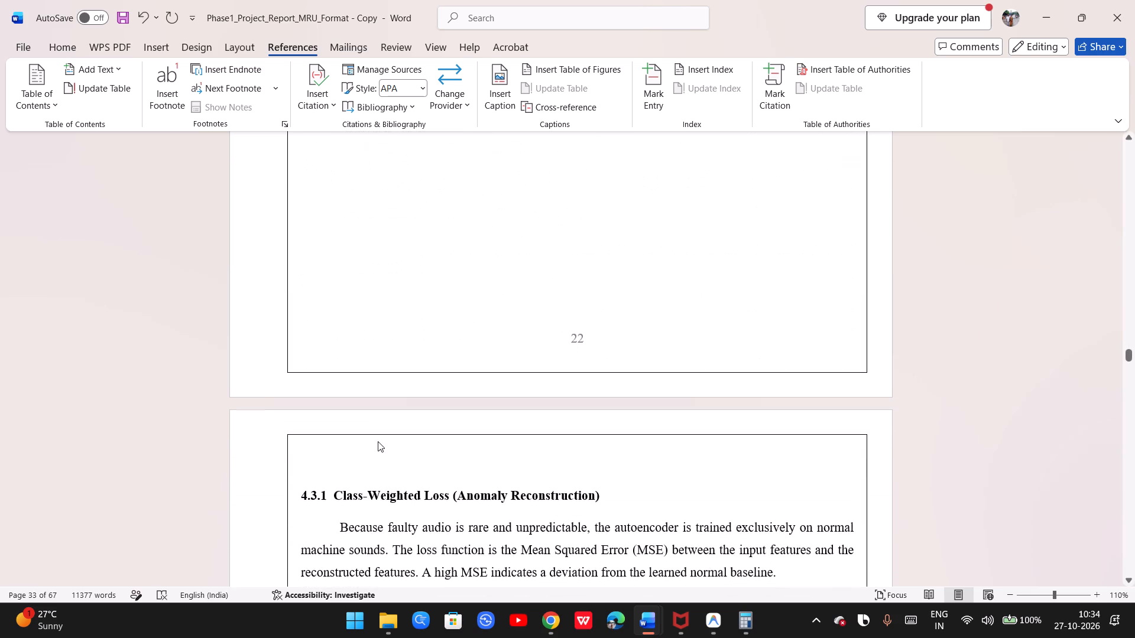
scroll(378, 441, down, 1)
scroll(328, 440, down, 1)
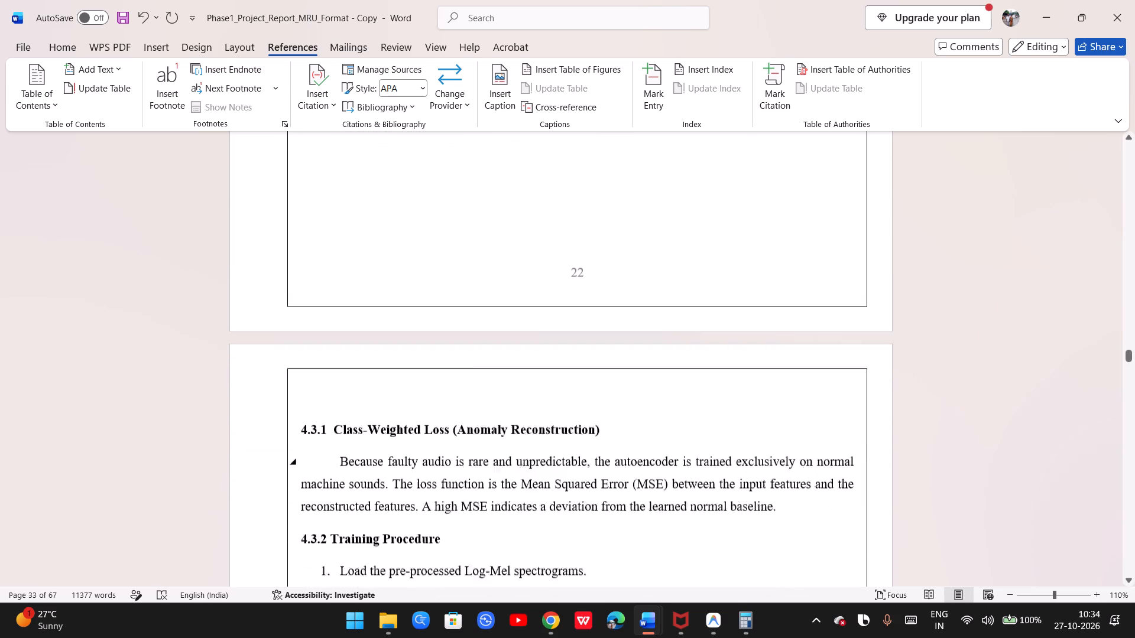
scroll(328, 440, down, 1)
drag(304, 376, 457, 603)
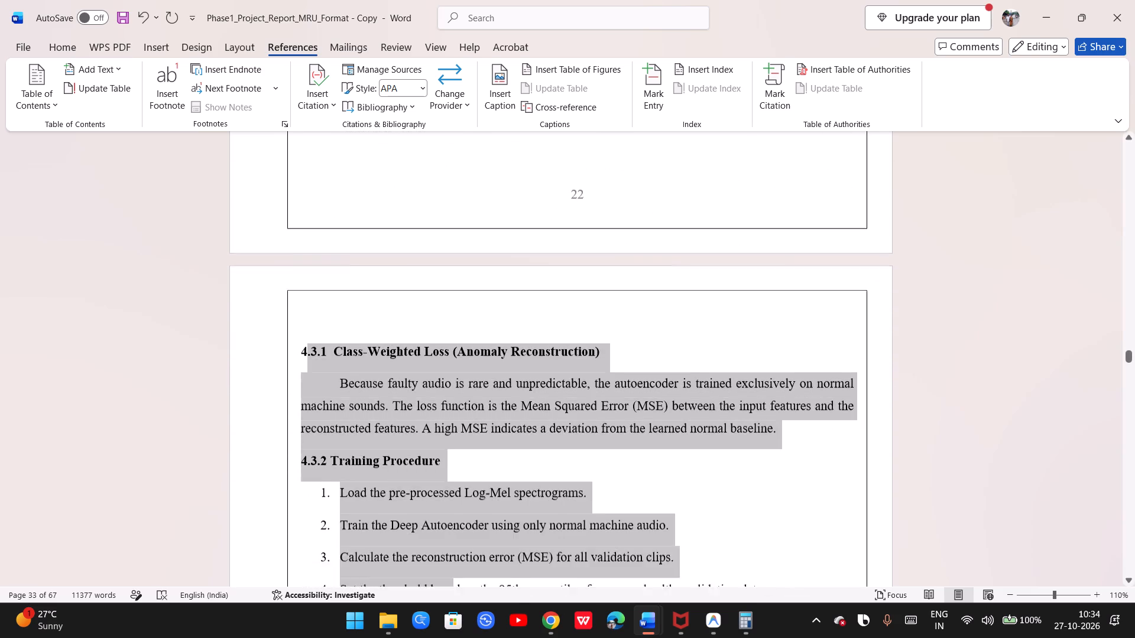
drag(457, 603, 555, 627)
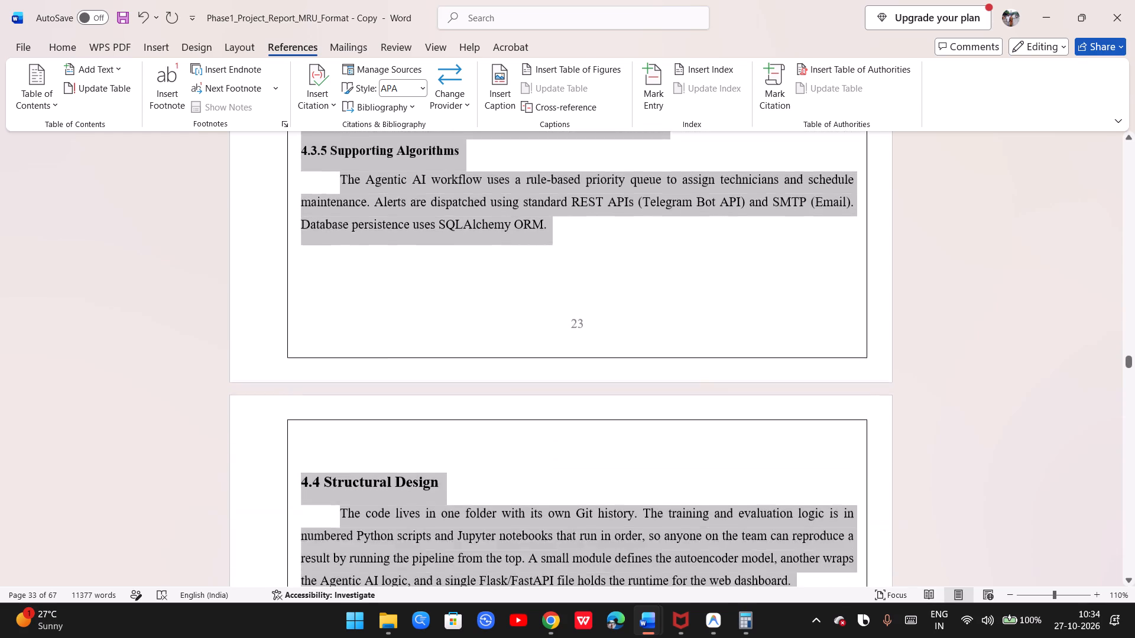
drag(555, 627, 685, 438)
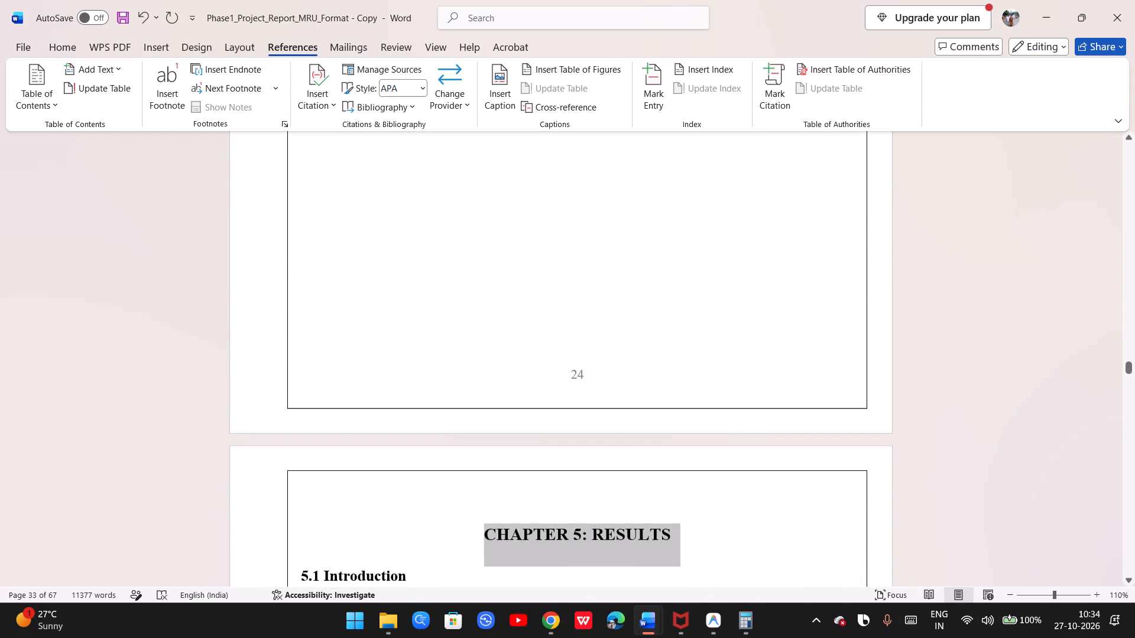
drag(685, 438, 696, 319)
key(BackSpace)
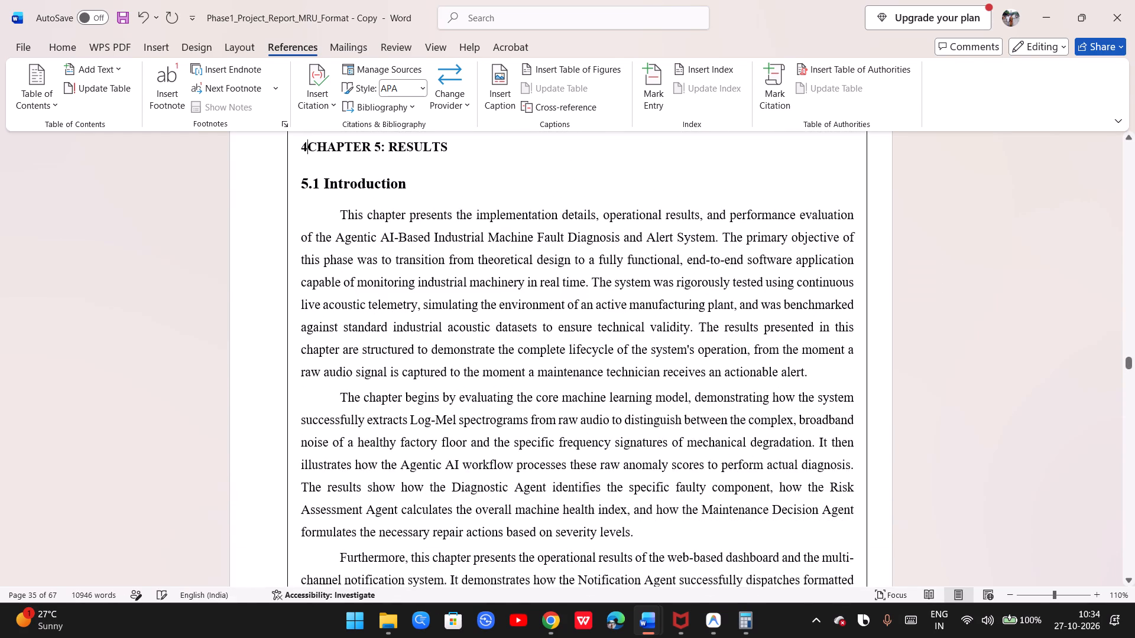
scroll(696, 319, up, 3)
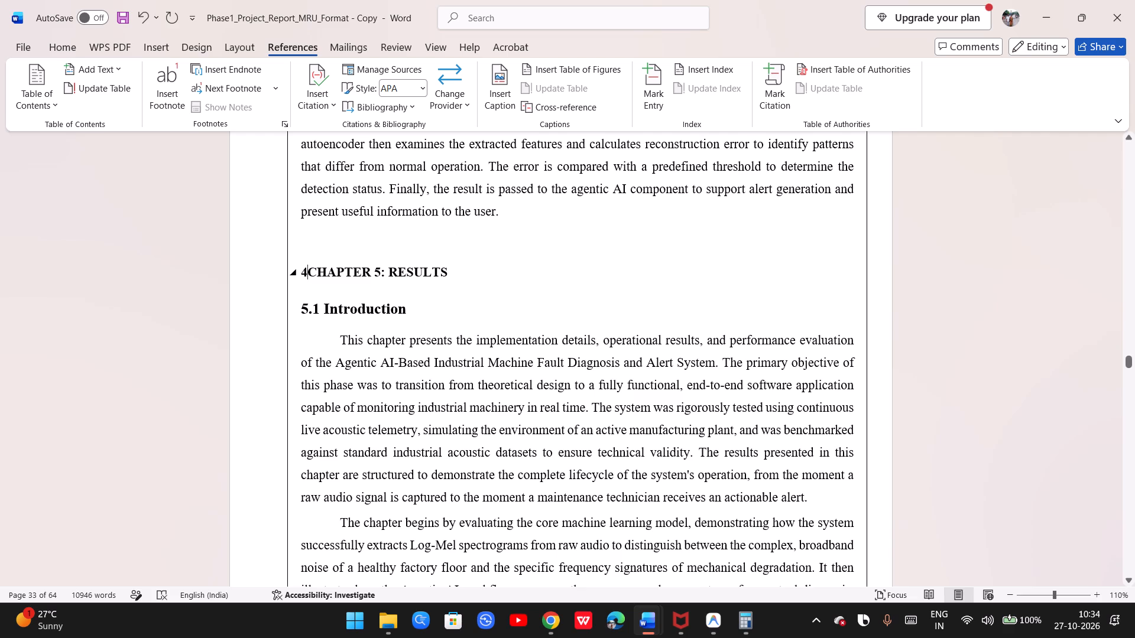
key(BackSpace)
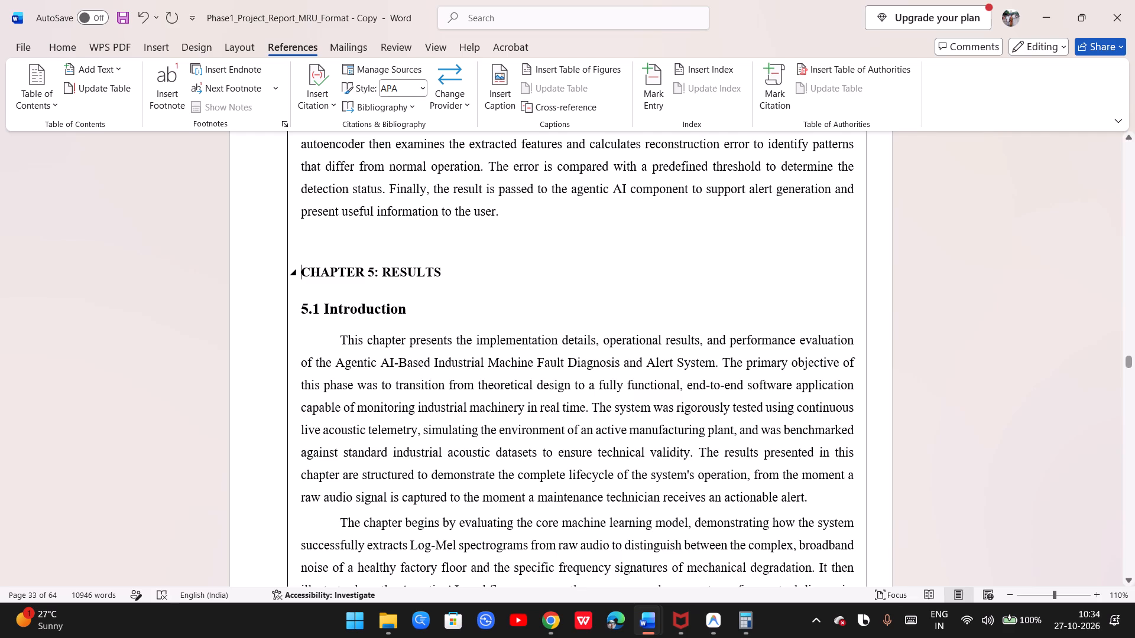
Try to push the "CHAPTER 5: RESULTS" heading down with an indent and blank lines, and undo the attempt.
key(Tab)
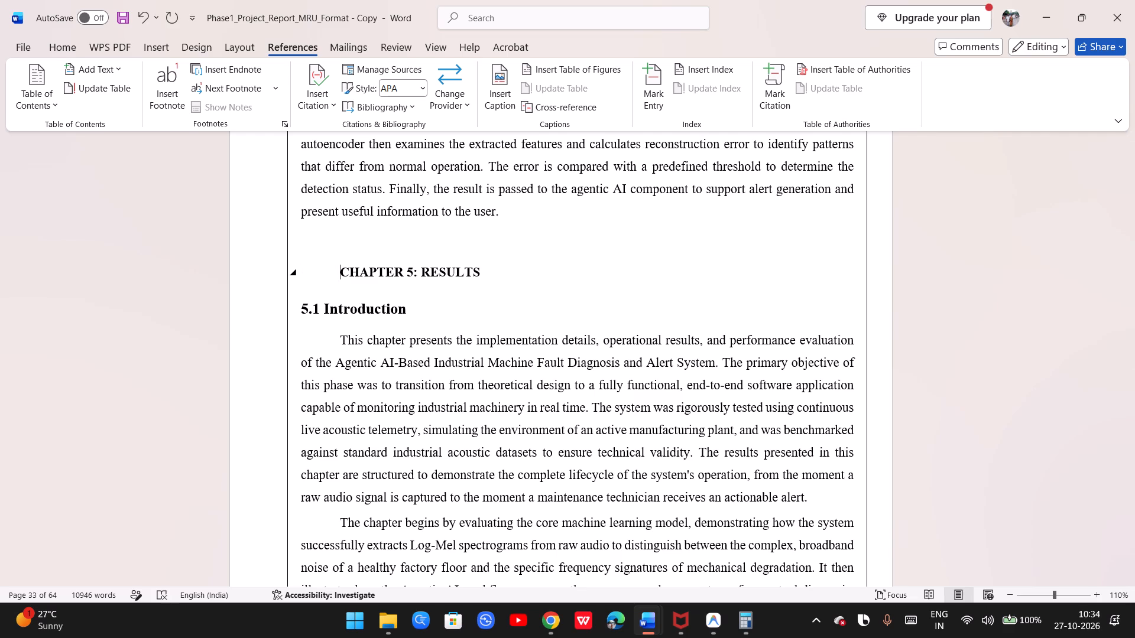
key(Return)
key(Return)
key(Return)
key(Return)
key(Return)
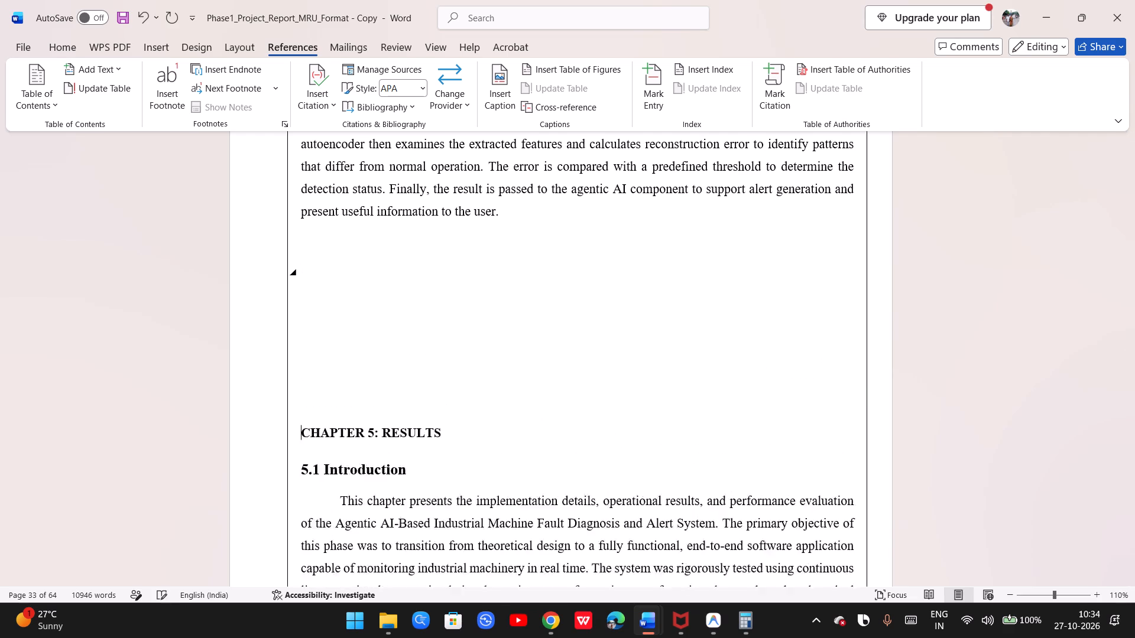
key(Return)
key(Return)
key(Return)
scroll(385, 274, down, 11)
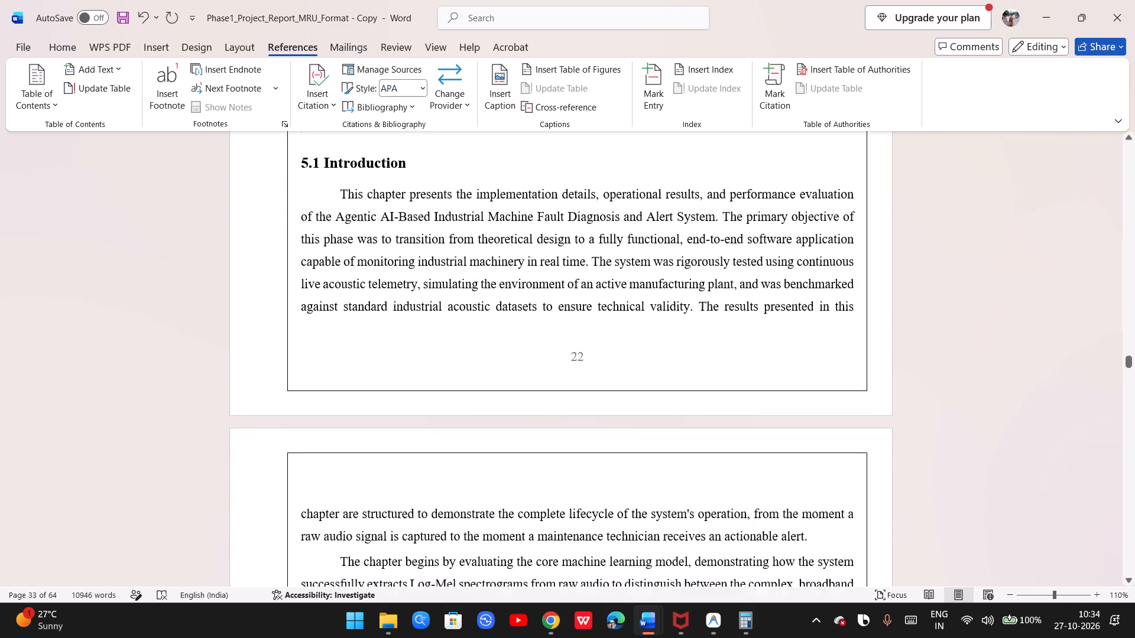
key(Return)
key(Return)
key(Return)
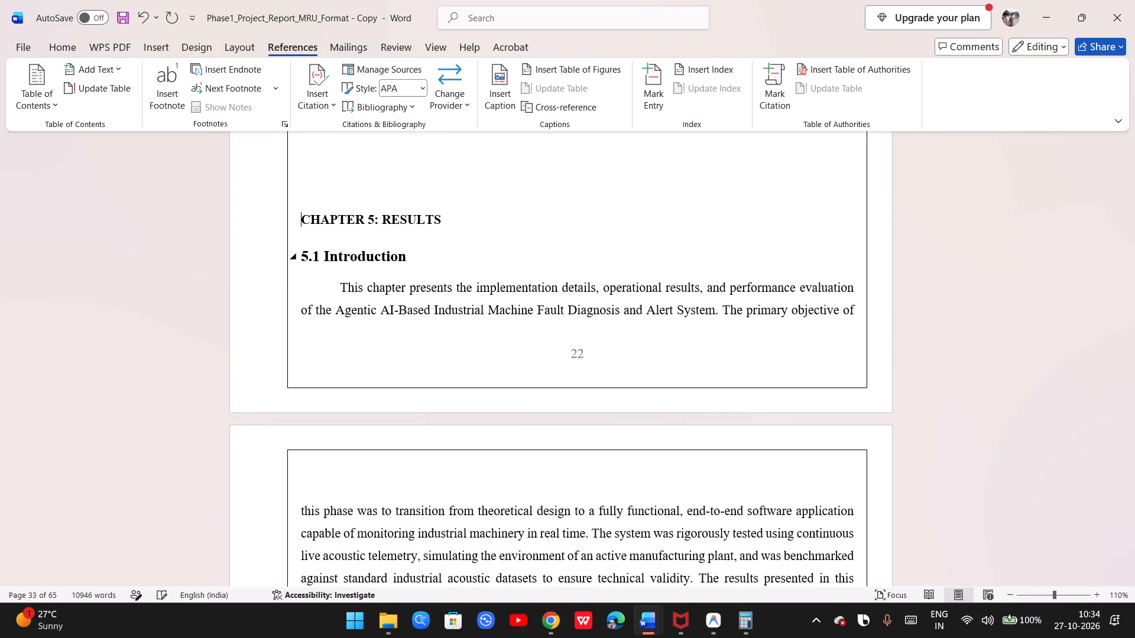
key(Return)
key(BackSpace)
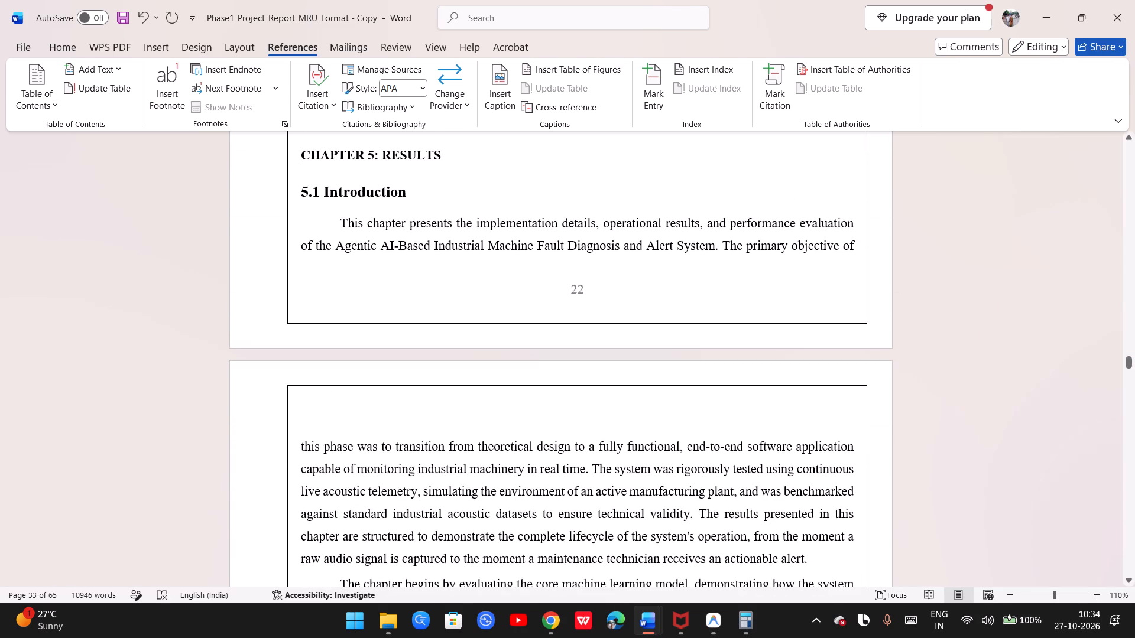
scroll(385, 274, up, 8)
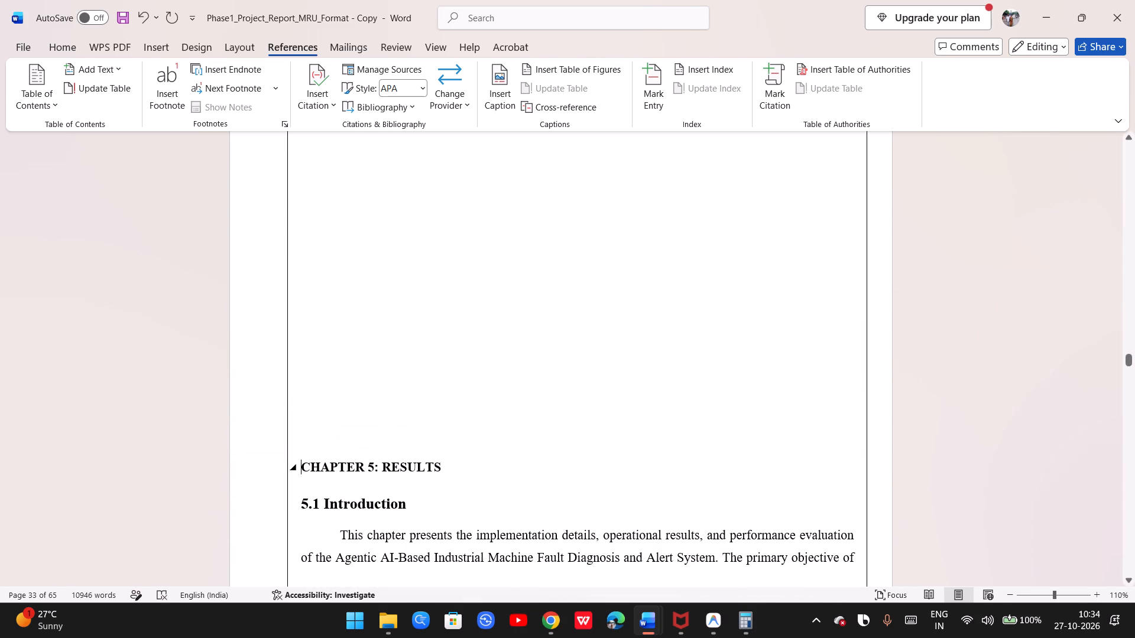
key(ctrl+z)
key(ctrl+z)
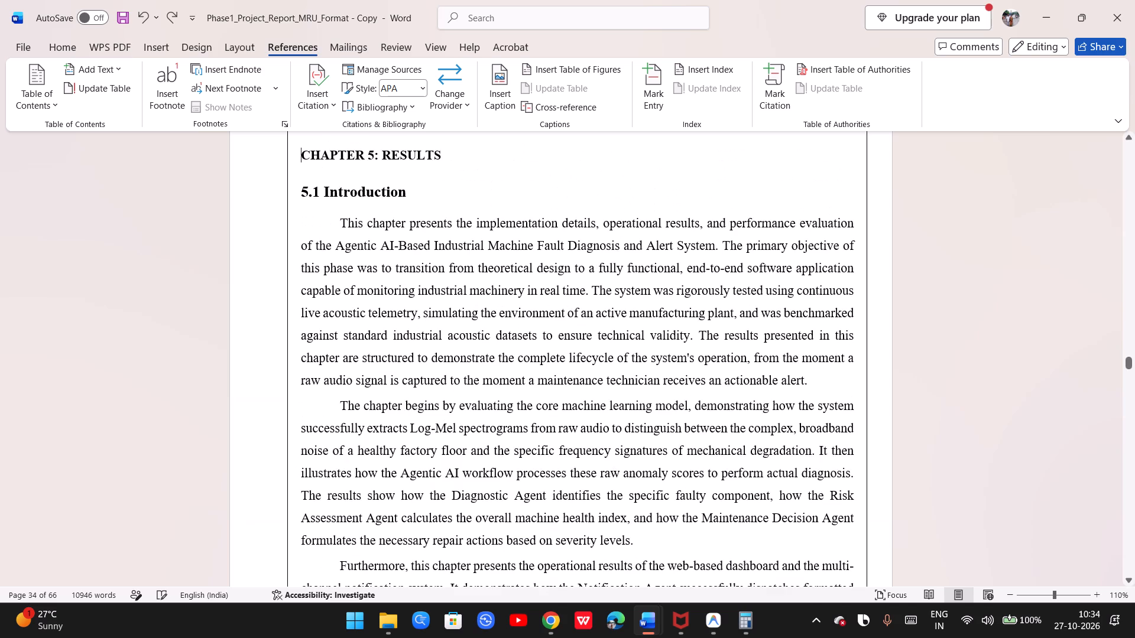
Insert blank lines below the 4.3 introductory paragraph until "CHAPTER 5: RESULTS" starts on a new page.
scroll(414, 396, up, 3)
click(369, 246)
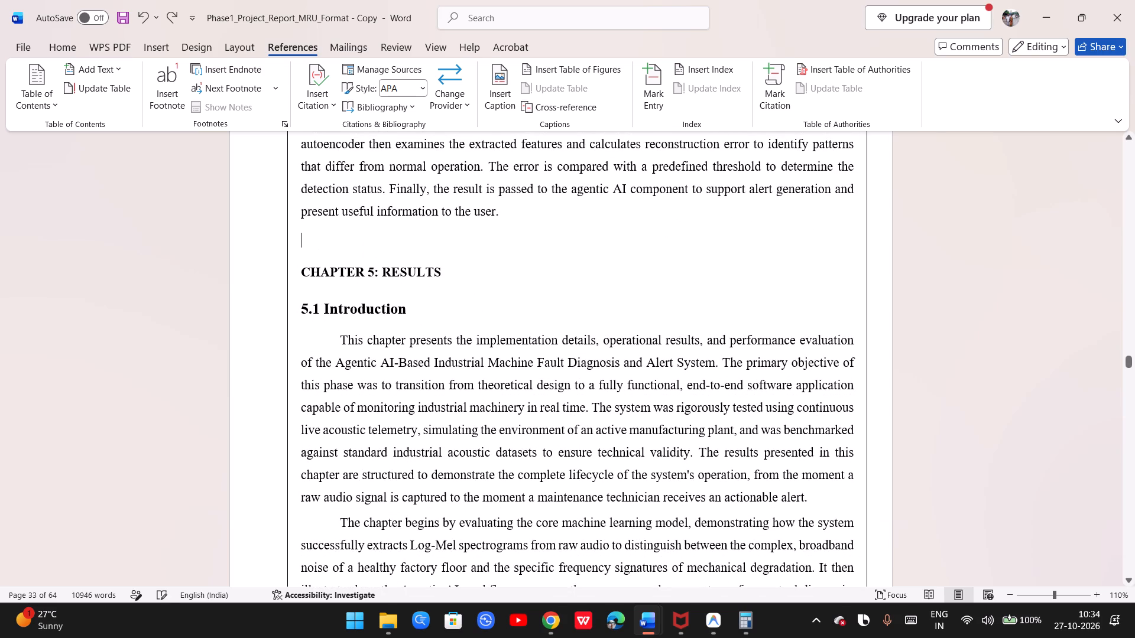
key(Return)
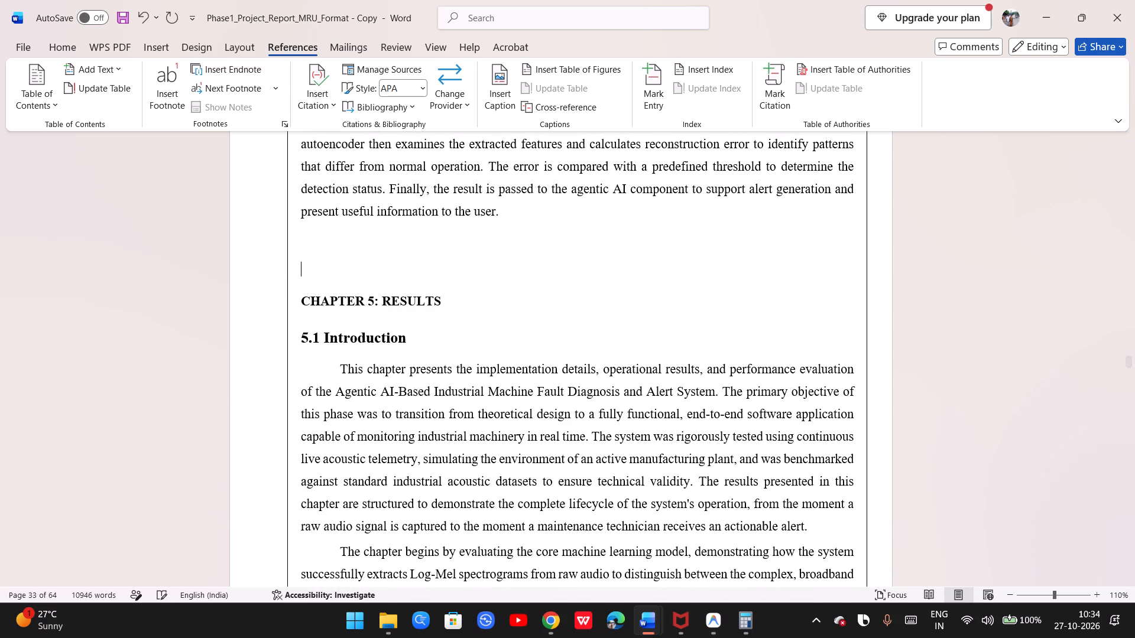
key(Return)
key(Return)
key(Return)
key(Return)
key(Return)
key(Return)
key(Return)
key(Return)
key(Return)
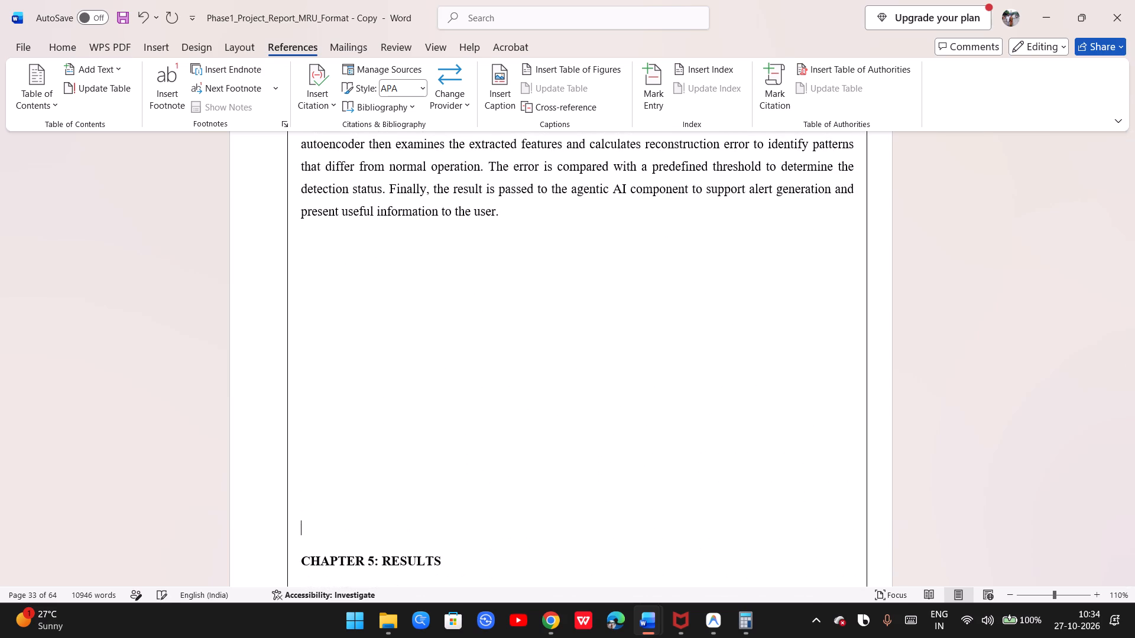
scroll(369, 245, down, 8)
key(Return)
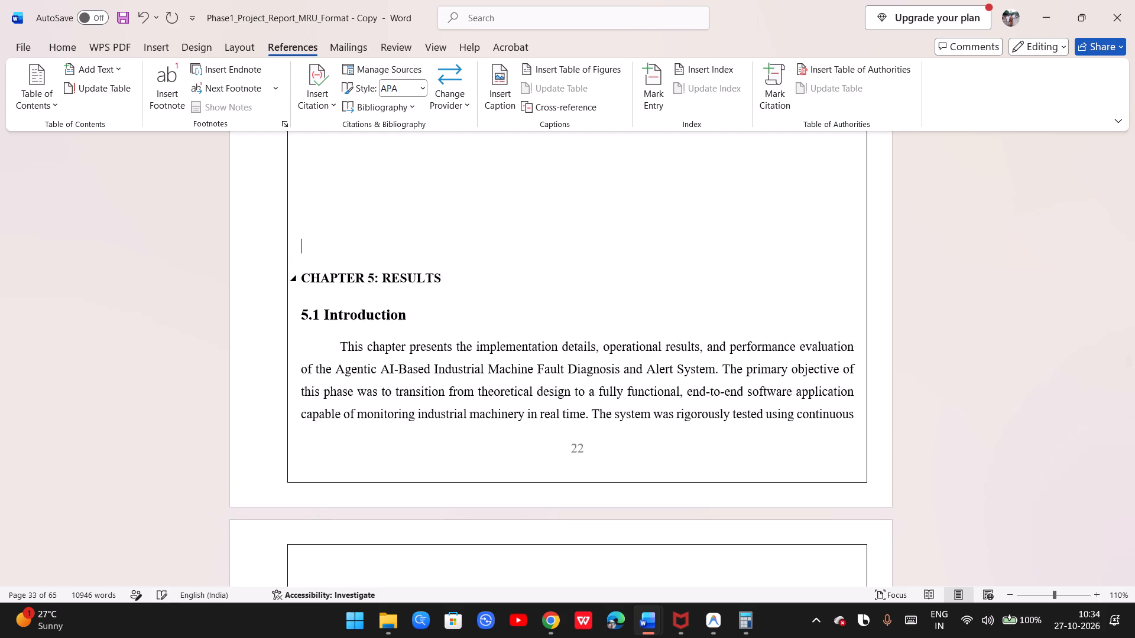
key(Return)
key(Return)
scroll(362, 255, down, 3)
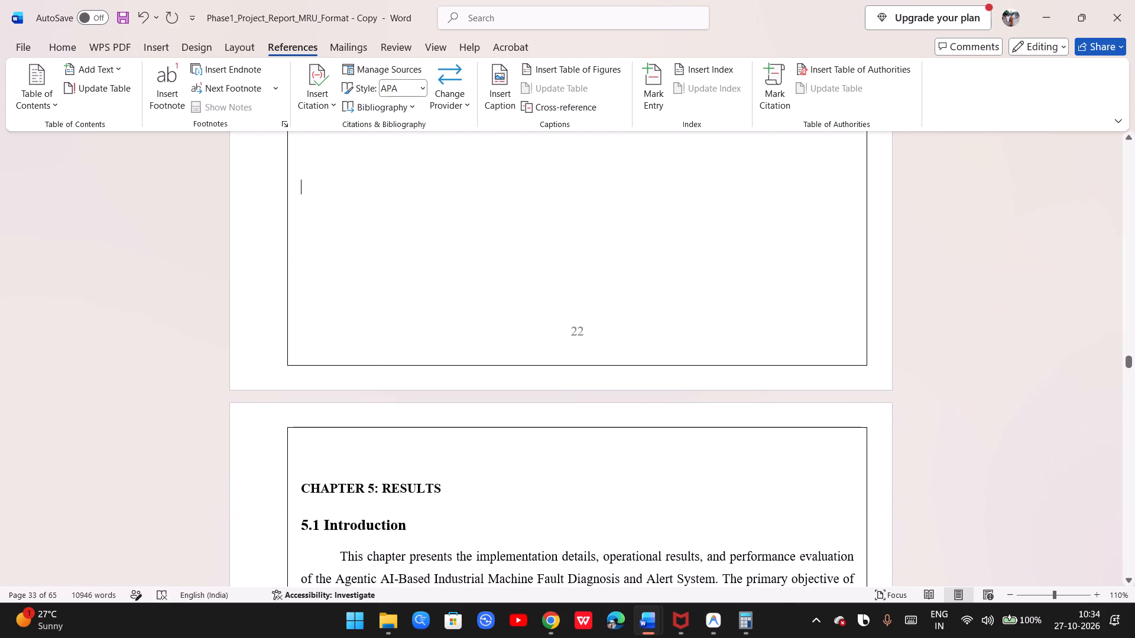
Centre the "CHAPTER 5: RESULTS" heading and enlarge its font to 14 pt.
click(306, 486)
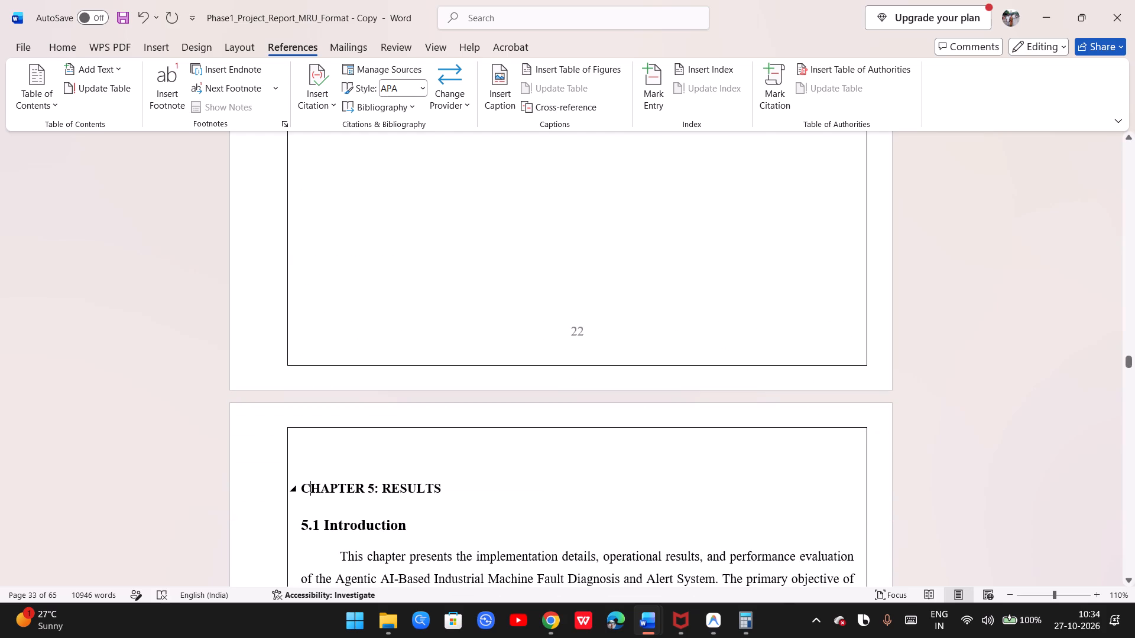
click(301, 489)
click(67, 57)
click(278, 92)
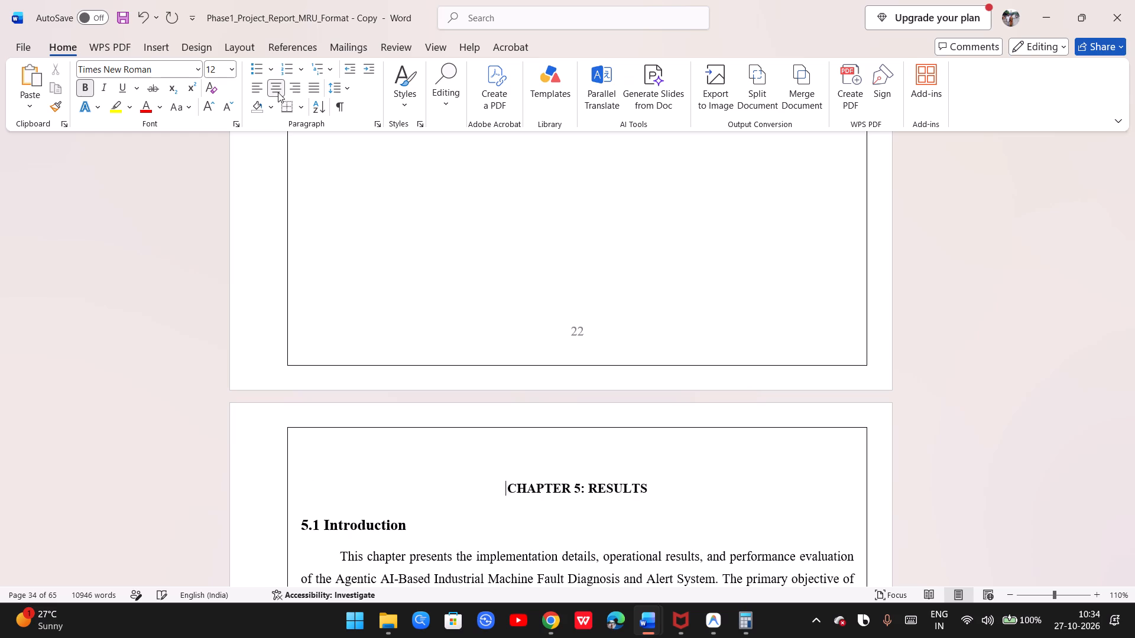
drag(504, 489, 523, 490)
drag(523, 490, 673, 506)
drag(646, 487, 528, 489)
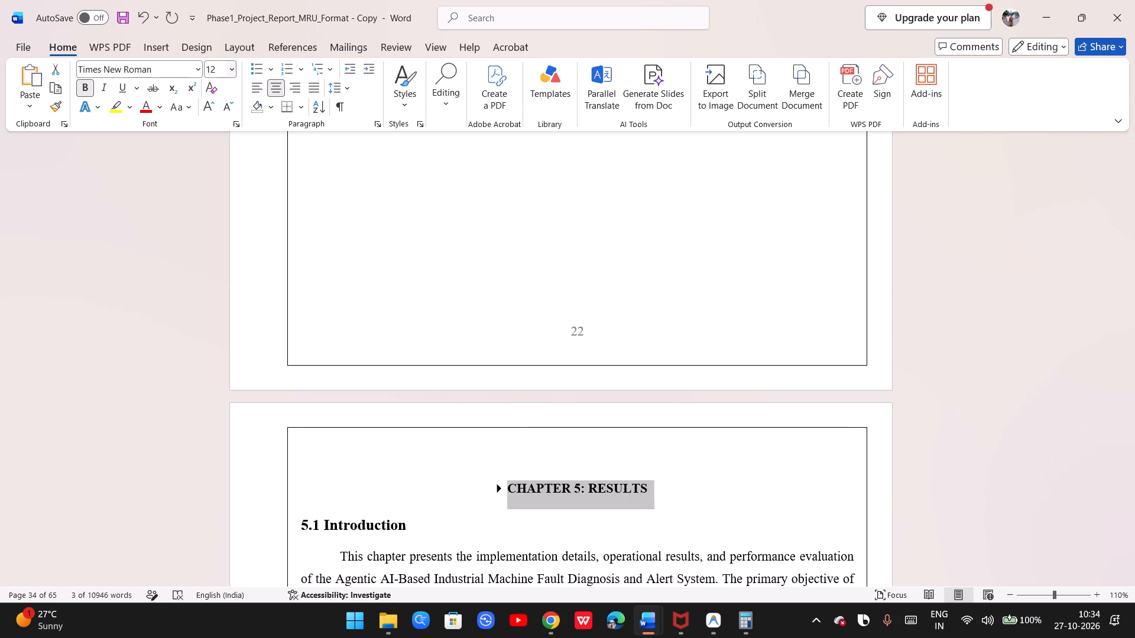
click(210, 107)
click(507, 480)
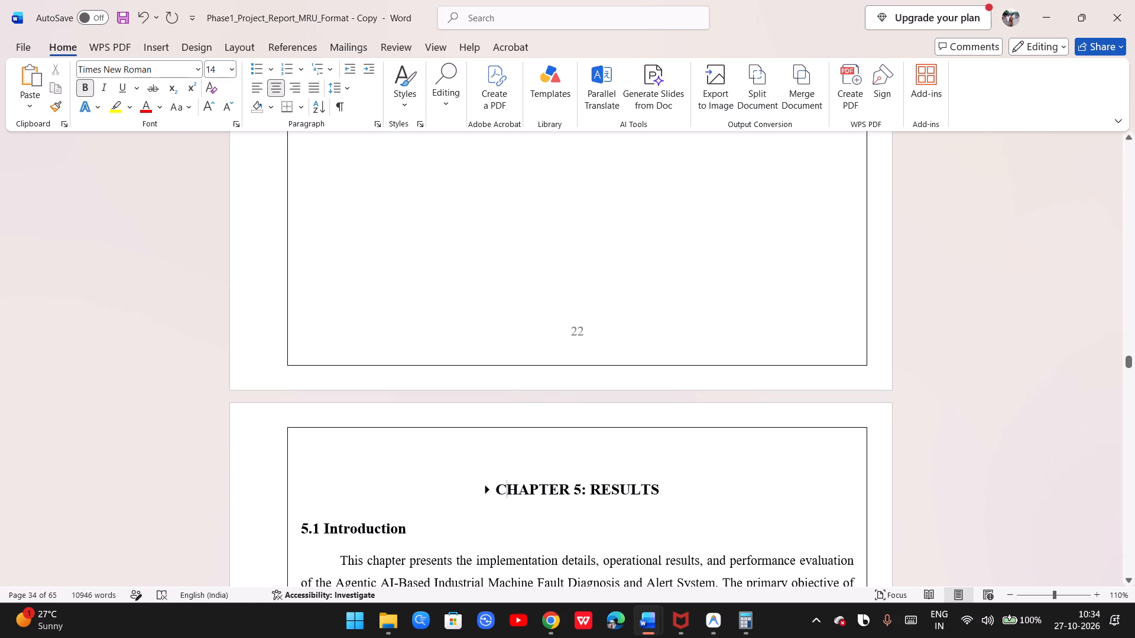
scroll(594, 489, up, 20)
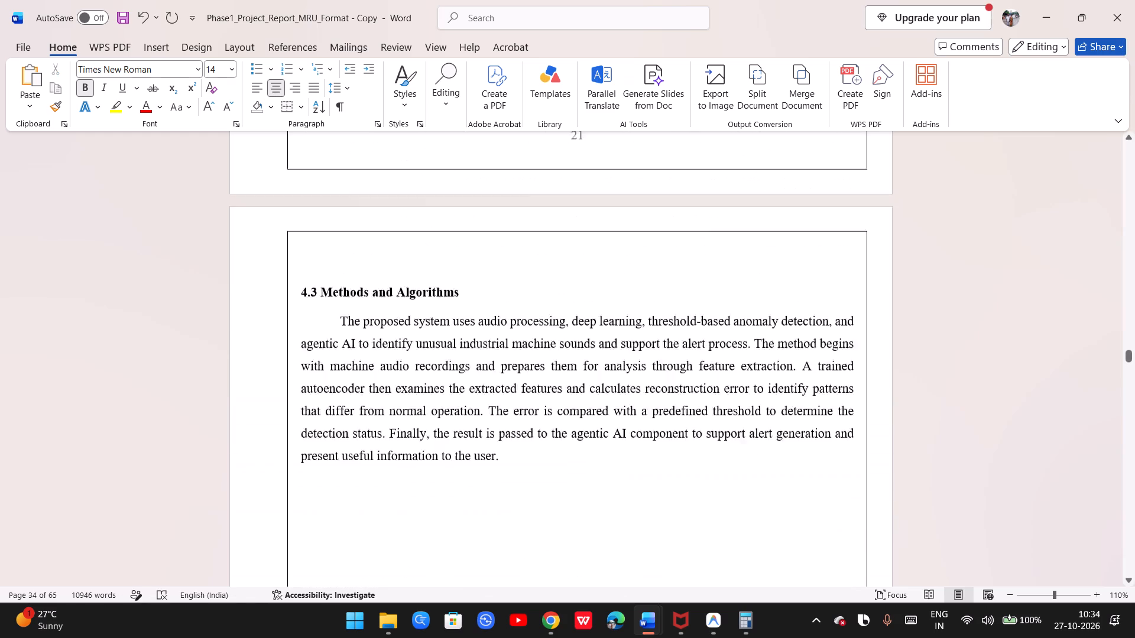
scroll(594, 489, up, 1)
scroll(447, 387, up, 6)
scroll(446, 386, down, 11)
click(514, 415)
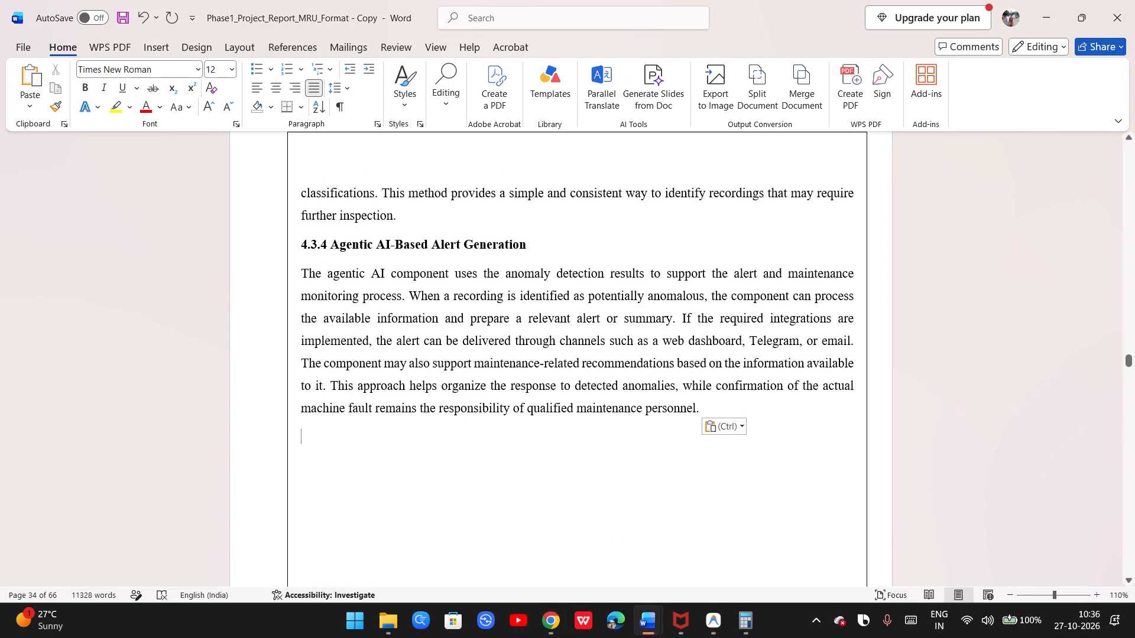
Indent the first line of the body paragraph under heading 4.3.4.
click(485, 261)
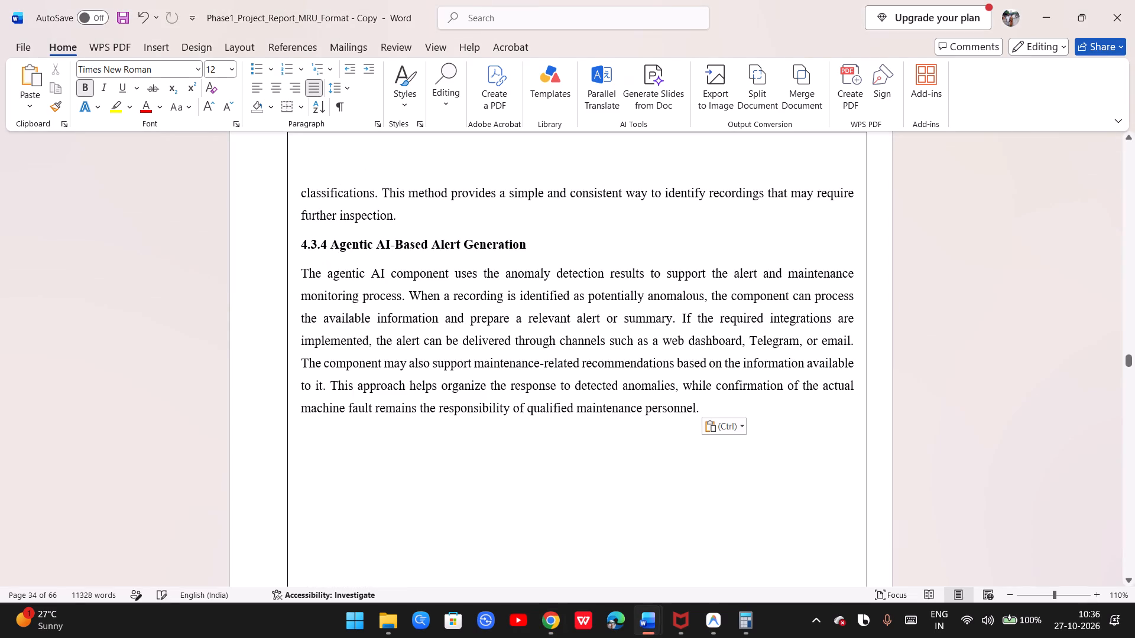
click(301, 272)
key(Tab)
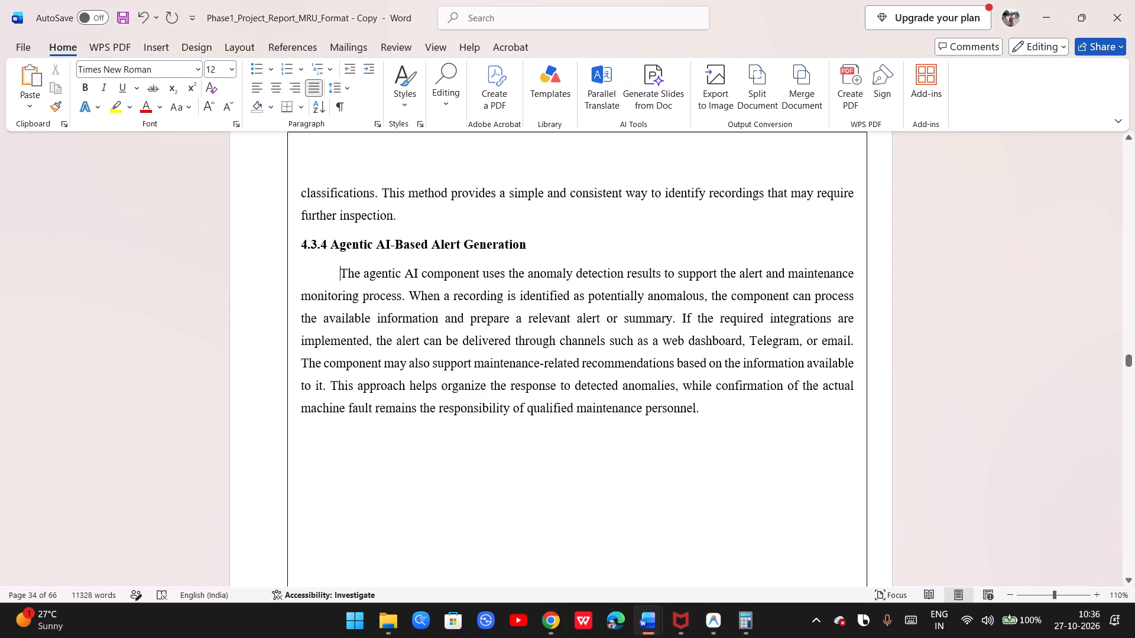
Delete the blank line above the CHAPTER 5: RESULTS heading.
scroll(614, 435, down, 12)
scroll(539, 445, down, 5)
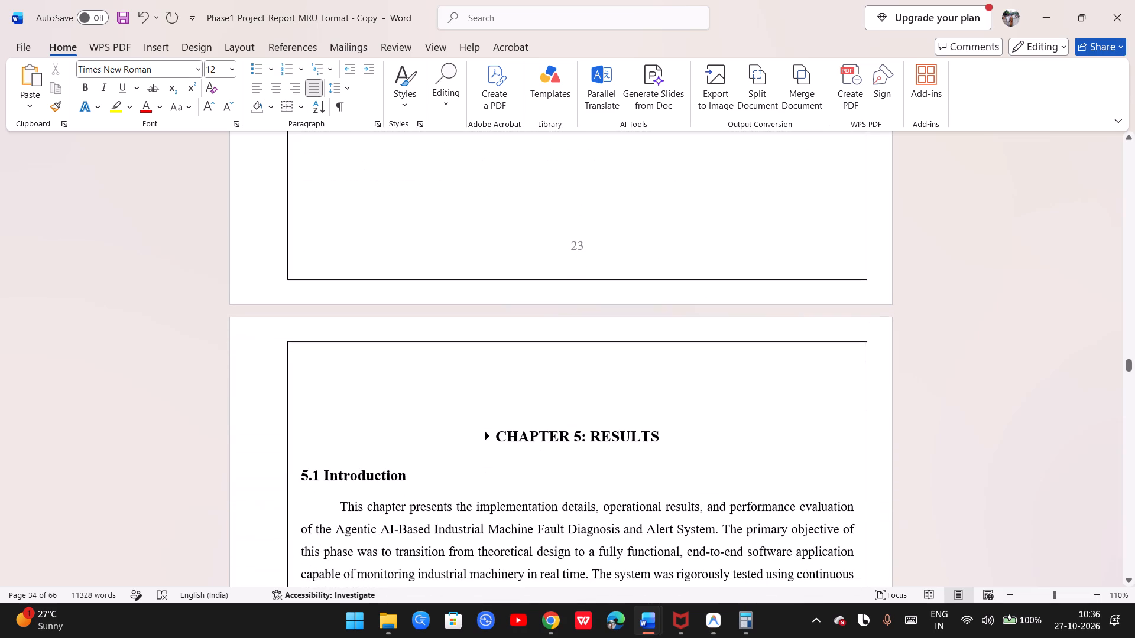
click(527, 382)
key(BackSpace)
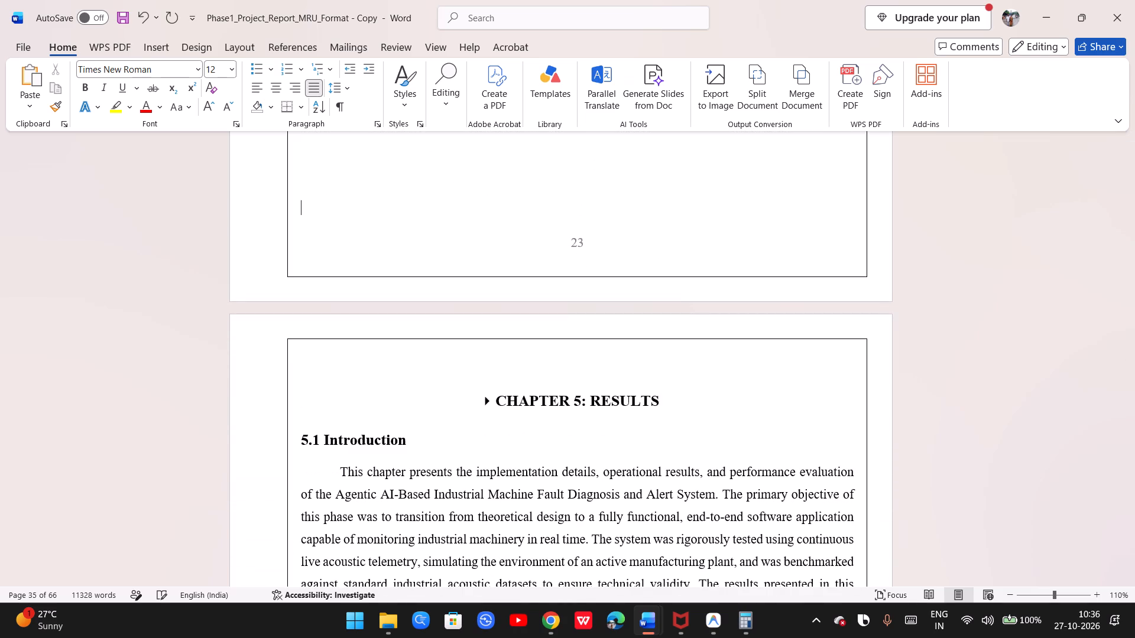
Review Chapter 5 from its introduction through the 5.2 dashboard figures and result tables to Table 5.4, checking content and page layout.
scroll(527, 382, up, 2)
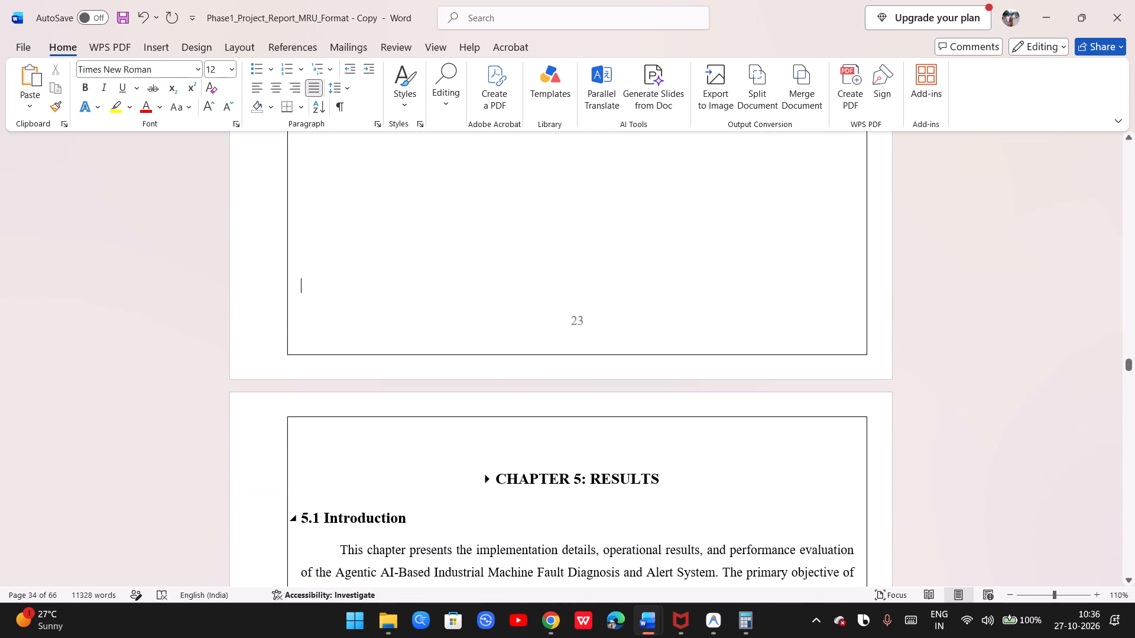
scroll(489, 495, down, 10)
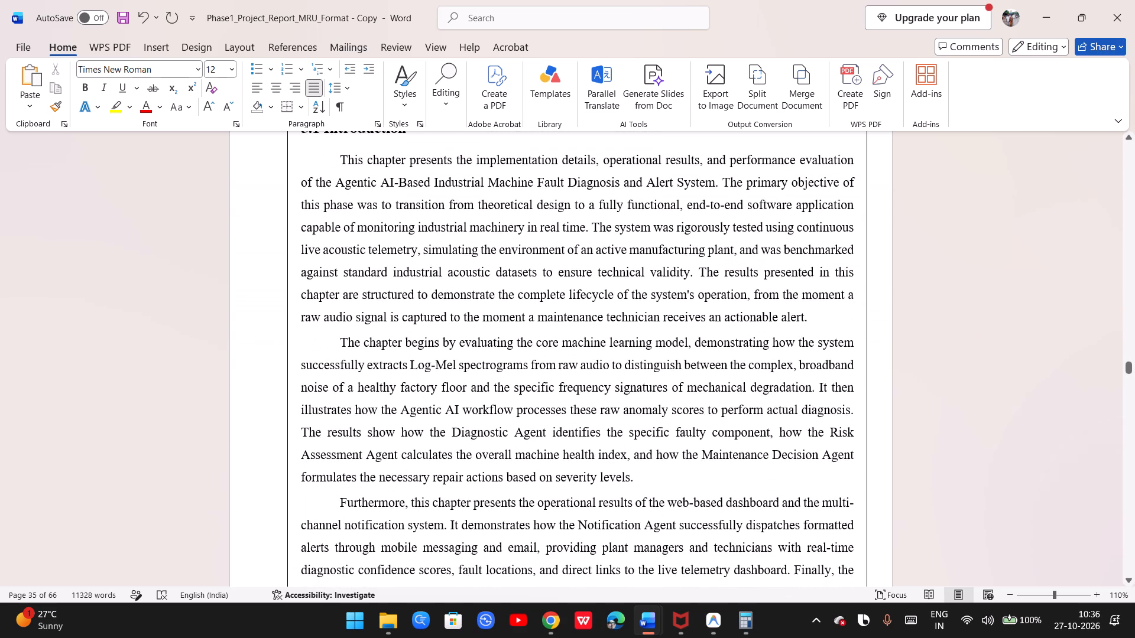
scroll(489, 495, down, 14)
scroll(489, 495, down, 7)
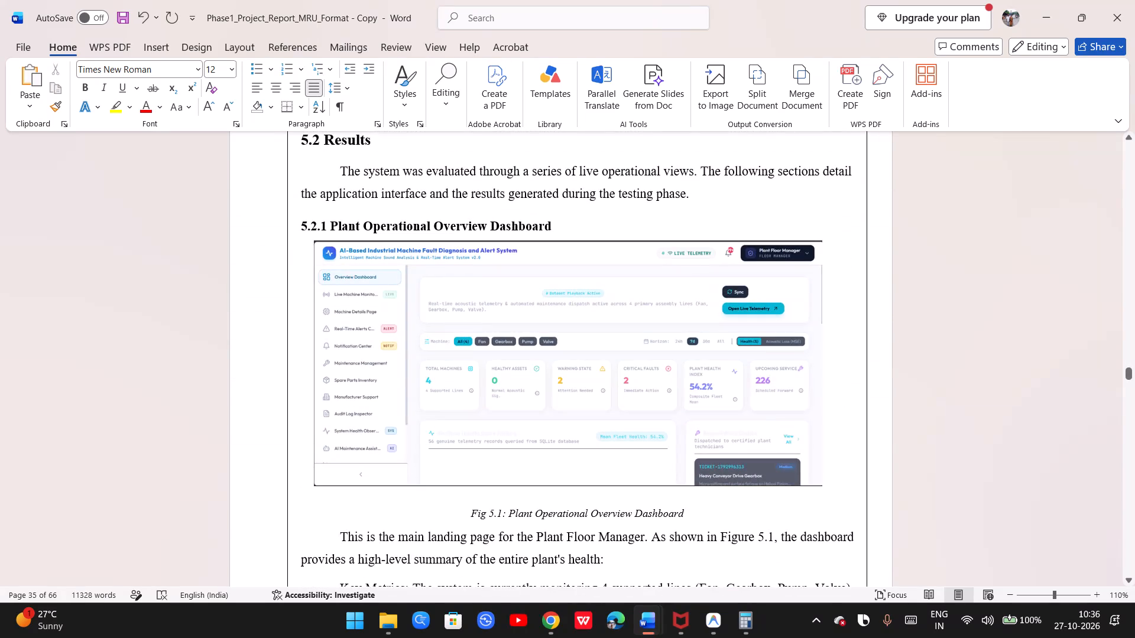
scroll(489, 495, down, 20)
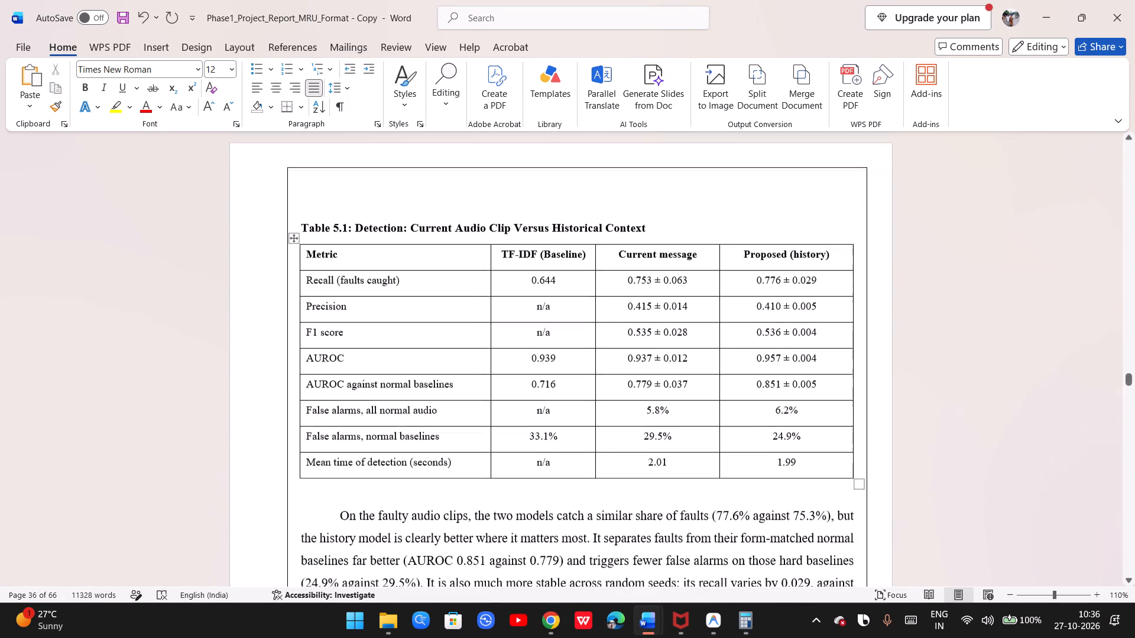
scroll(489, 495, down, 5)
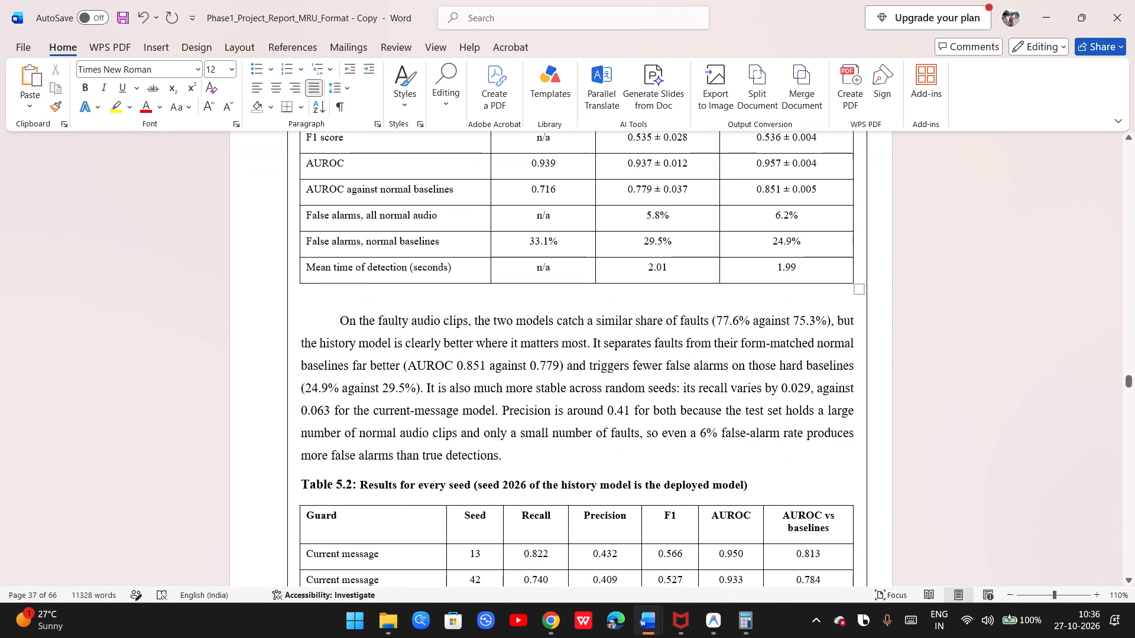
scroll(489, 495, down, 13)
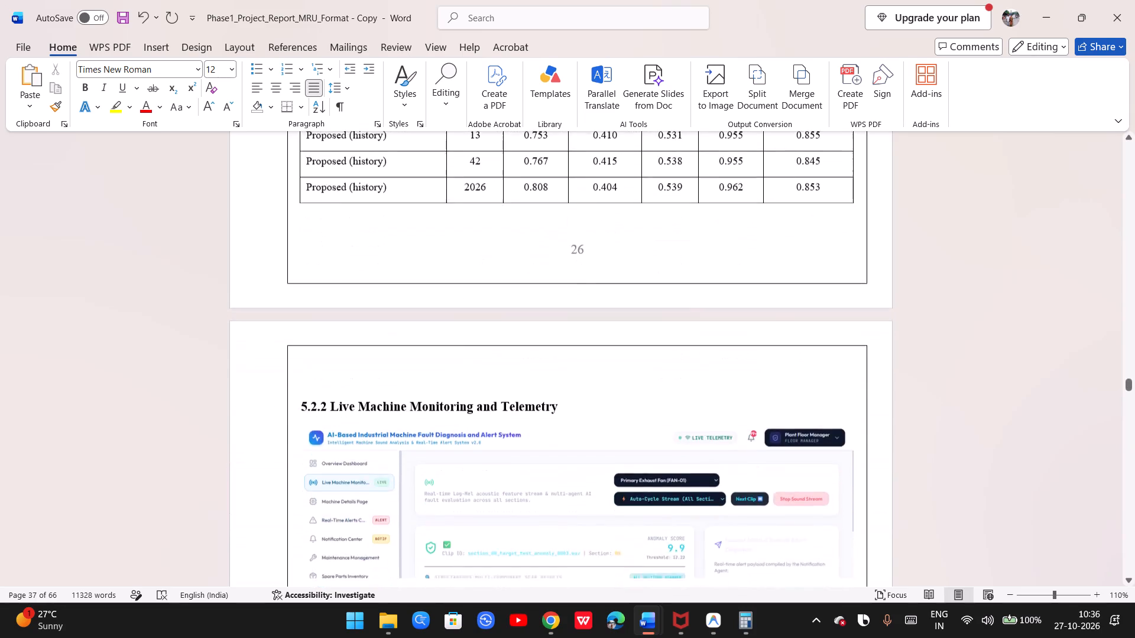
scroll(489, 495, down, 19)
scroll(489, 495, down, 7)
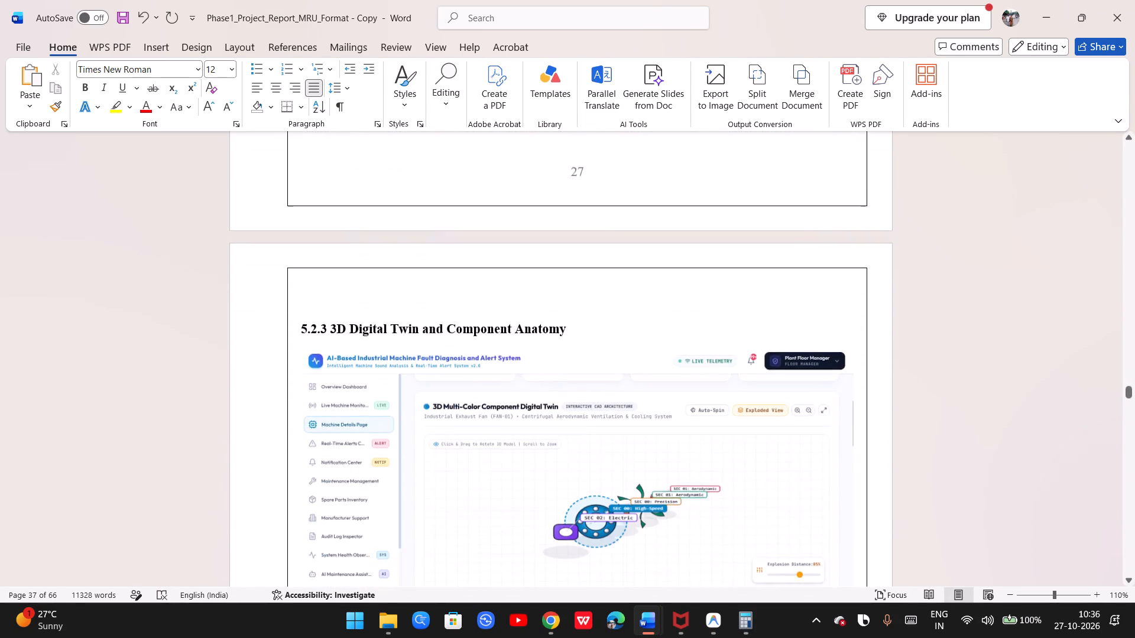
scroll(489, 495, down, 17)
scroll(489, 495, down, 6)
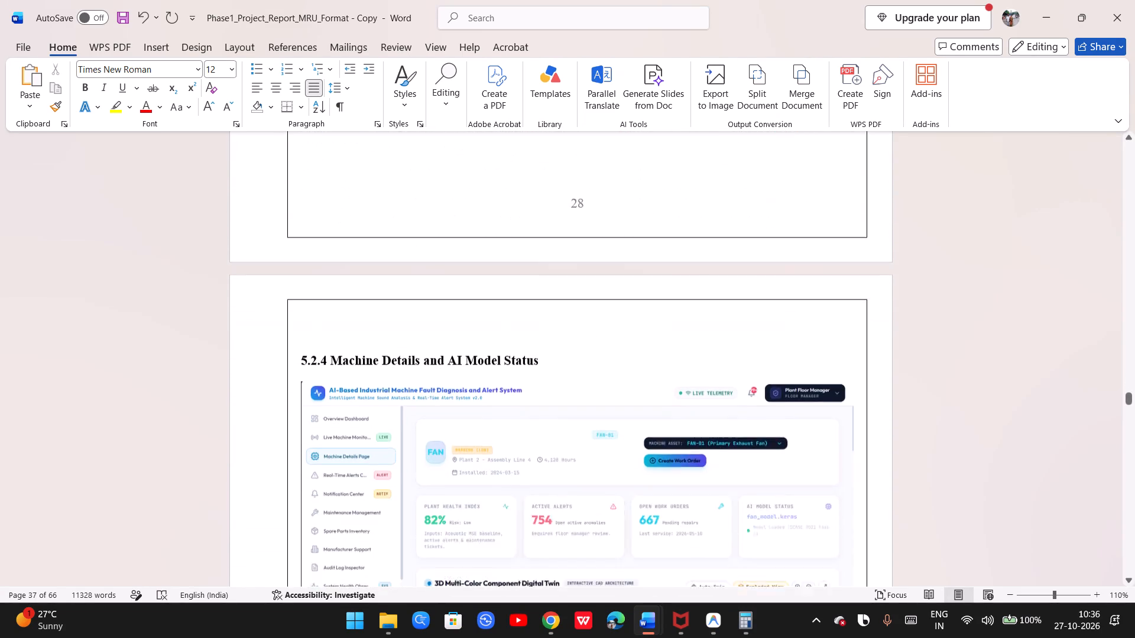
scroll(489, 494, down, 8)
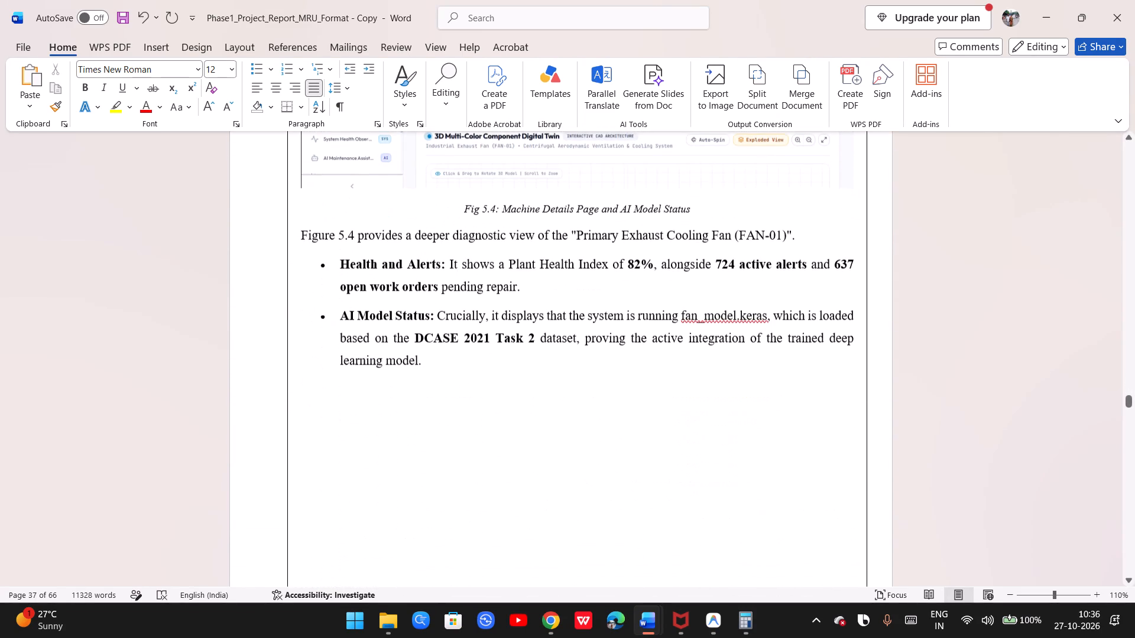
scroll(489, 494, down, 5)
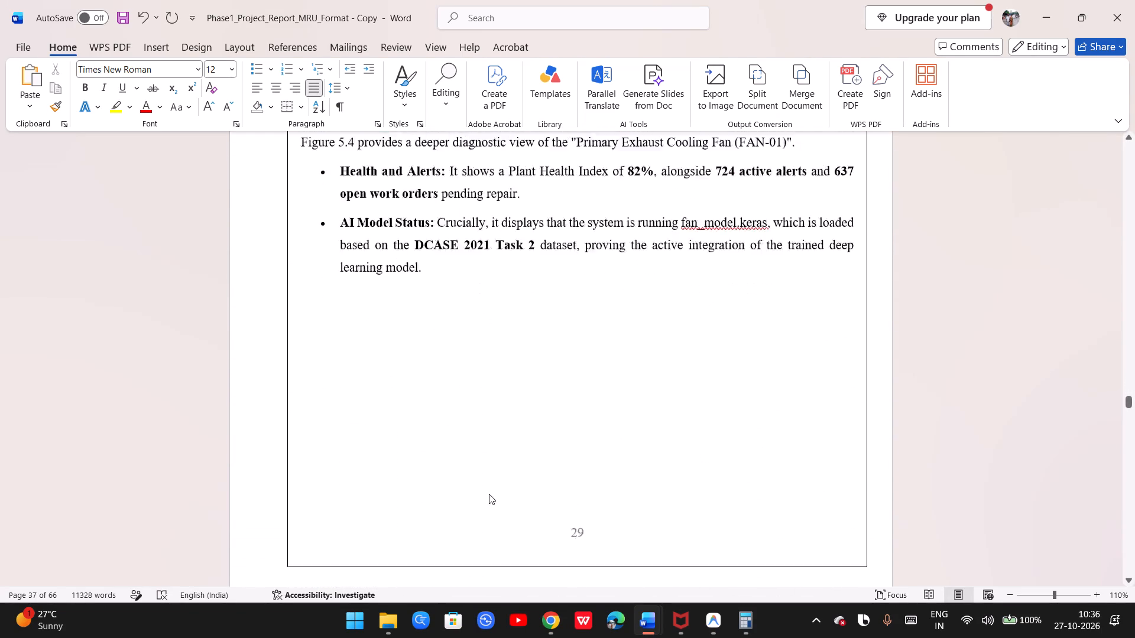
Review the rest of section 5.2 from Figure 5.4 to section 5.3, rechecking Table 5.4 and its discussion for content and layout.
scroll(489, 494, down, 15)
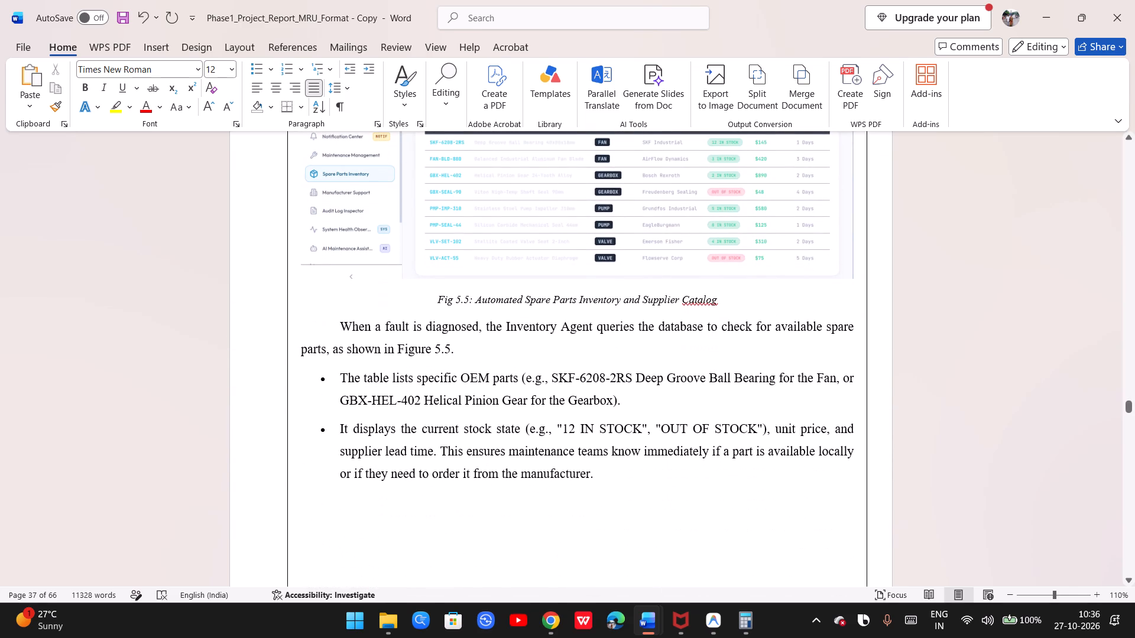
scroll(489, 494, down, 14)
scroll(489, 494, down, 7)
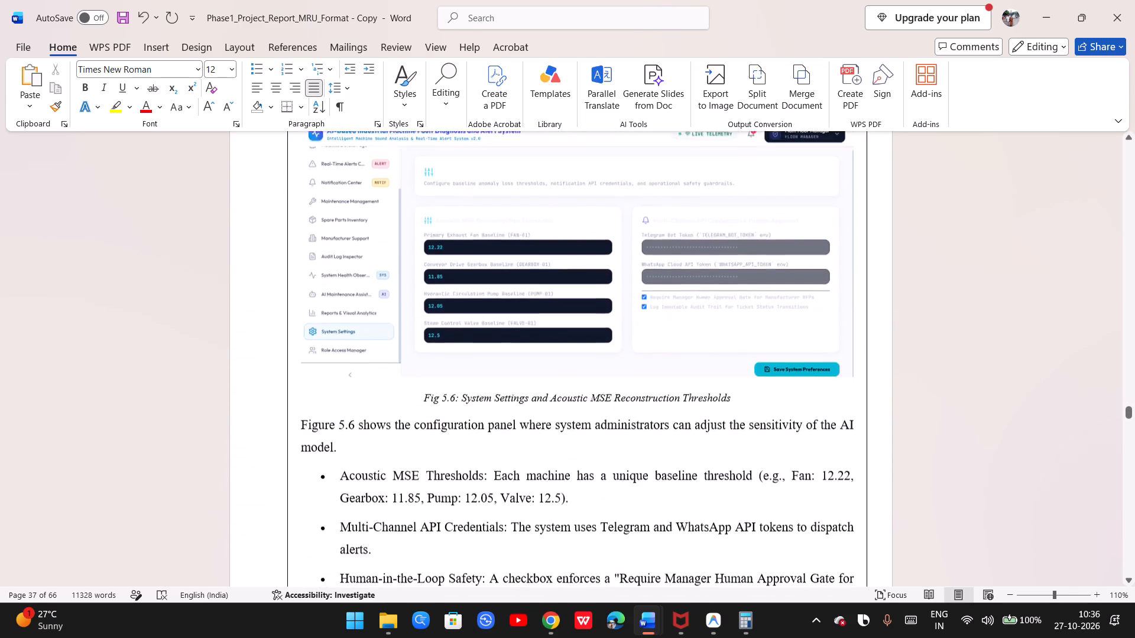
scroll(489, 494, down, 2)
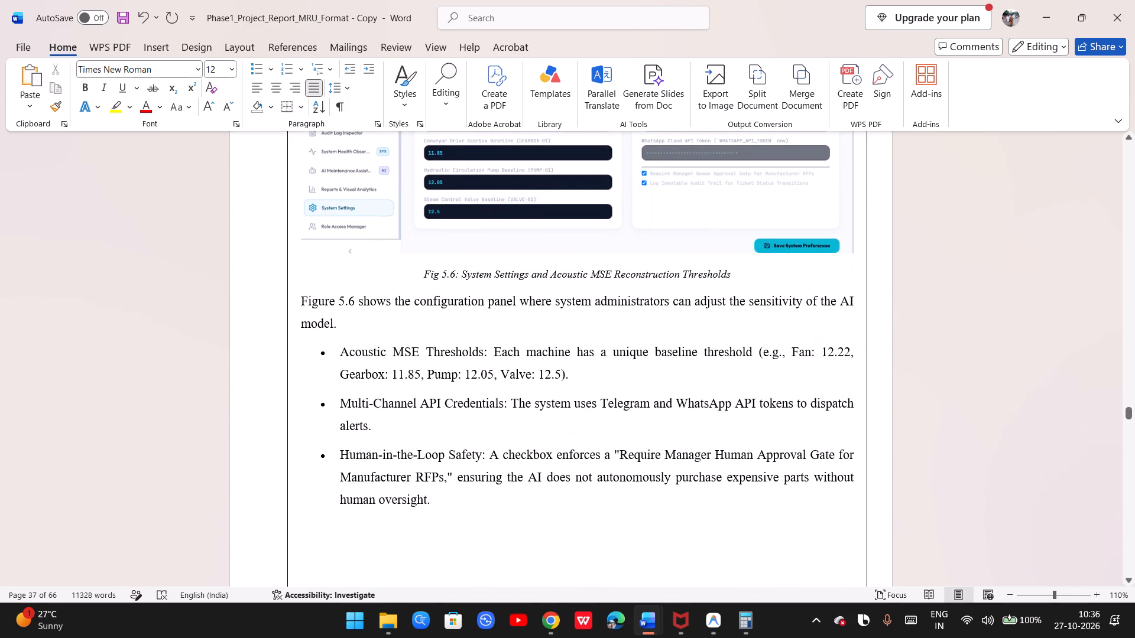
scroll(489, 494, down, 18)
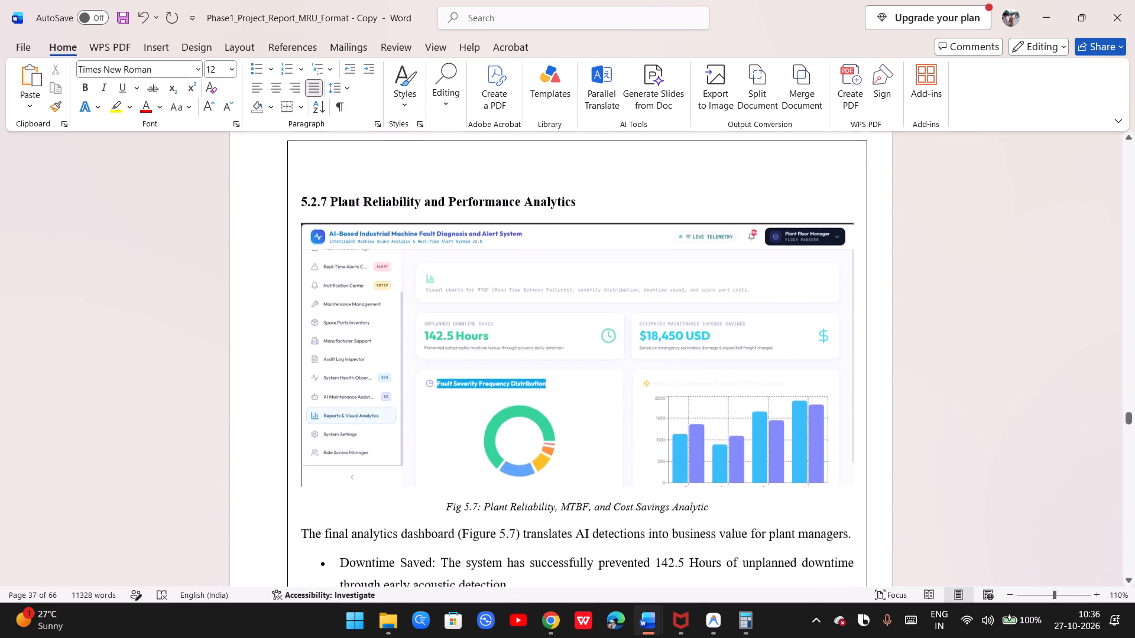
scroll(489, 494, down, 20)
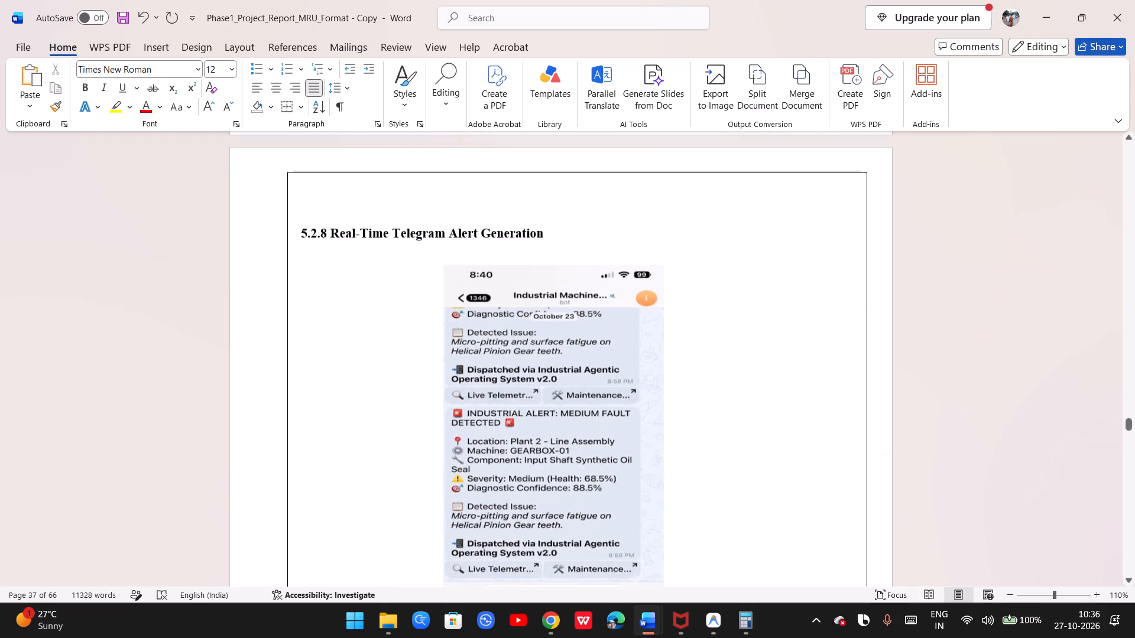
scroll(489, 494, down, 18)
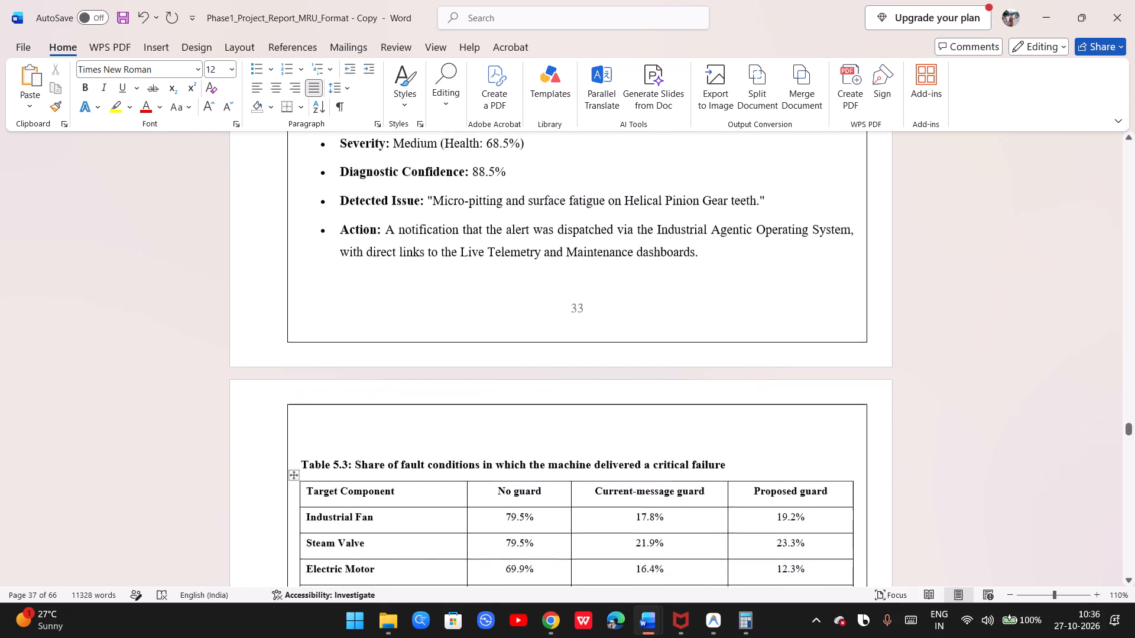
scroll(489, 494, down, 5)
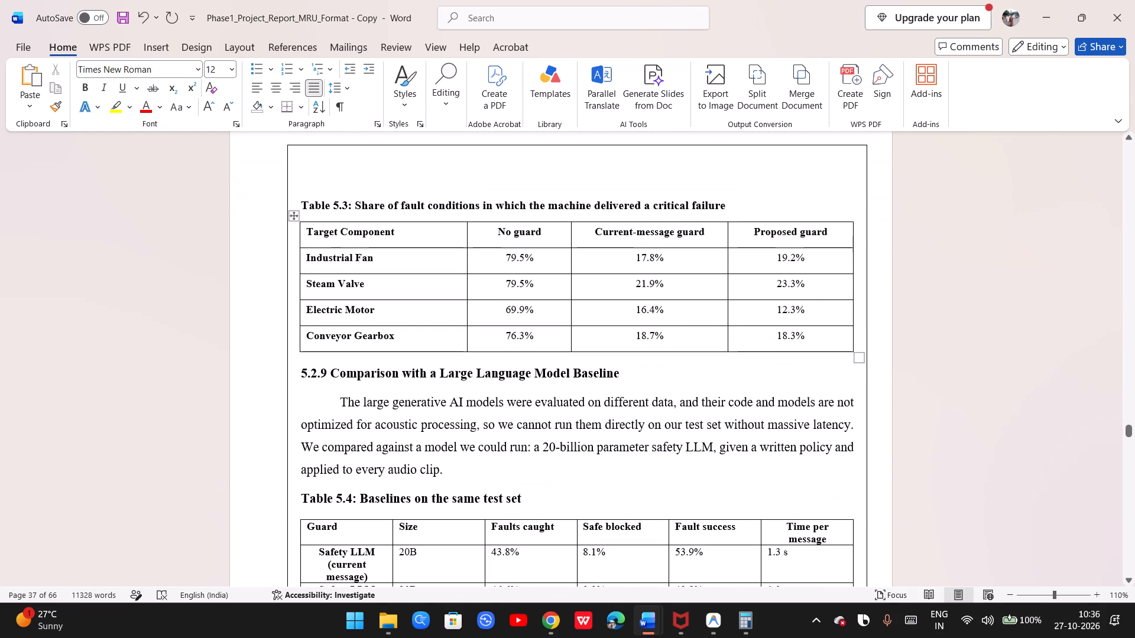
scroll(489, 494, down, 20)
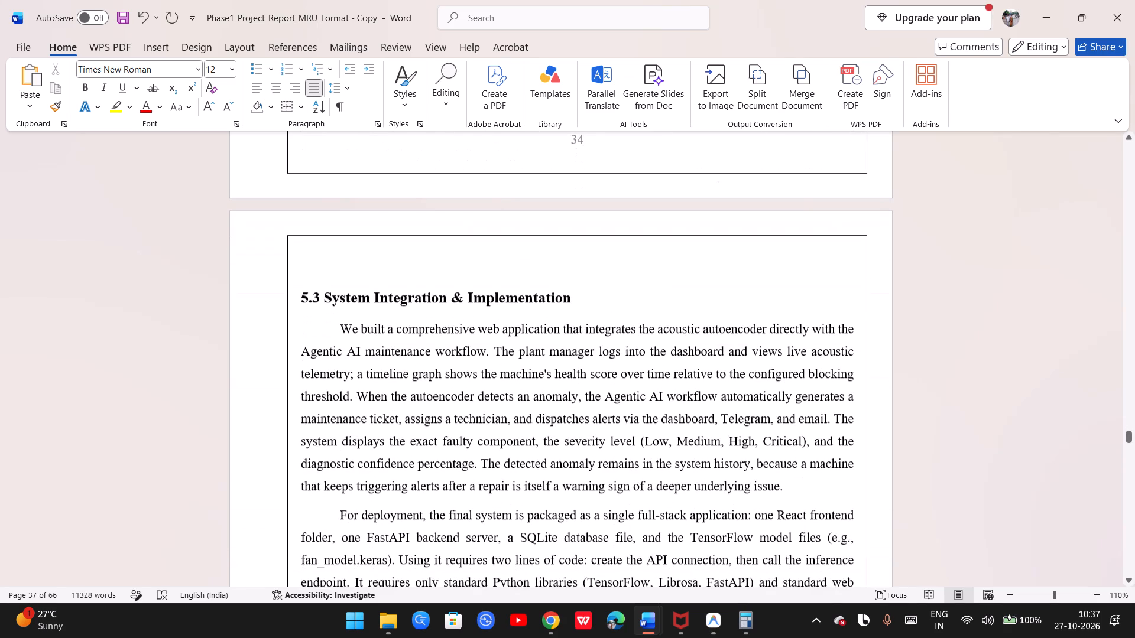
scroll(462, 294, up, 6)
scroll(611, 313, up, 3)
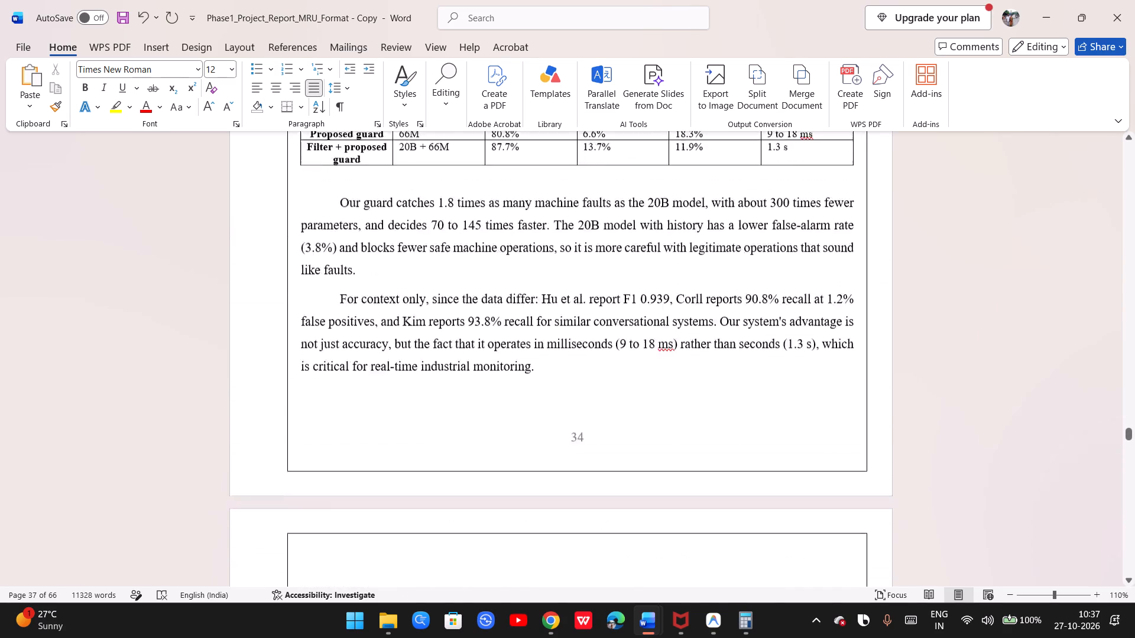
scroll(611, 313, up, 4)
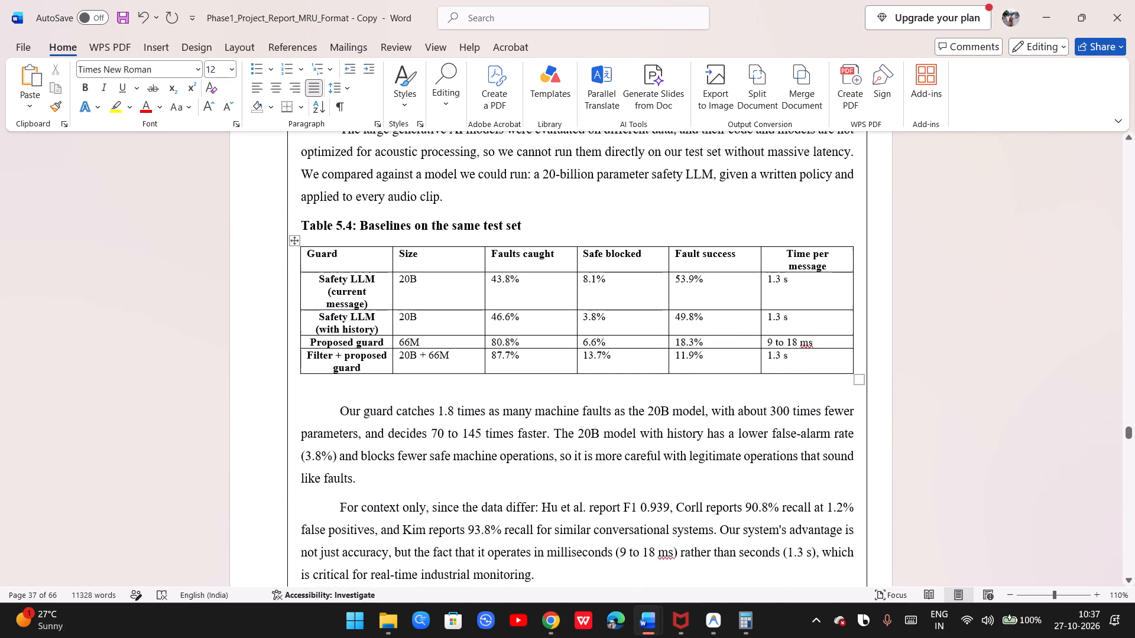
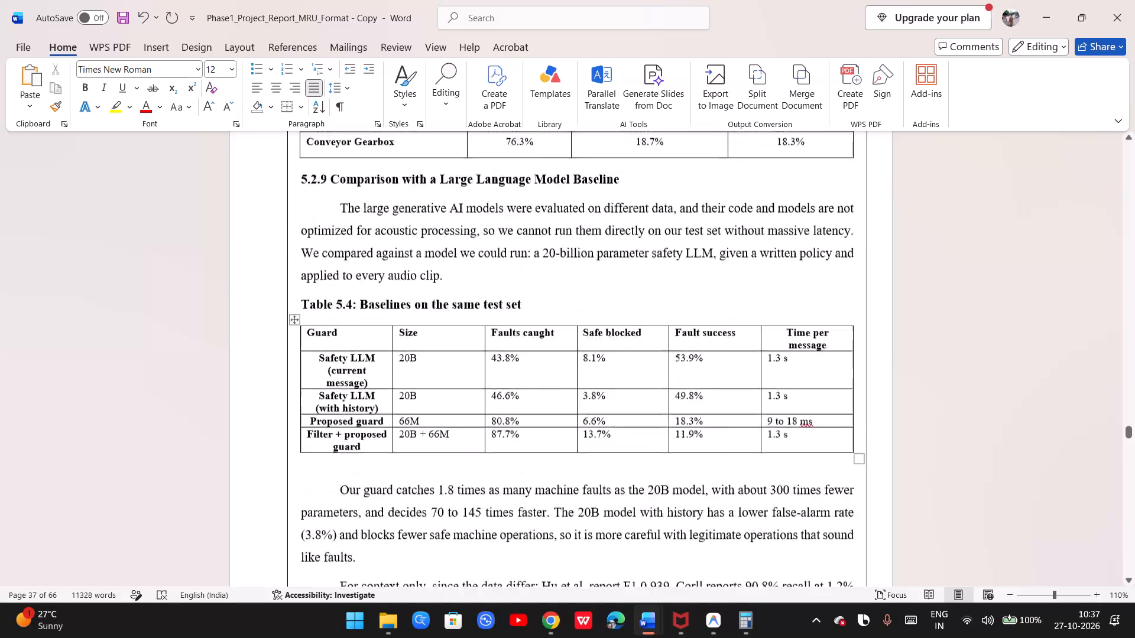
Review Chapter 5 backwards from Table 5.4 through sections 5.2.8 to 5.2.3 to Figure 5.2, checking figures, captions and page layout.
scroll(621, 284, up, 2)
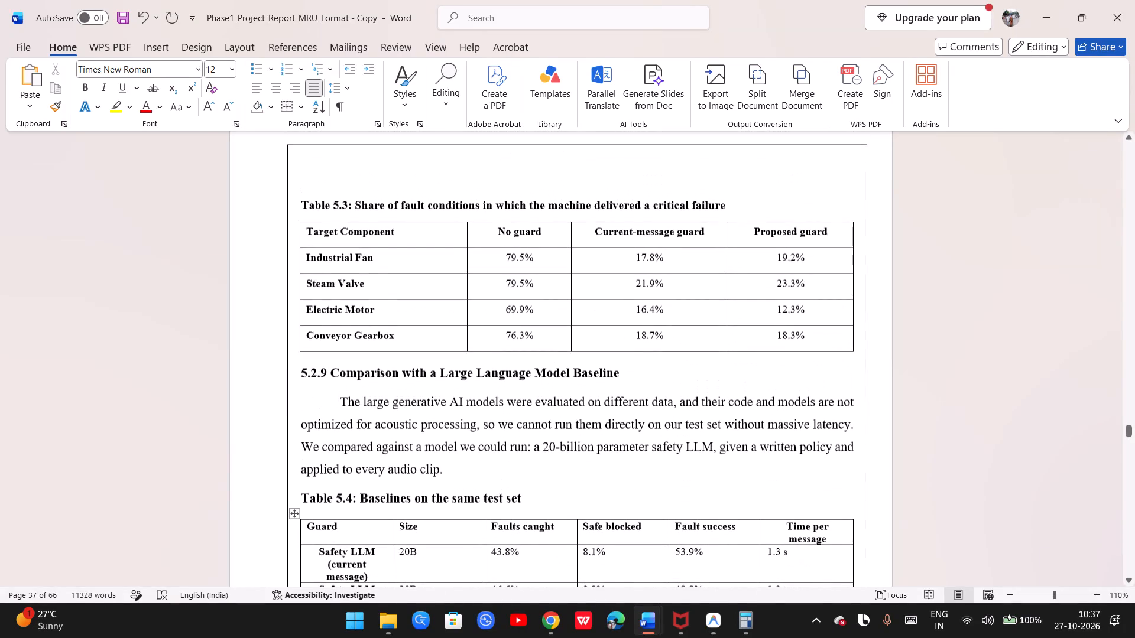
scroll(621, 284, up, 7)
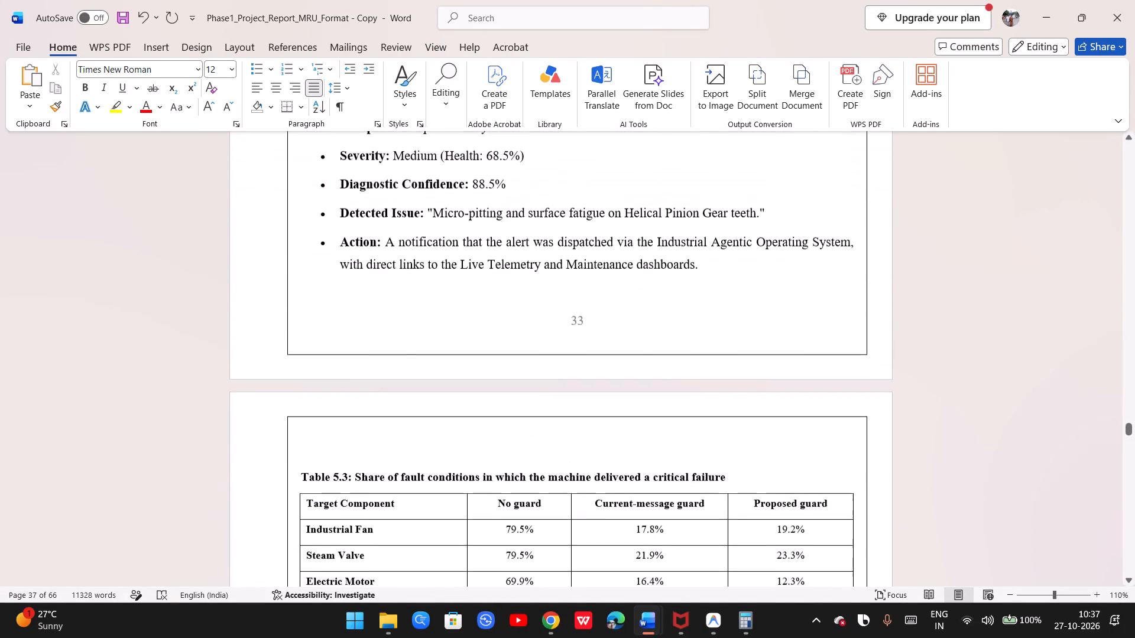
scroll(621, 284, up, 18)
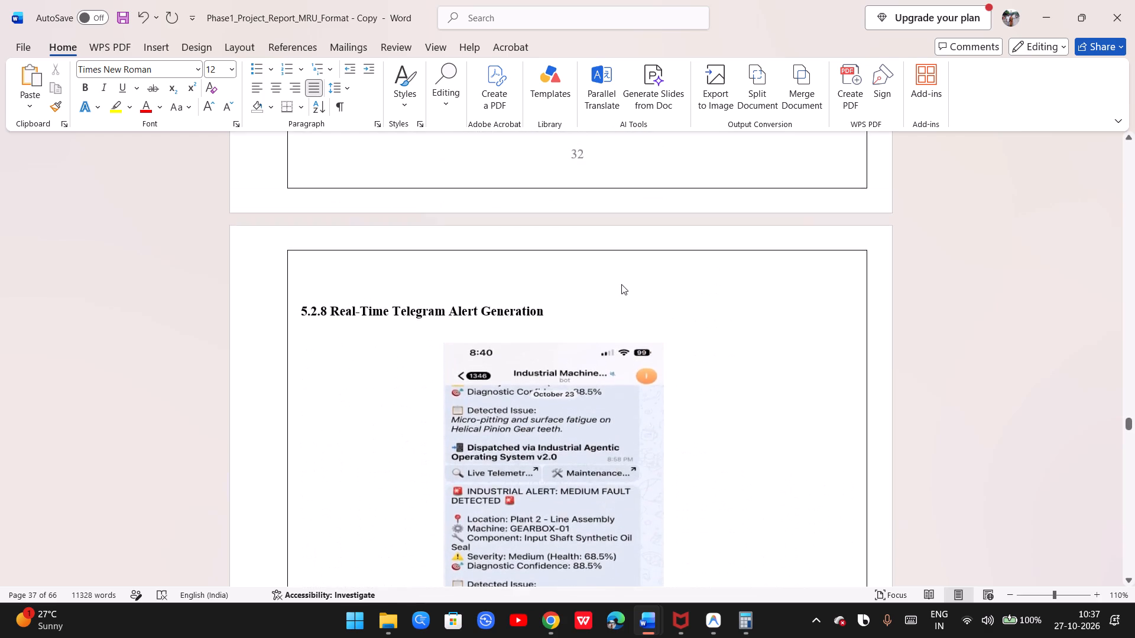
scroll(621, 284, up, 20)
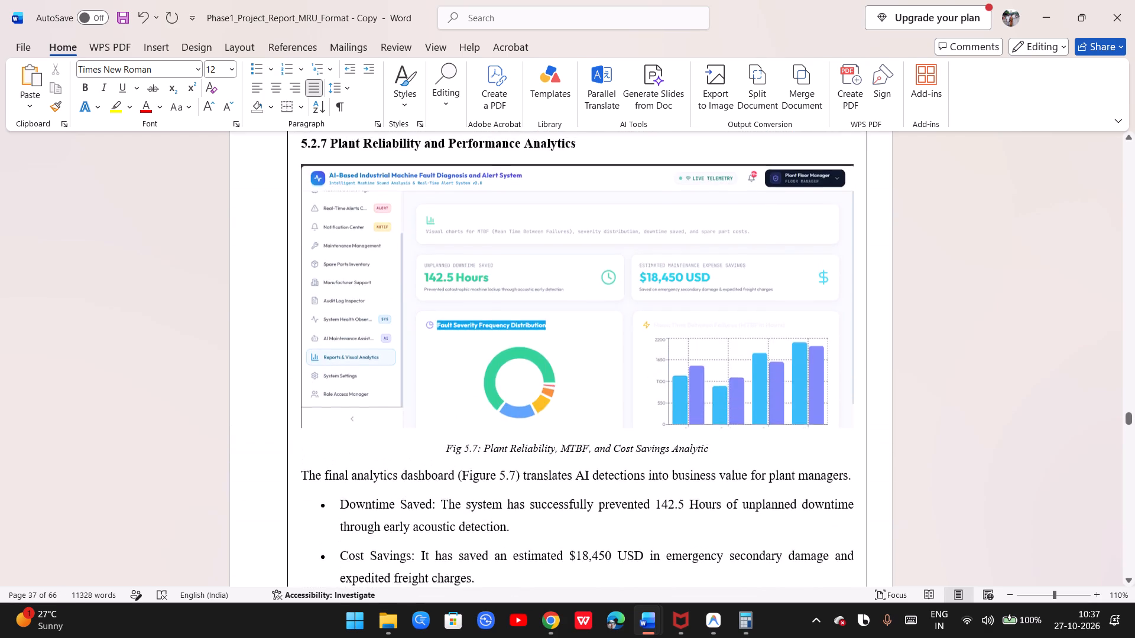
scroll(621, 284, up, 12)
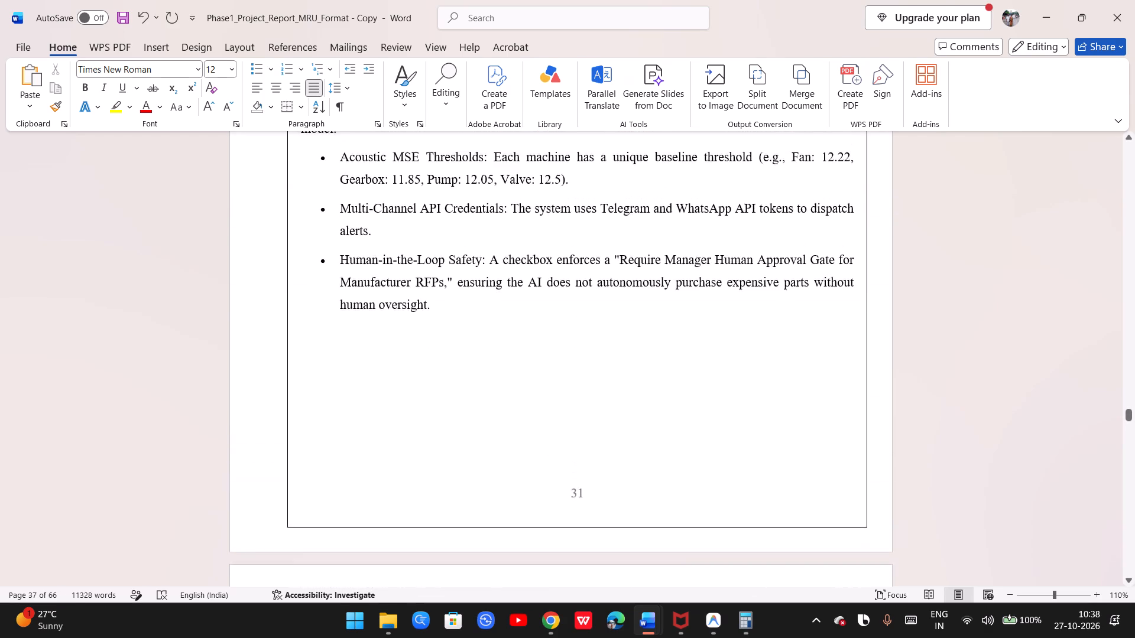
scroll(621, 284, up, 4)
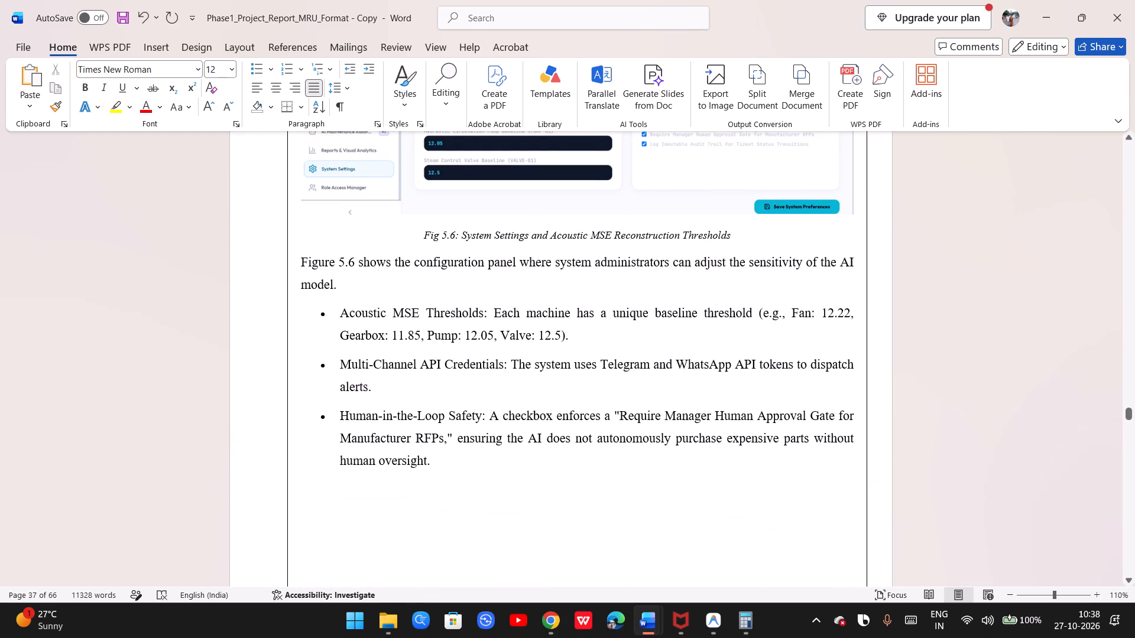
scroll(621, 284, up, 6)
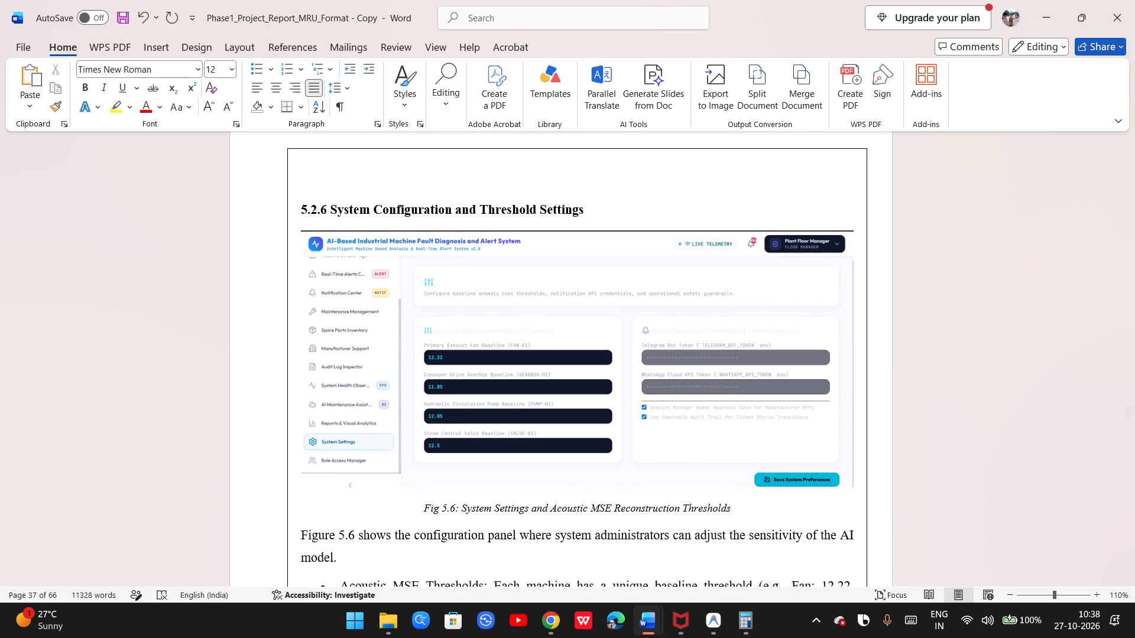
scroll(626, 295, up, 19)
scroll(626, 295, up, 4)
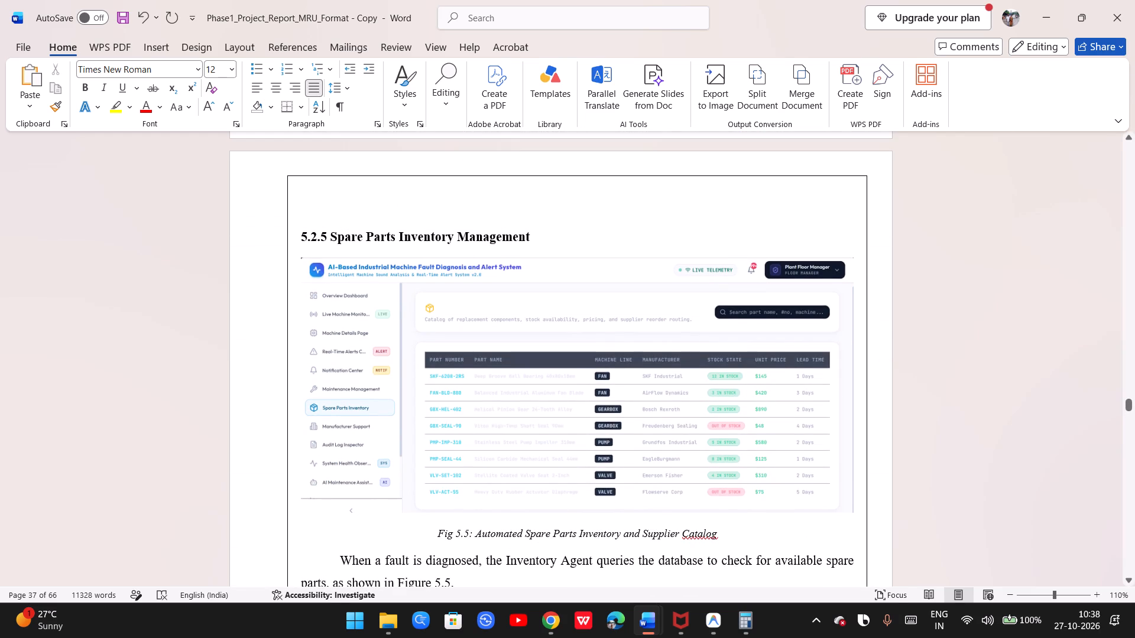
scroll(626, 295, up, 17)
scroll(626, 295, up, 4)
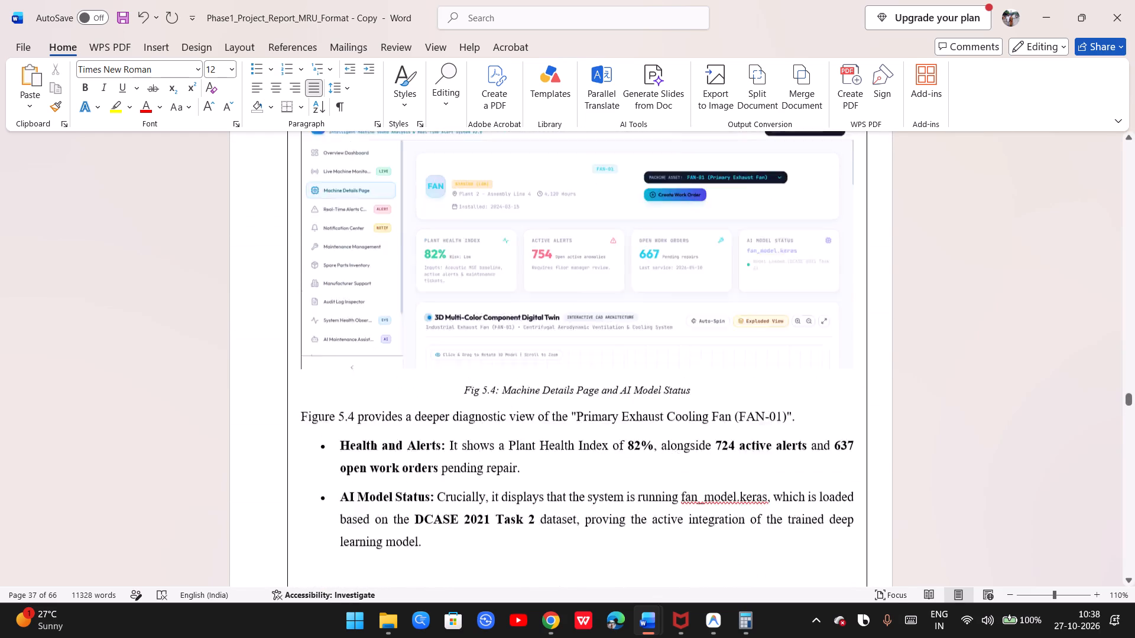
scroll(626, 295, up, 14)
scroll(626, 295, up, 11)
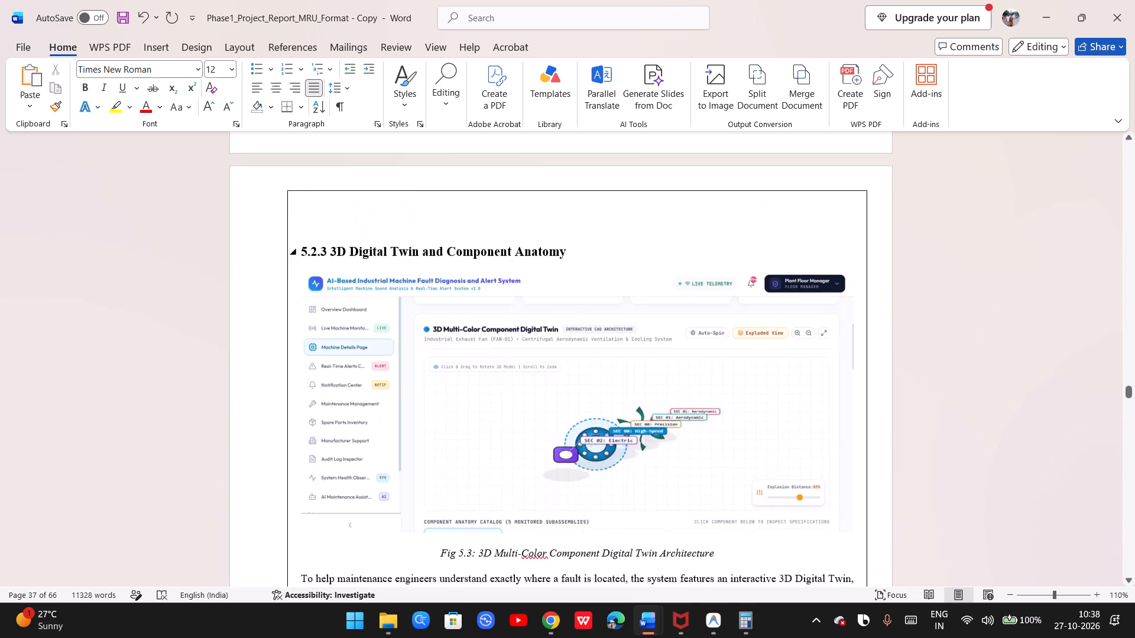
scroll(626, 295, up, 17)
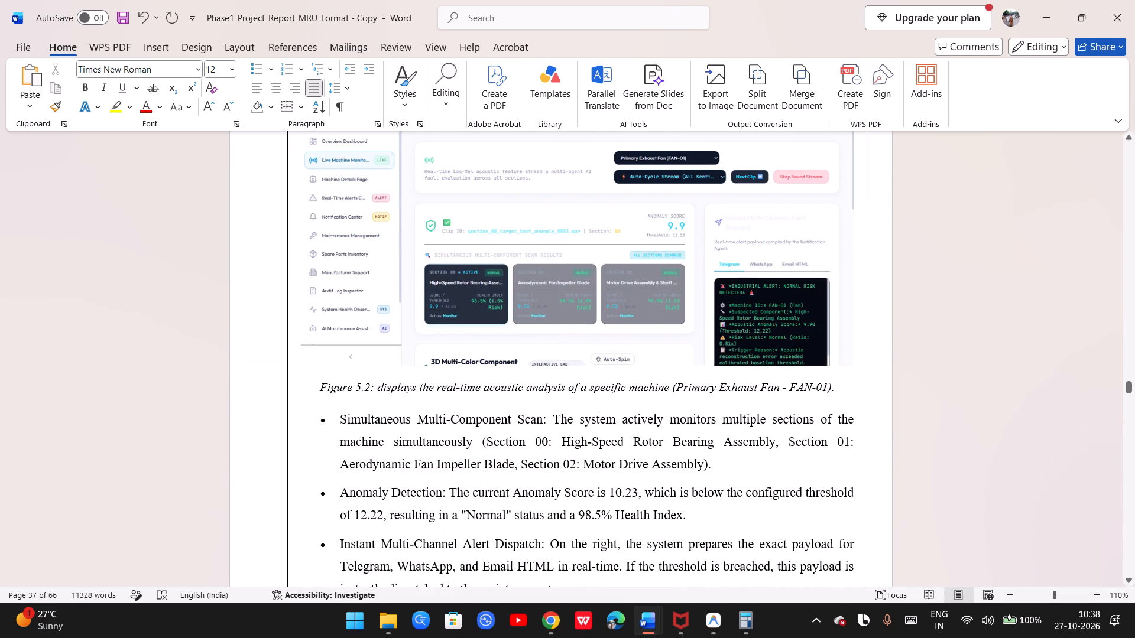
Check the Figure 5.2 caption's formatting, Tables 5.2 and 5.1, and the pages back to the 5.2 Results heading.
click(583, 479)
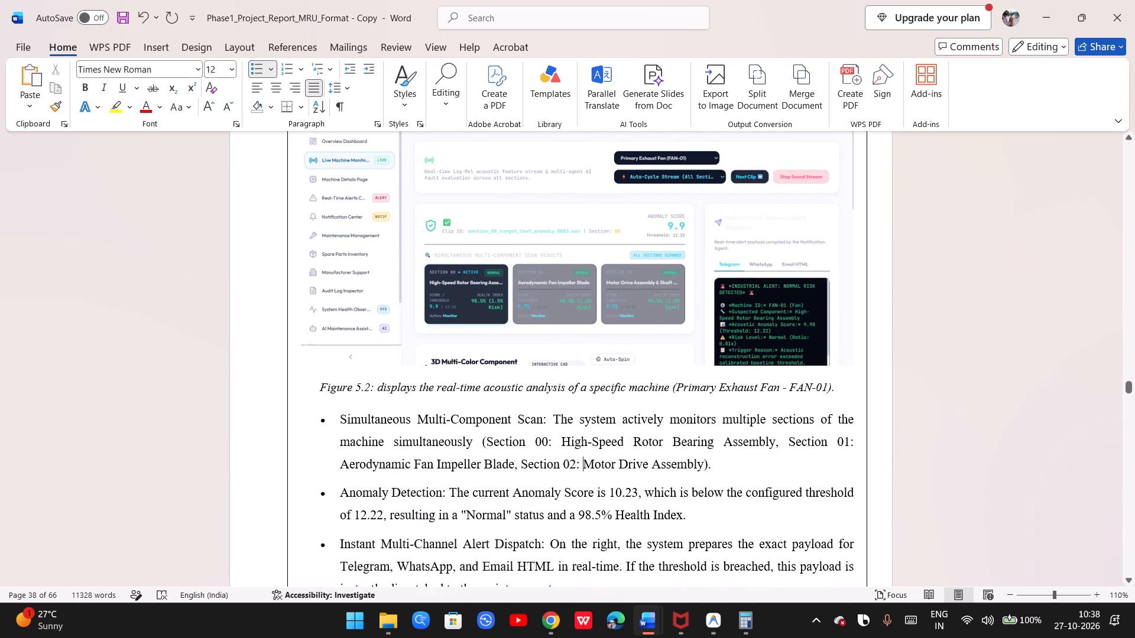
click(391, 389)
scroll(404, 367, up, 13)
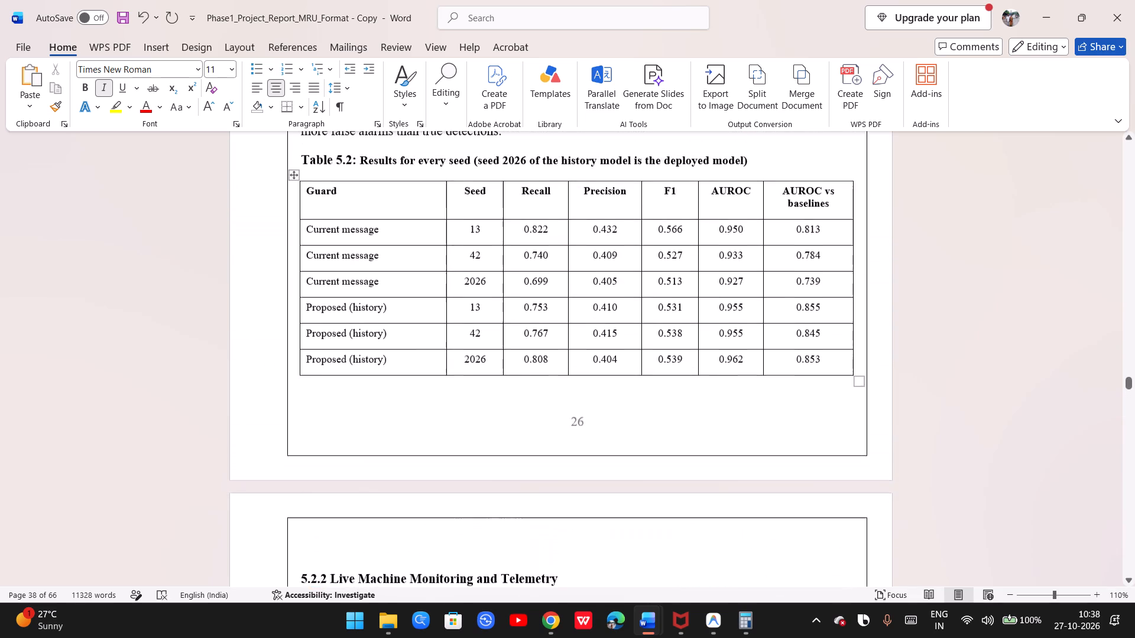
scroll(404, 366, up, 11)
click(390, 410)
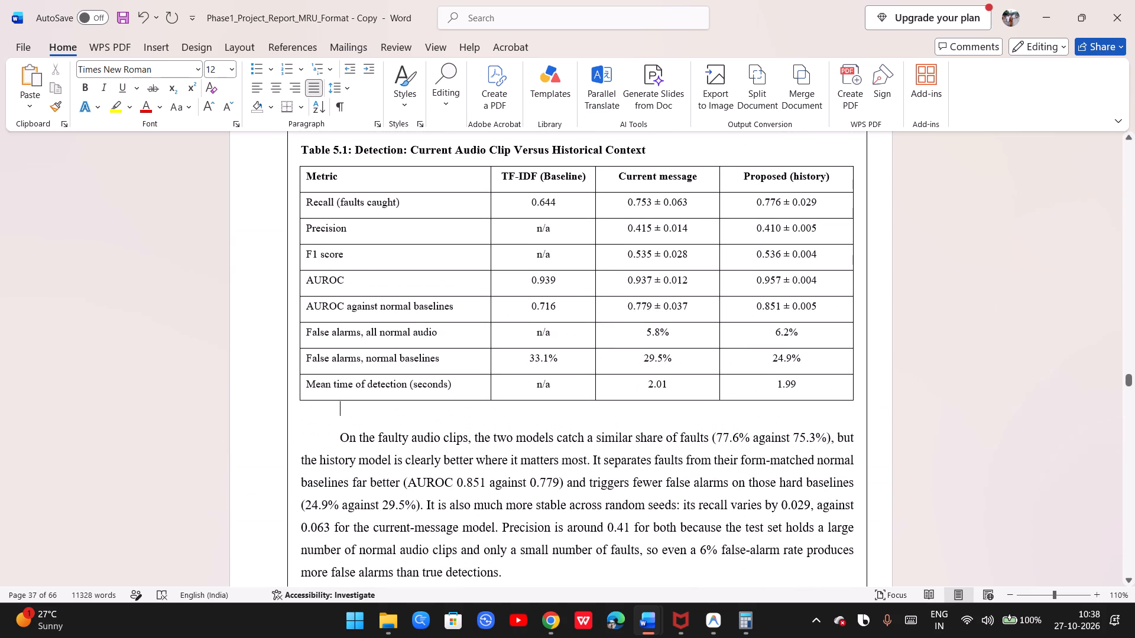
scroll(356, 441, up, 6)
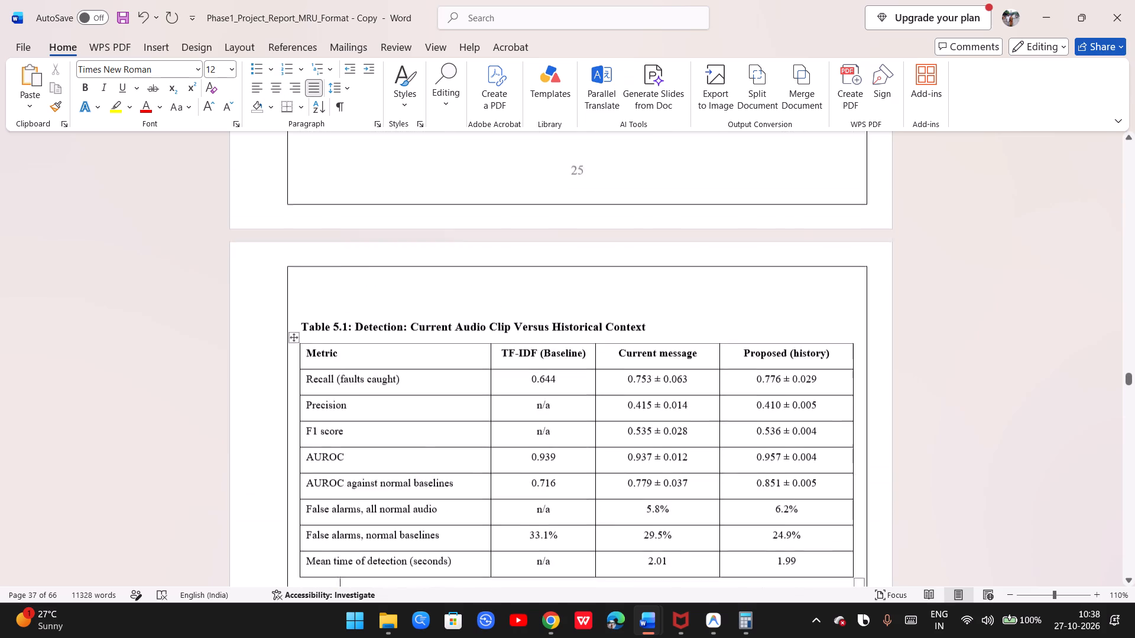
scroll(356, 441, up, 17)
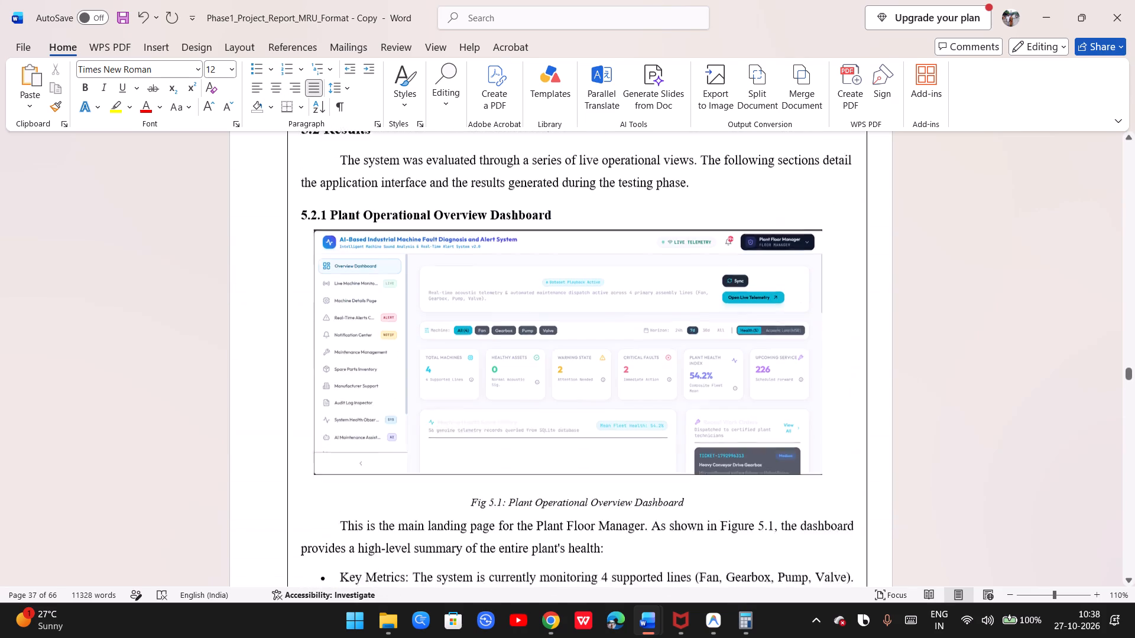
scroll(356, 441, up, 4)
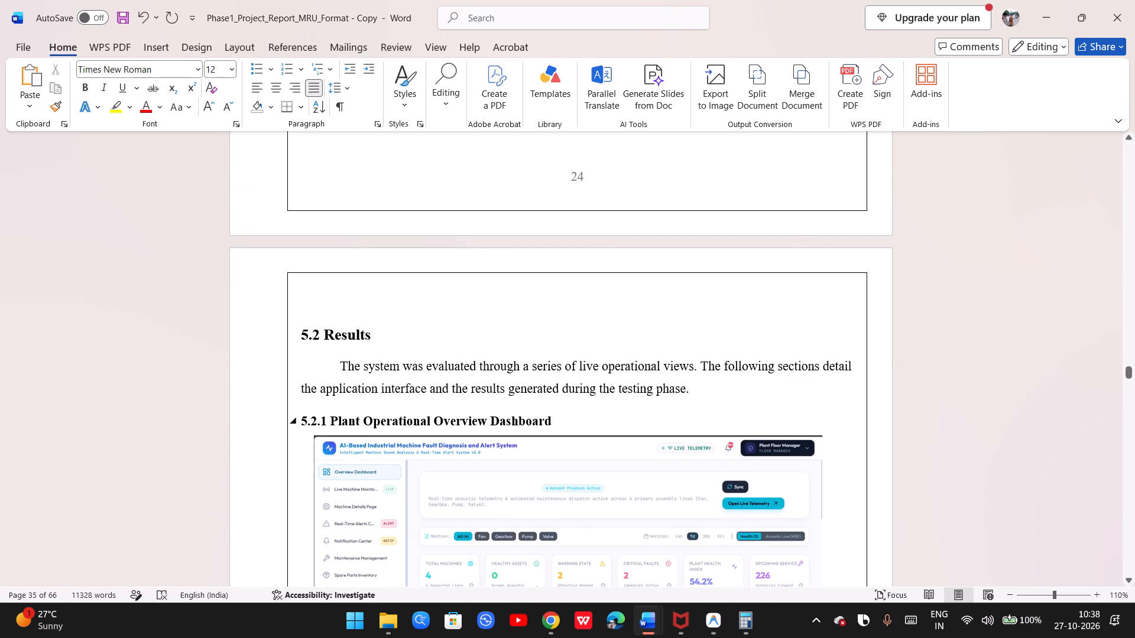
Check the Figure 5.1 caption's formatting and the text and tables below it down to Table 5.2.
scroll(569, 431, down, 10)
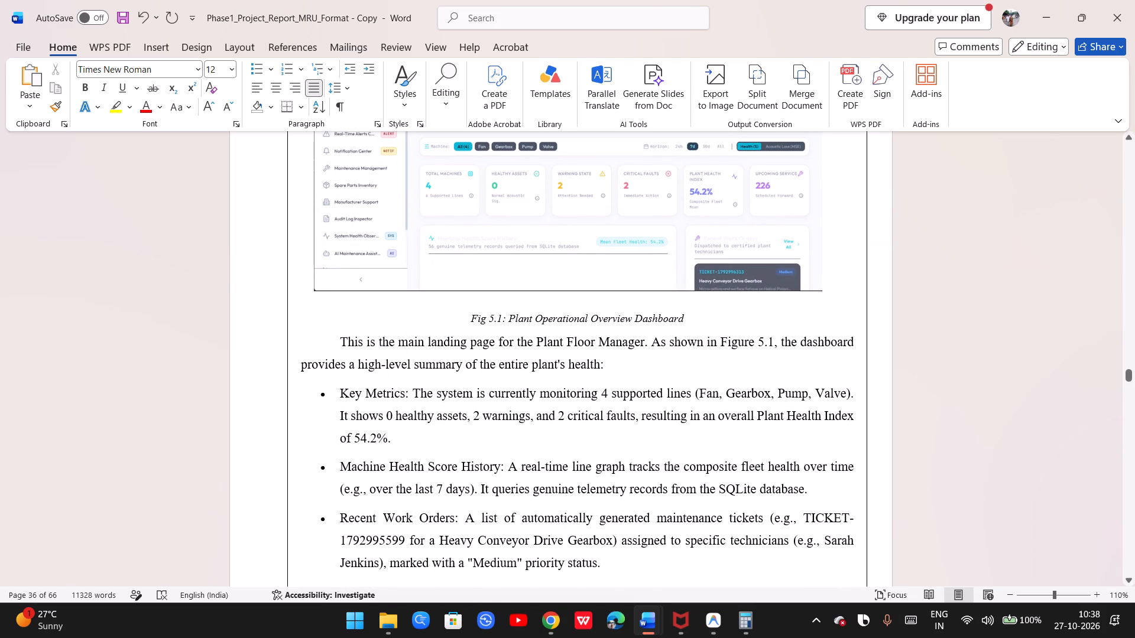
click(666, 322)
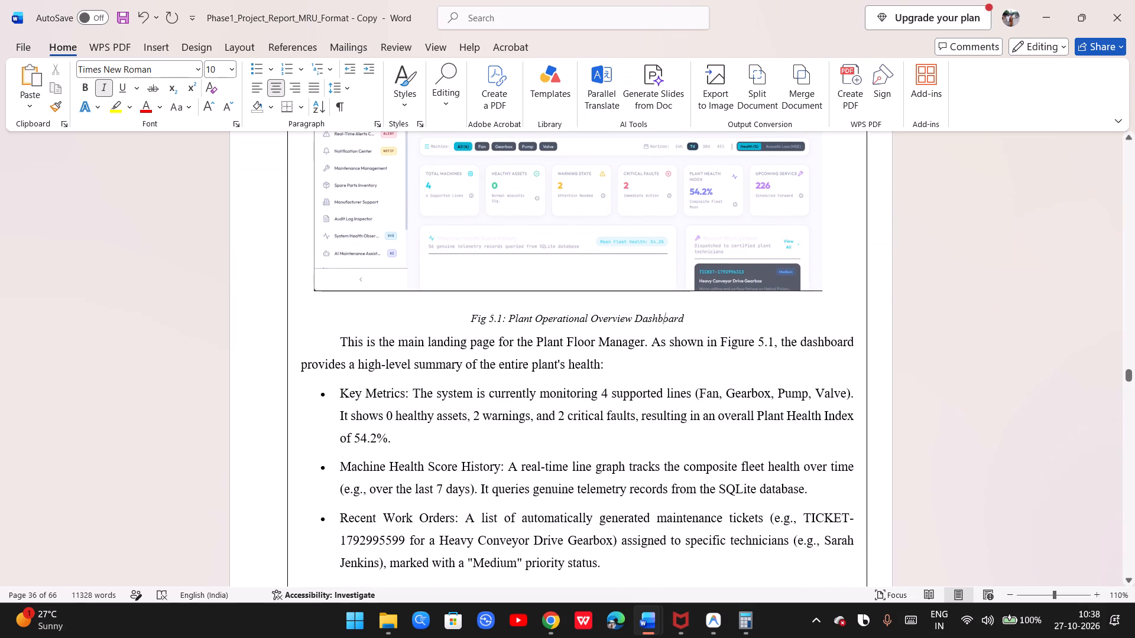
scroll(350, 373, down, 17)
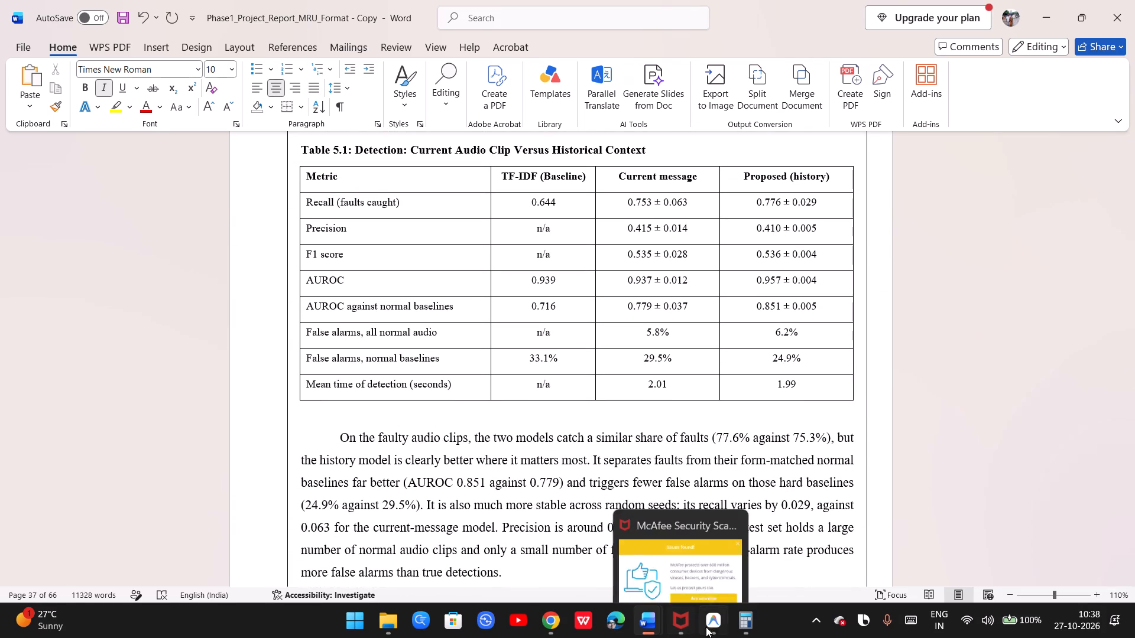
scroll(515, 411, down, 5)
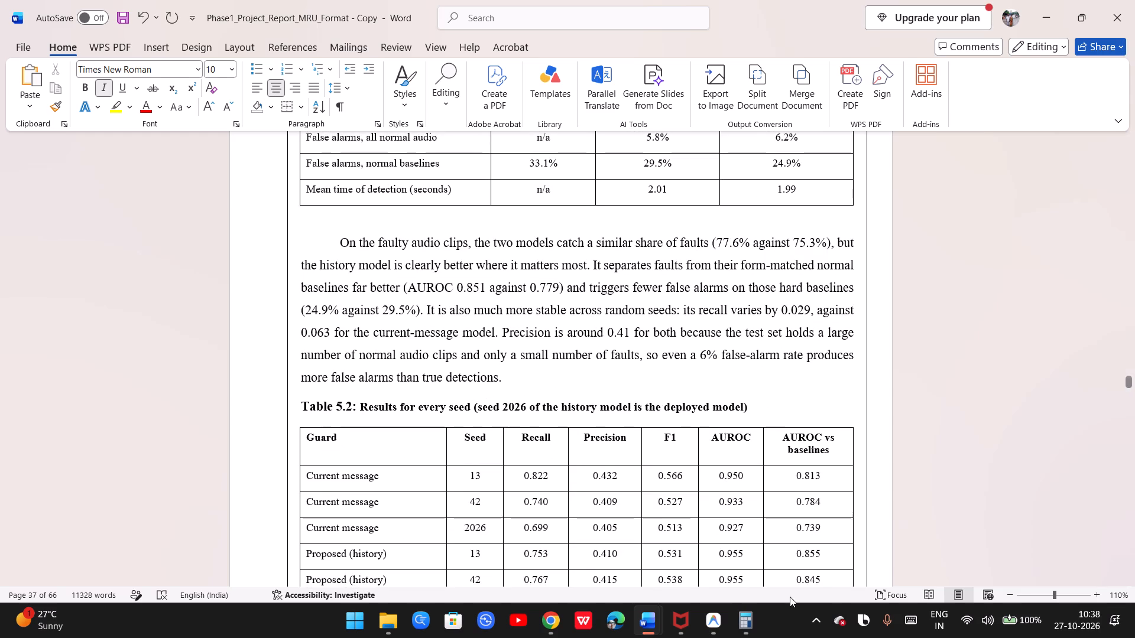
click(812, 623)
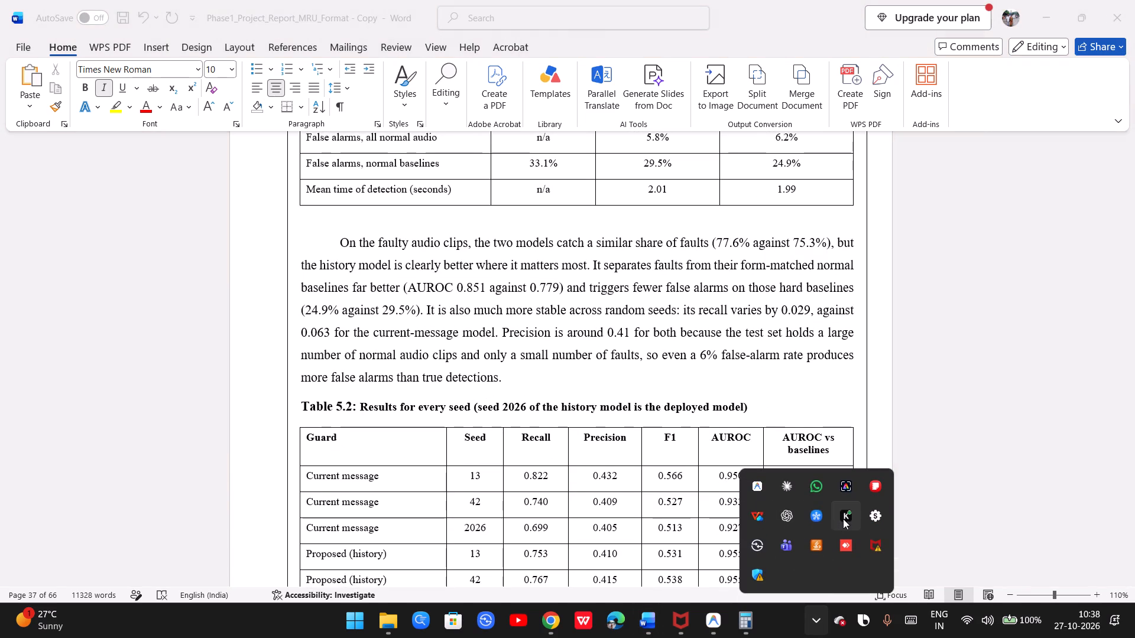
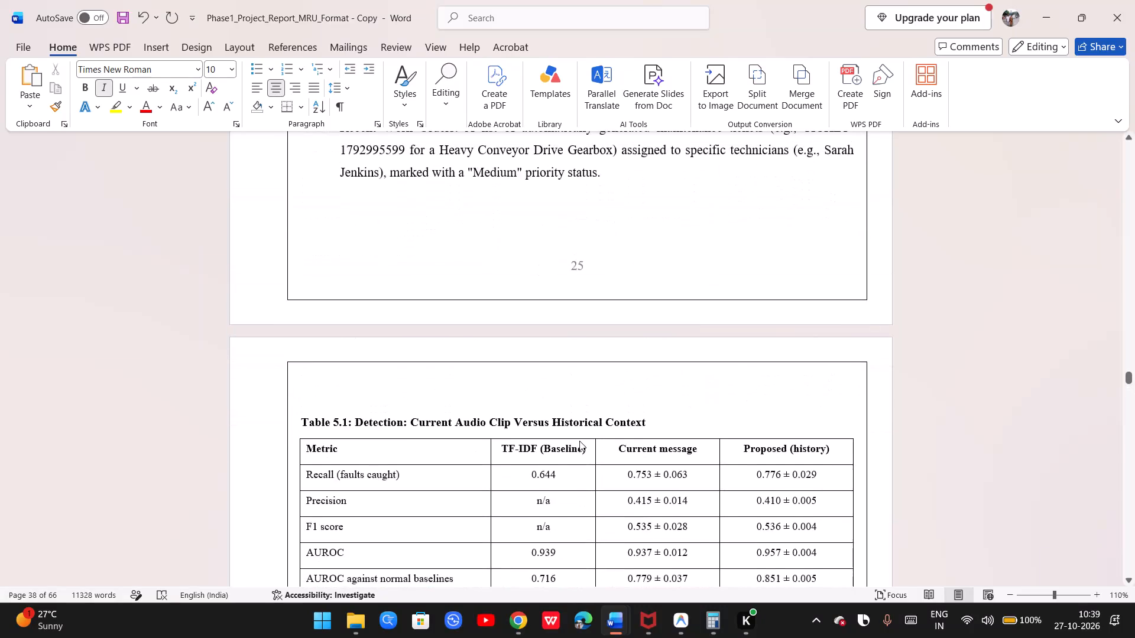
scroll(579, 441, up, 12)
scroll(579, 441, up, 18)
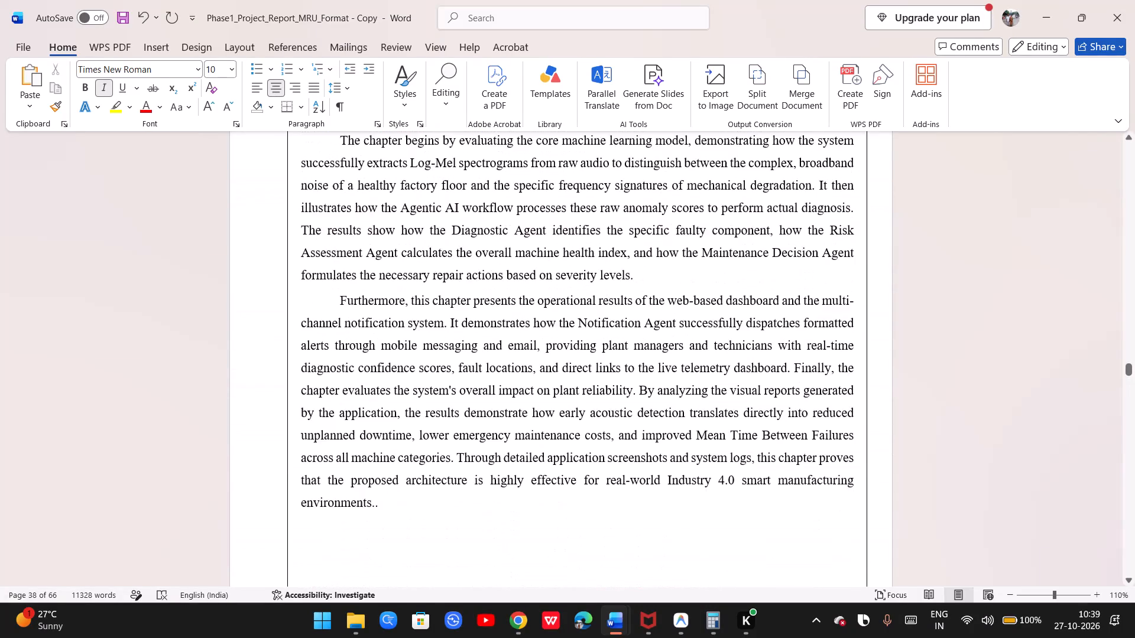
scroll(579, 441, up, 4)
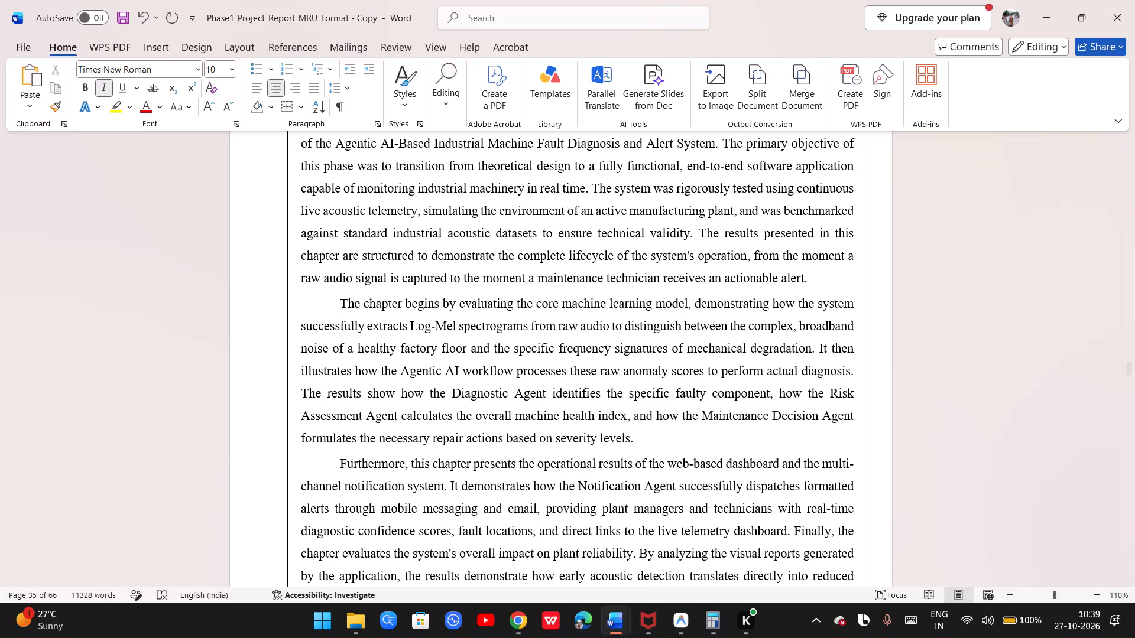
scroll(579, 441, up, 4)
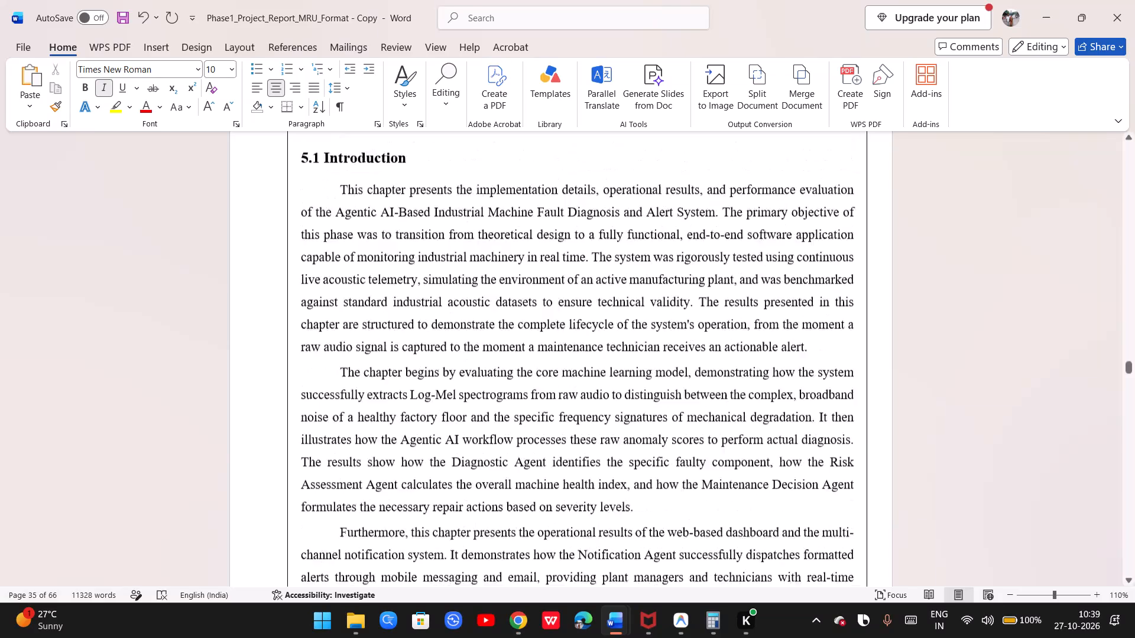
scroll(579, 441, up, 2)
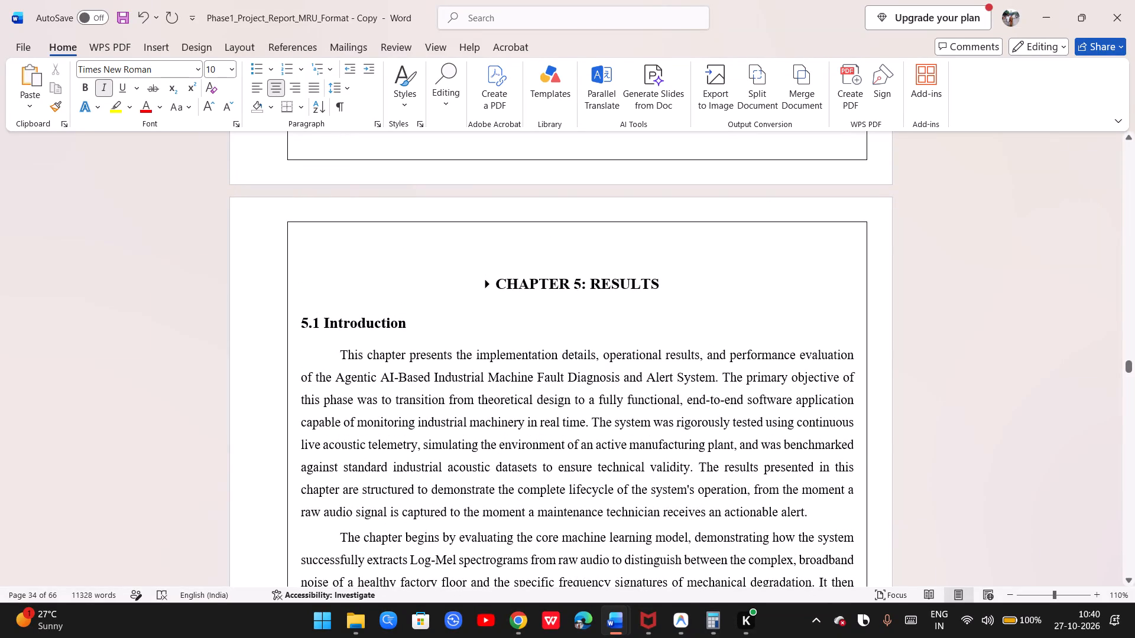
drag(478, 285, 518, 390)
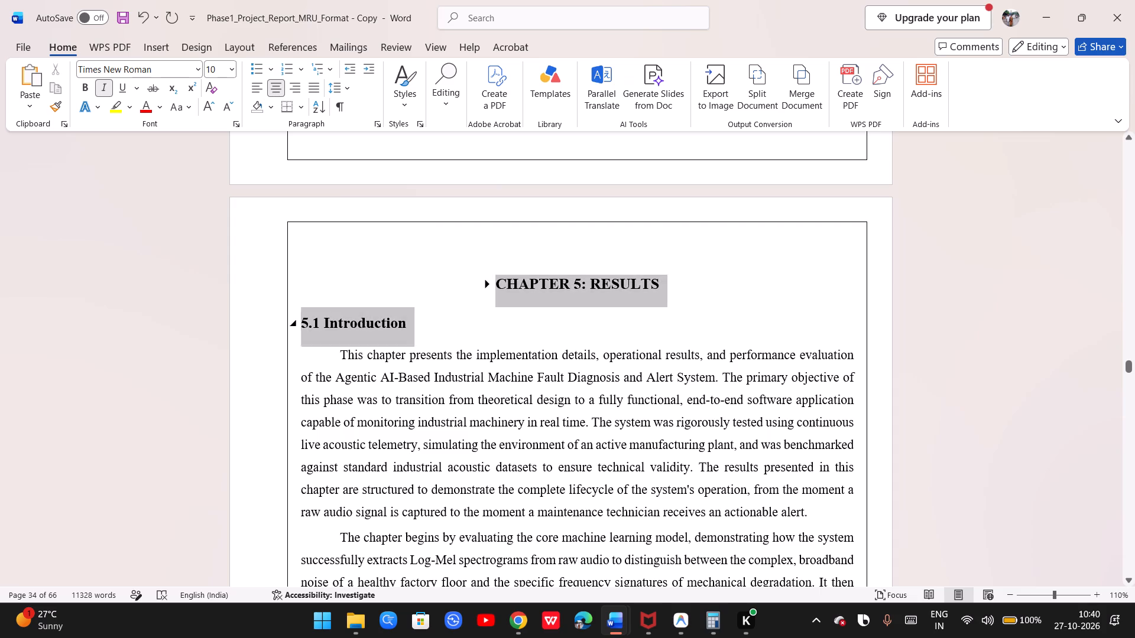
drag(518, 390, 712, 157)
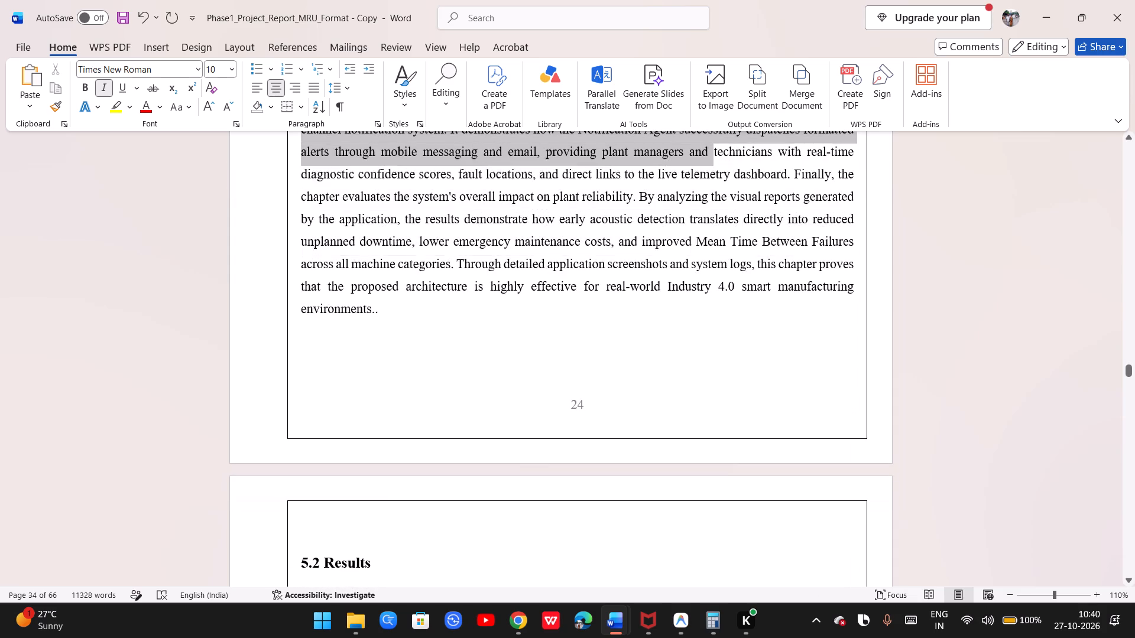
drag(712, 157, 474, 215)
key(ctrl+c)
key(alt+Tab)
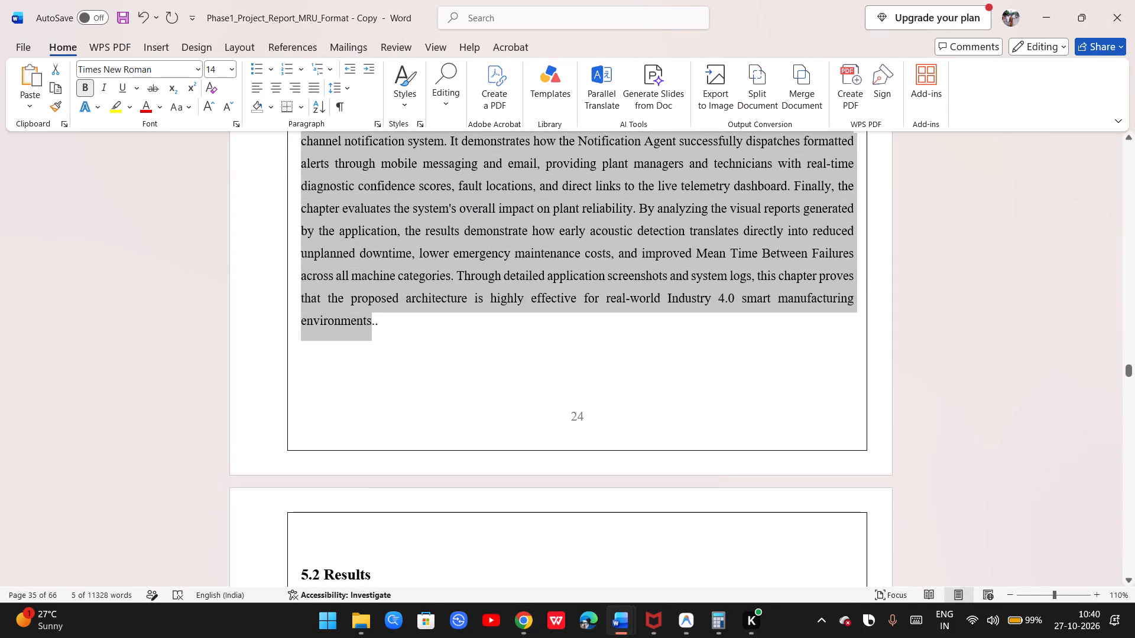
drag(372, 324, 375, 326)
drag(375, 326, 374, 328)
key(ctrl+v)
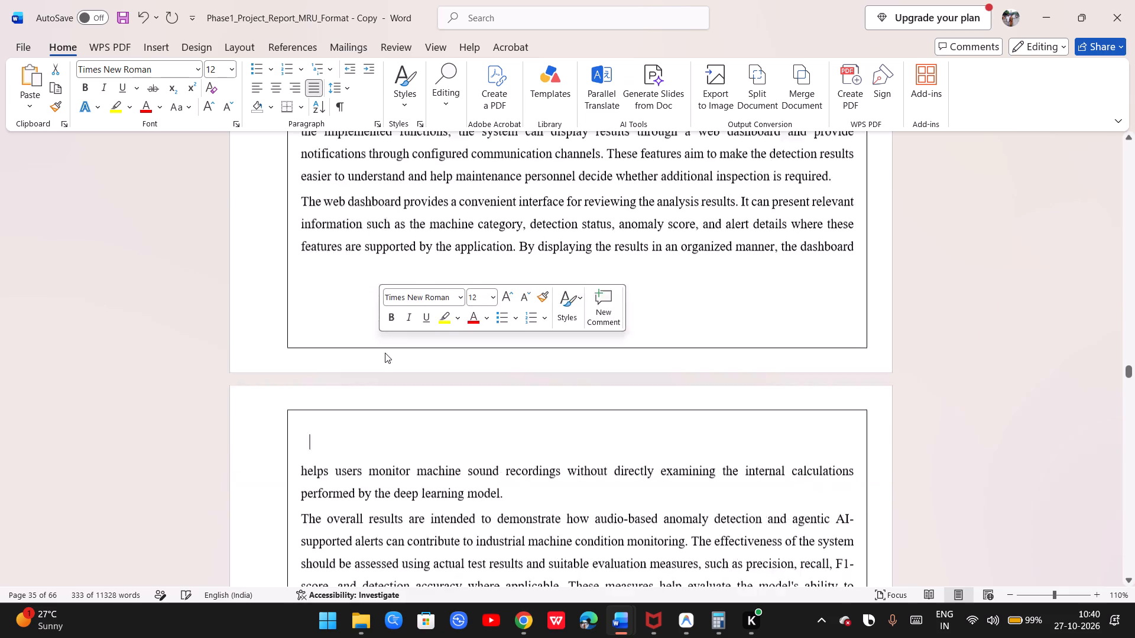
Delete the stray full stop and its empty line above the 5.2 Results heading.
scroll(517, 438, down, 6)
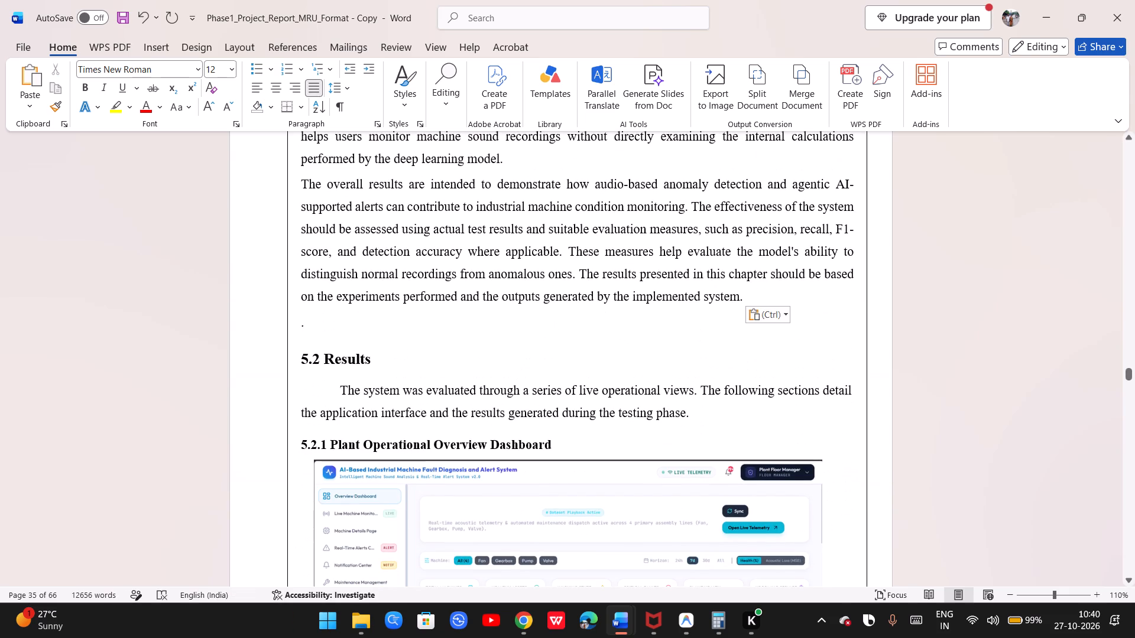
click(365, 333)
key(BackSpace)
key(BackSpace)
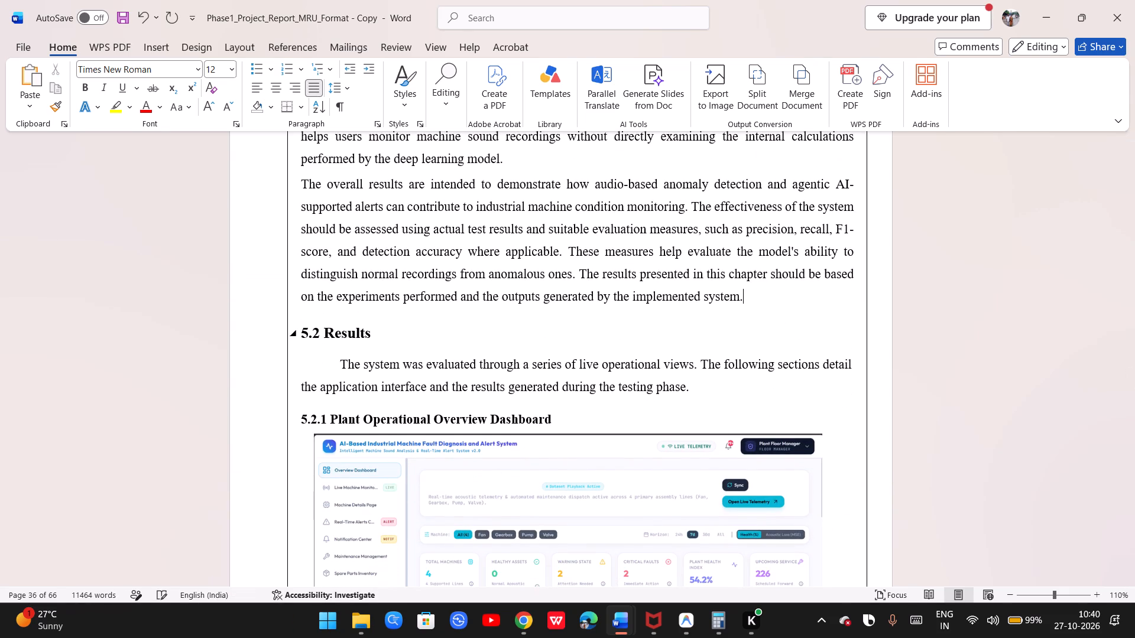
Indent the first lines of the 5.1 paragraphs starting "The system uses", "The detection results" and "The agentic AI component".
scroll(365, 333, up, 18)
scroll(365, 333, up, 4)
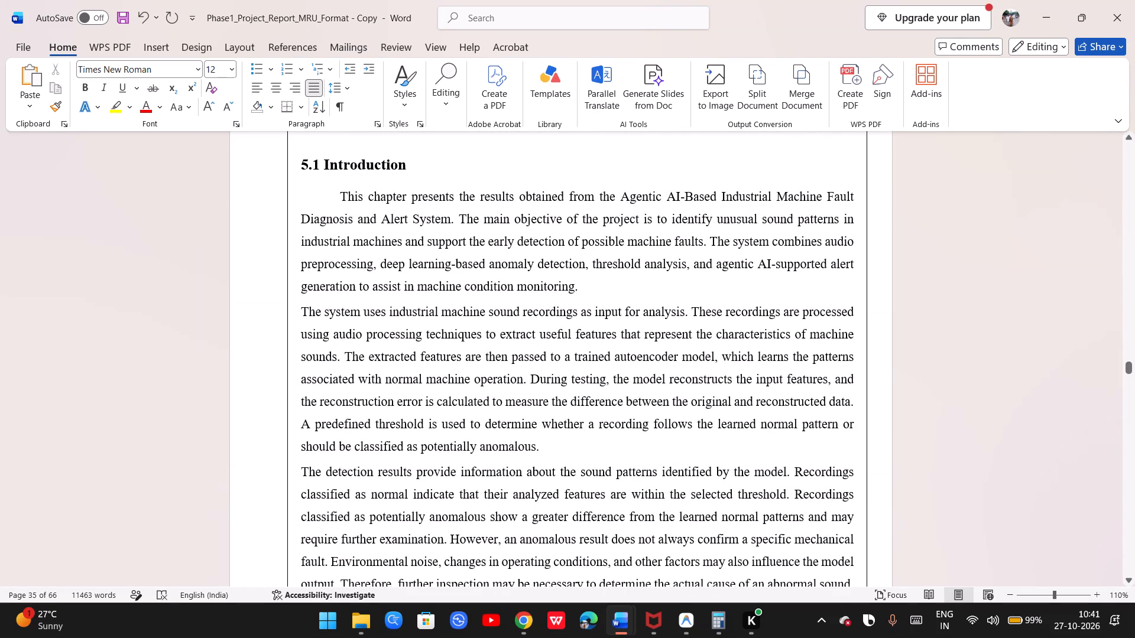
click(304, 317)
key(Tab)
scroll(309, 418, down, 1)
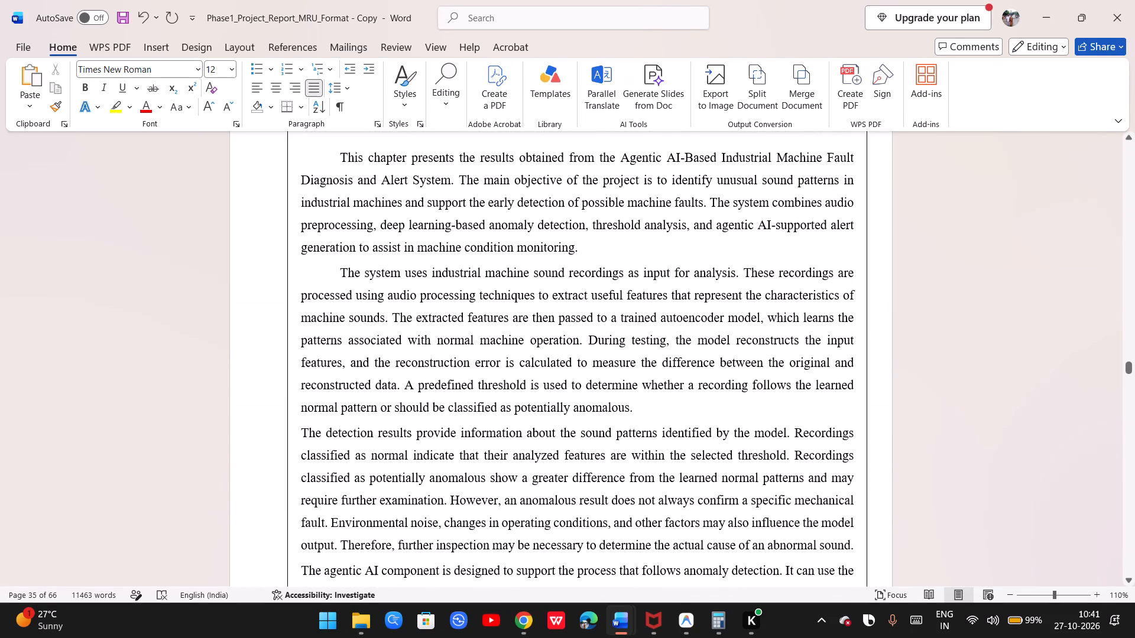
click(304, 427)
key(Tab)
scroll(304, 427, down, 5)
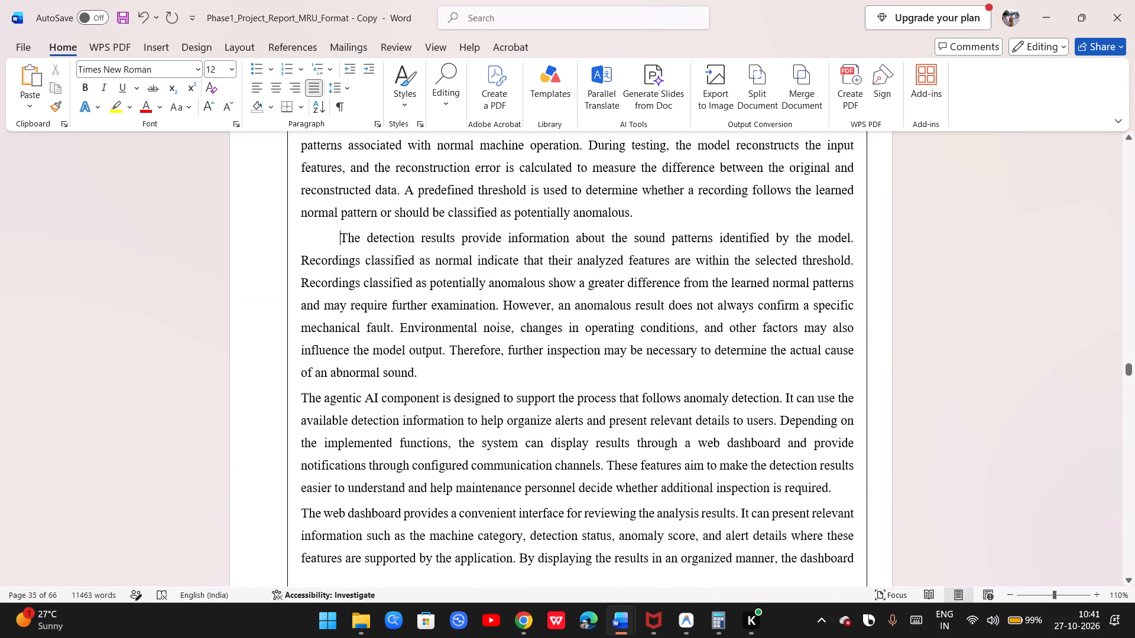
click(306, 395)
key(Left)
key(Tab)
Indent the first lines of the 5.1 paragraphs starting "The web dashboard" and "The overall results".
scroll(306, 406, down, 2)
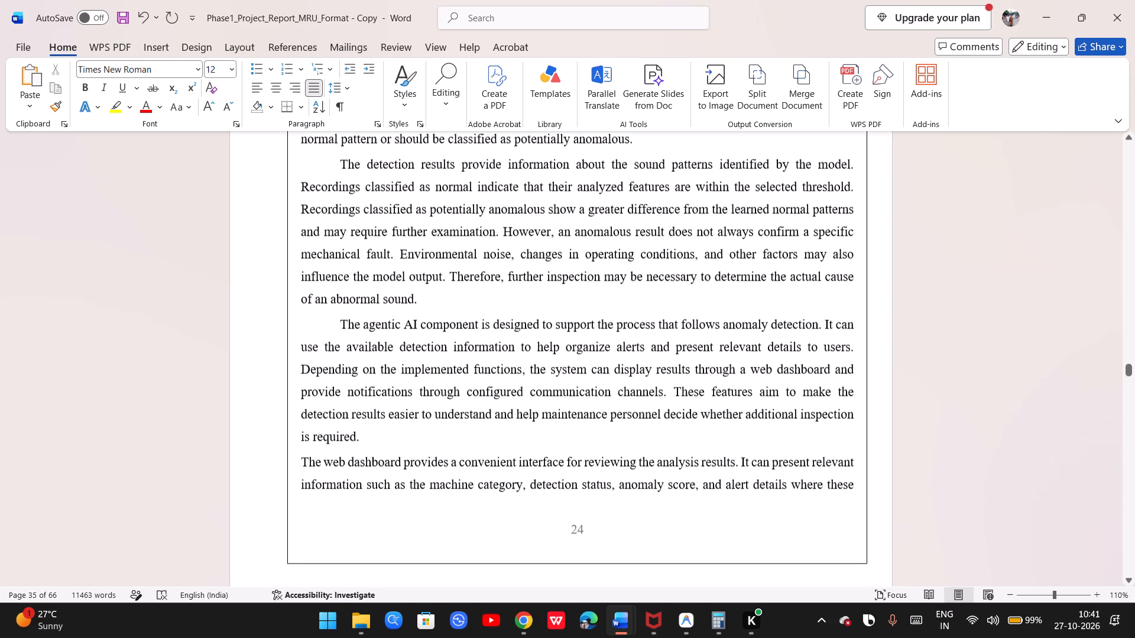
click(304, 453)
key(Tab)
scroll(304, 455, down, 4)
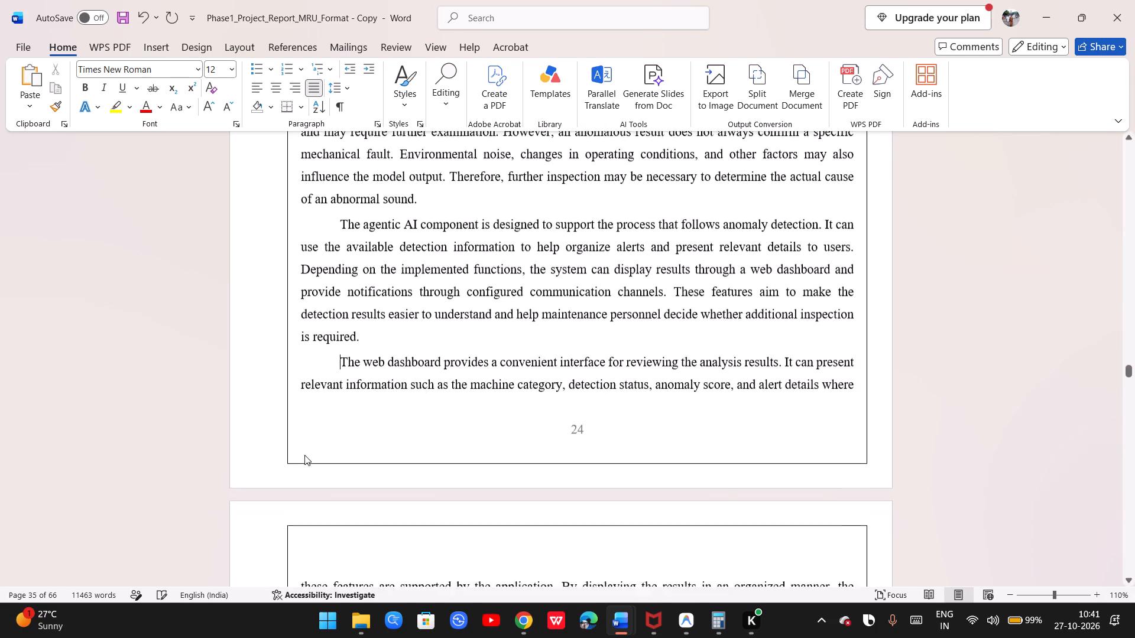
scroll(313, 451, down, 2)
click(306, 515)
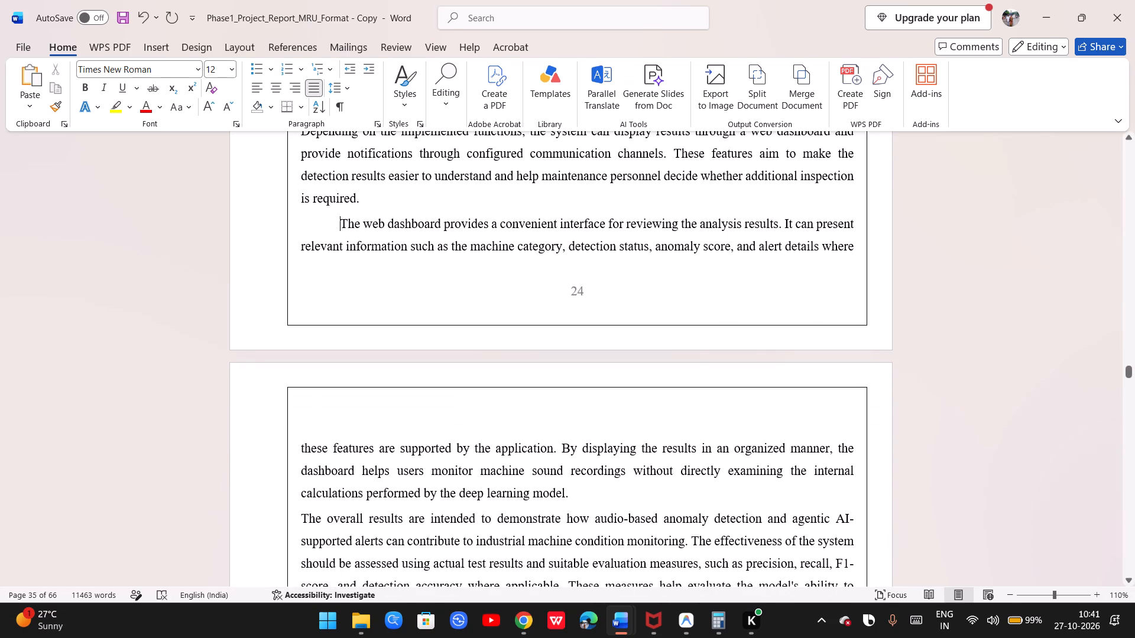
key(Tab)
key(ctrl+z)
key(Left)
key(Tab)
Review the page layout from the end of 5.1 through 5.2 Results and section 5.2.1 to Table 5.1.
scroll(370, 522, down, 2)
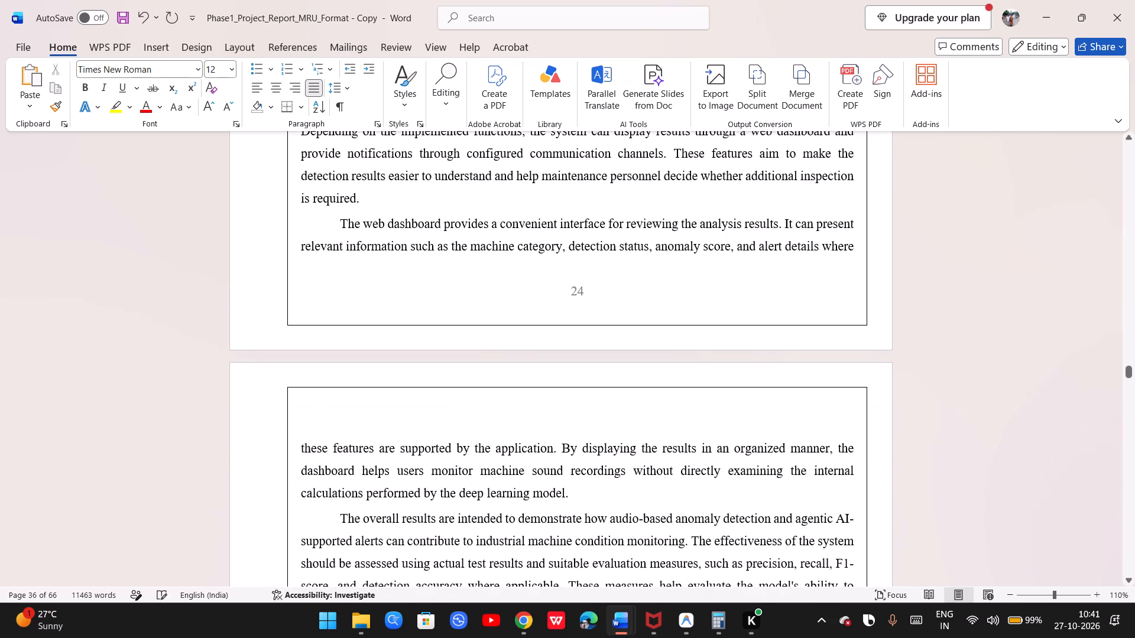
scroll(372, 522, down, 3)
scroll(375, 464, down, 3)
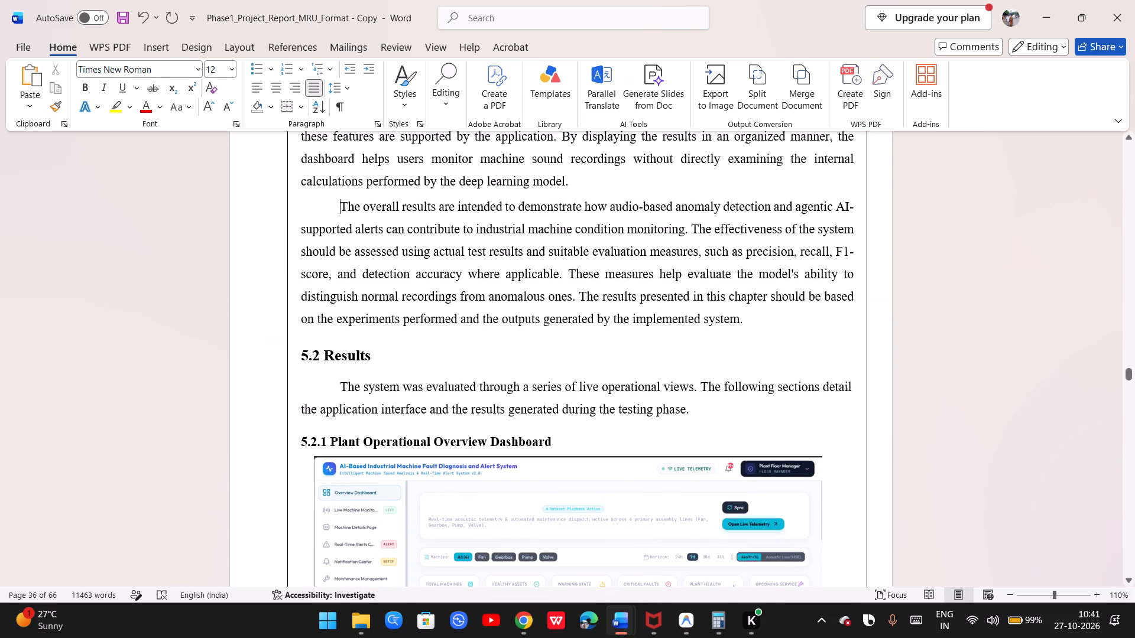
scroll(466, 425, down, 4)
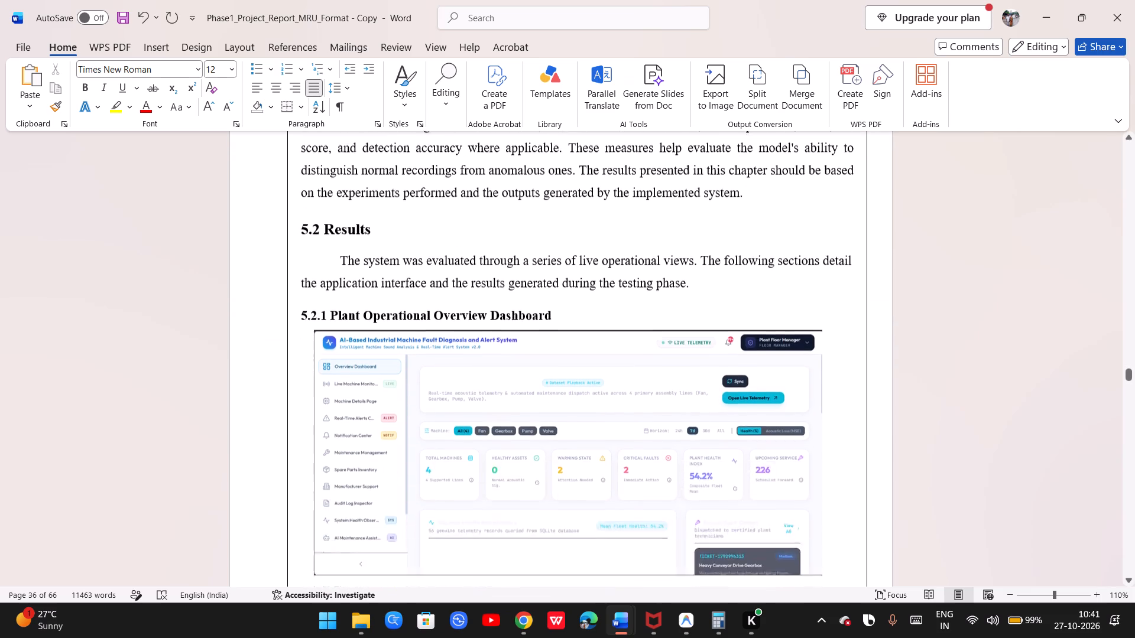
scroll(469, 428, down, 13)
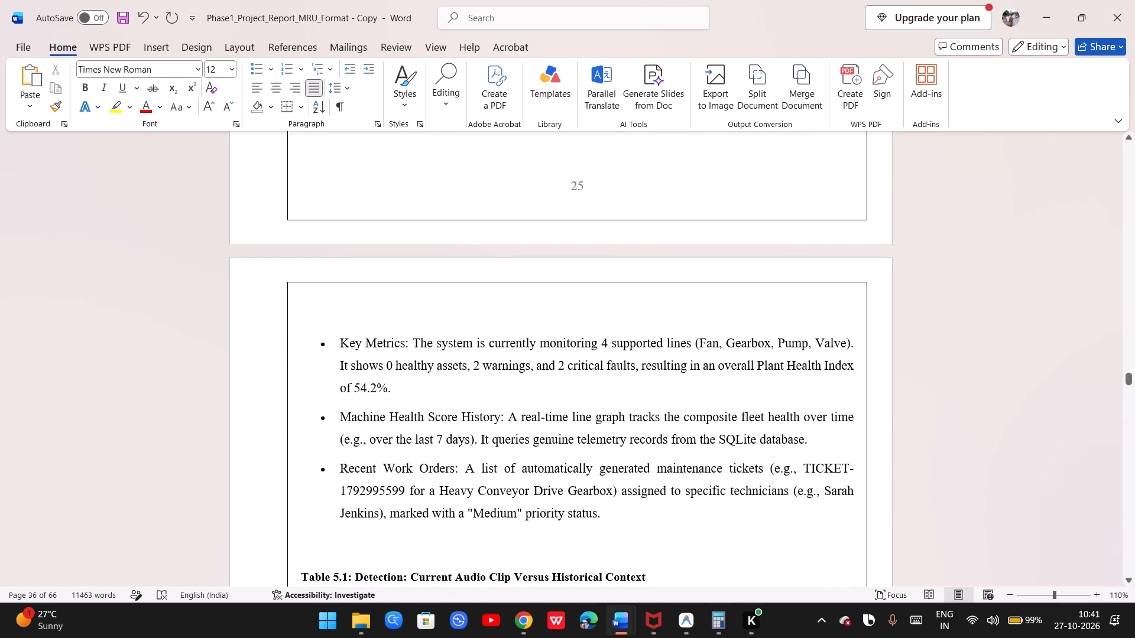
Delete the empty line between the "Recent Work Orders" bullet and the Table 5.1 caption.
scroll(469, 428, down, 7)
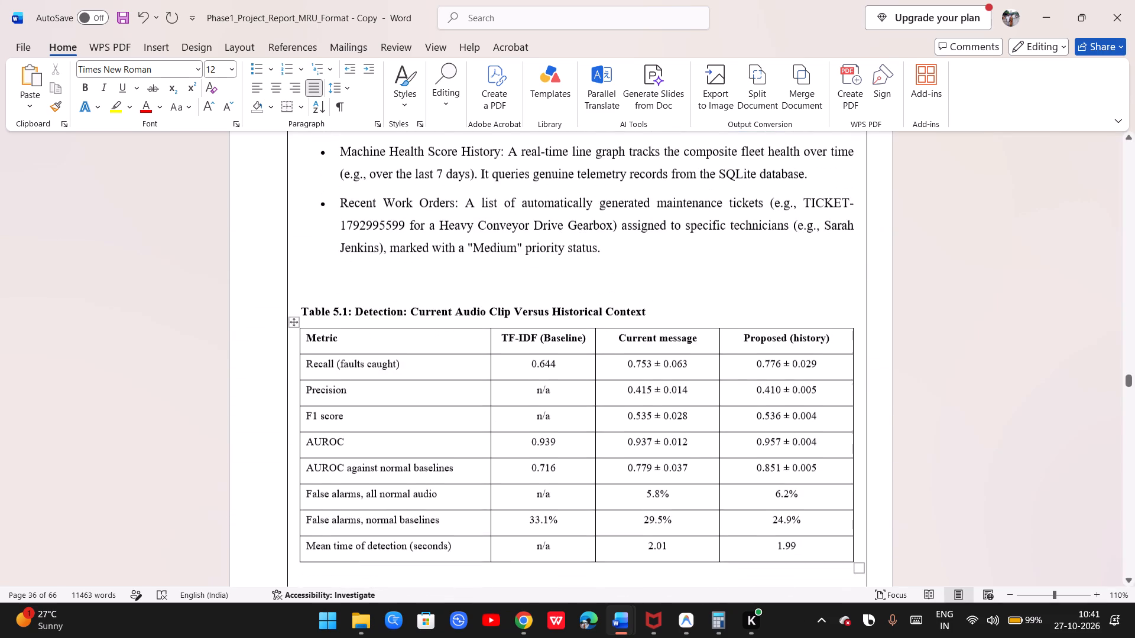
click(413, 273)
key(BackSpace)
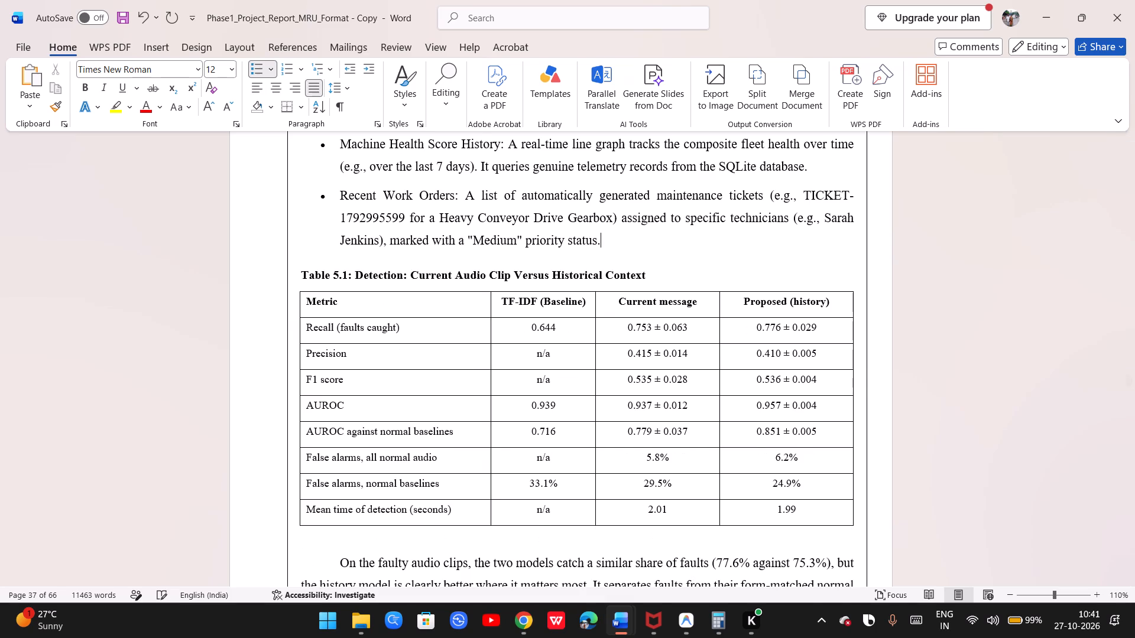
Review the page layout from Table 5.1 through the remaining 5.2 subsections, figures and tables to section 5.3.
scroll(413, 273, down, 3)
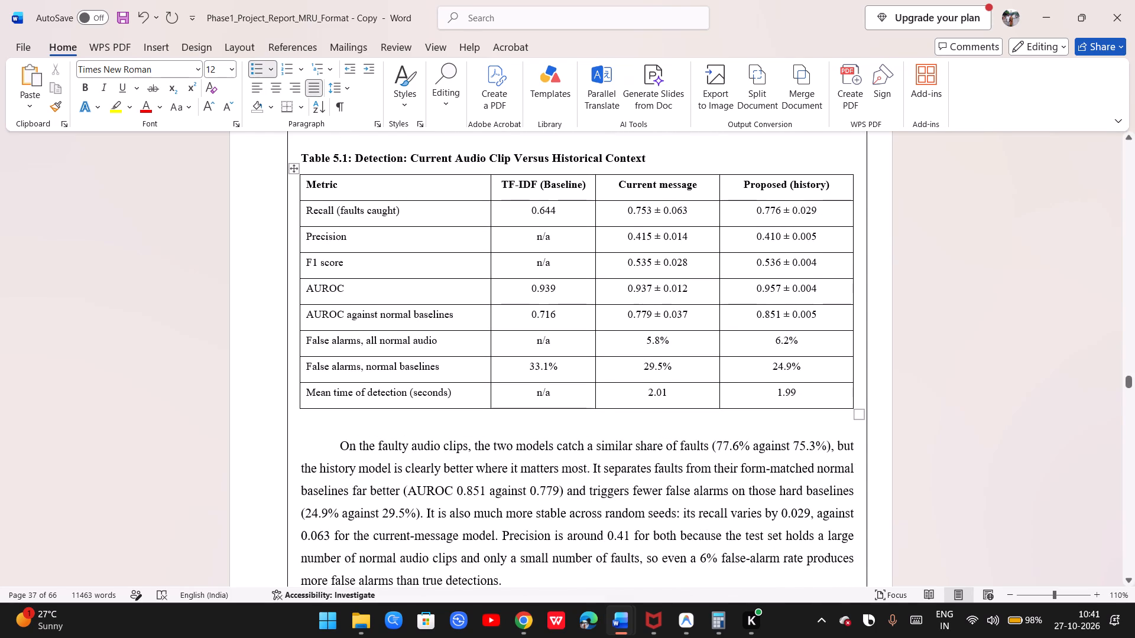
scroll(345, 192, up, 1)
scroll(426, 399, down, 10)
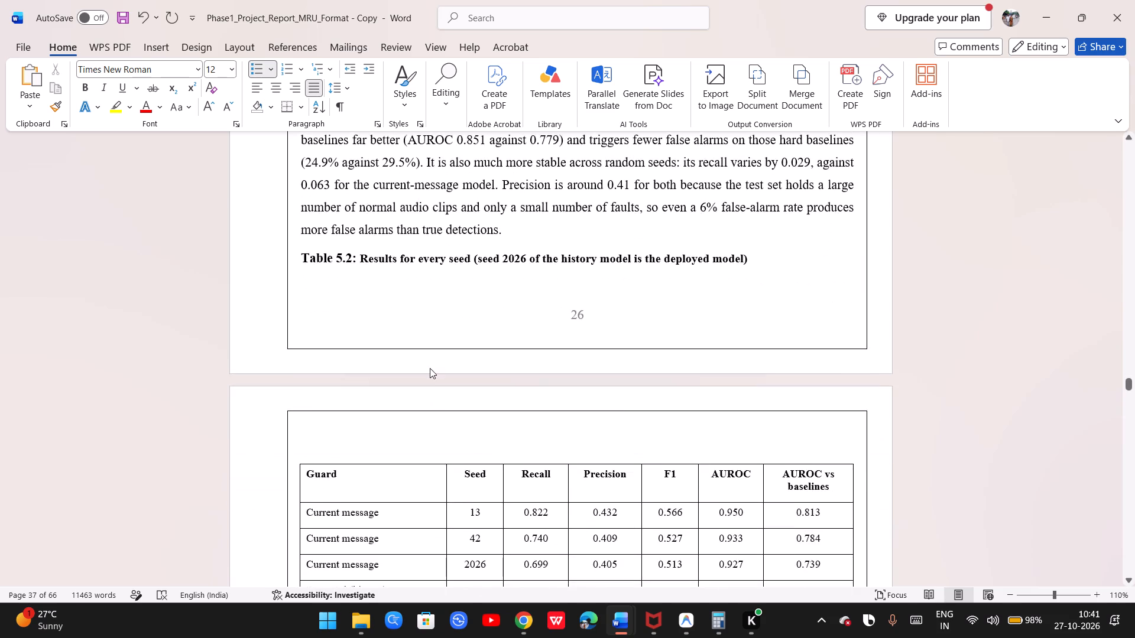
scroll(430, 368, down, 14)
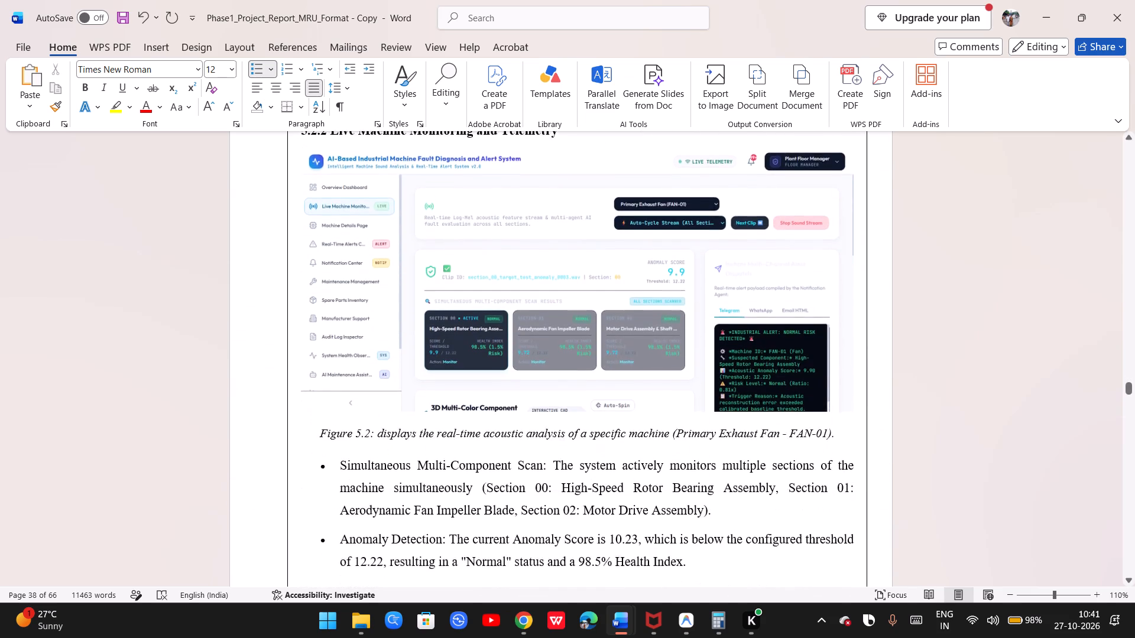
scroll(430, 368, down, 4)
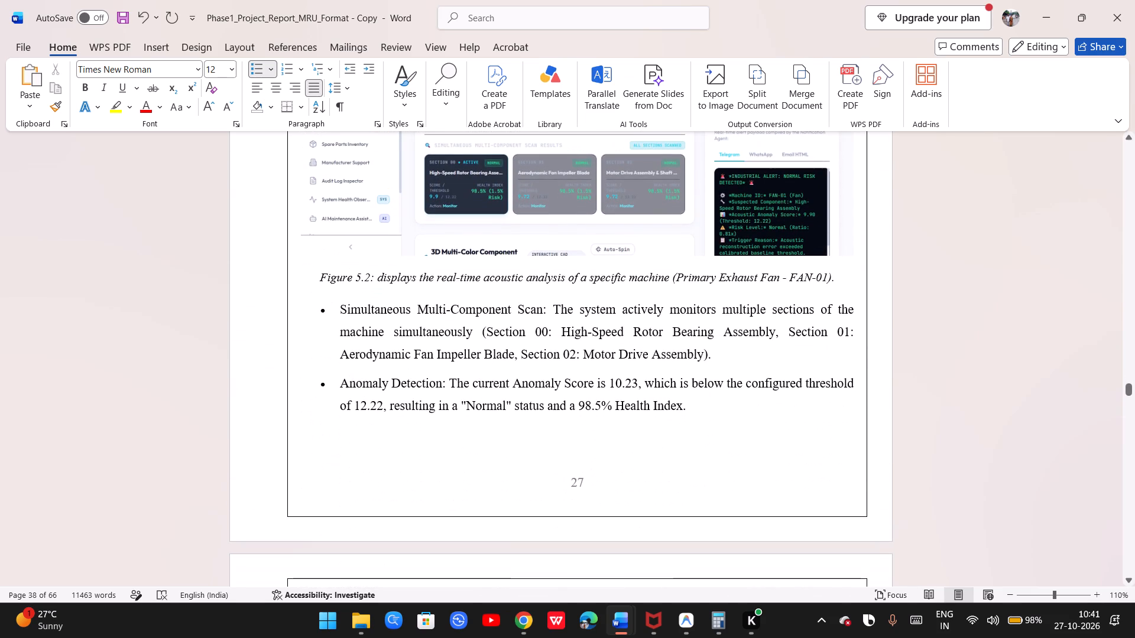
scroll(430, 368, down, 6)
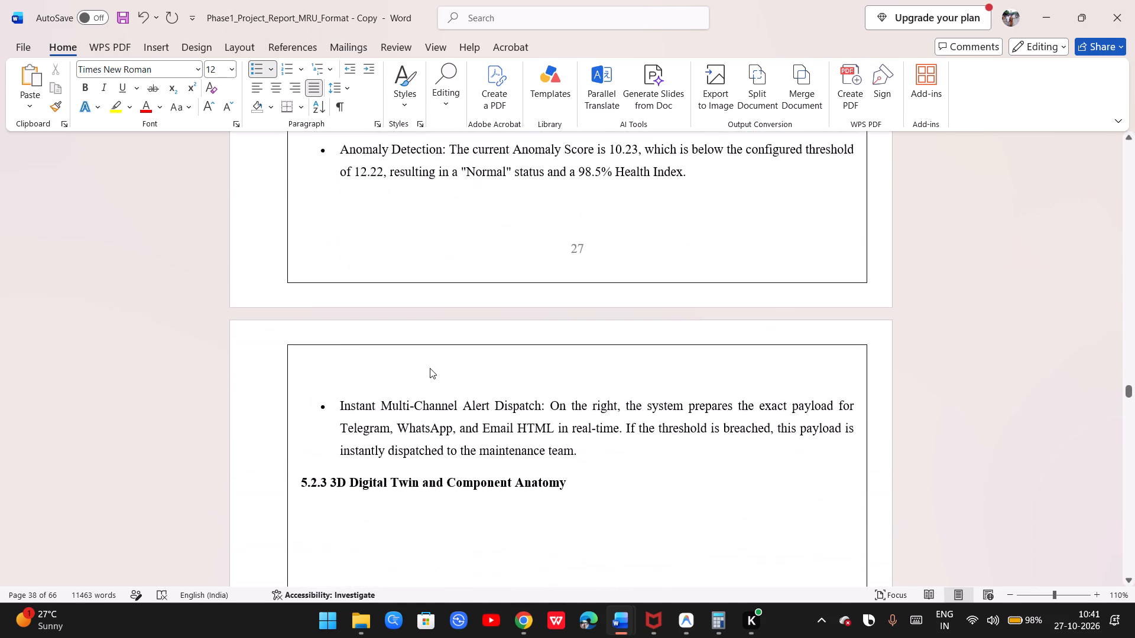
scroll(430, 368, down, 16)
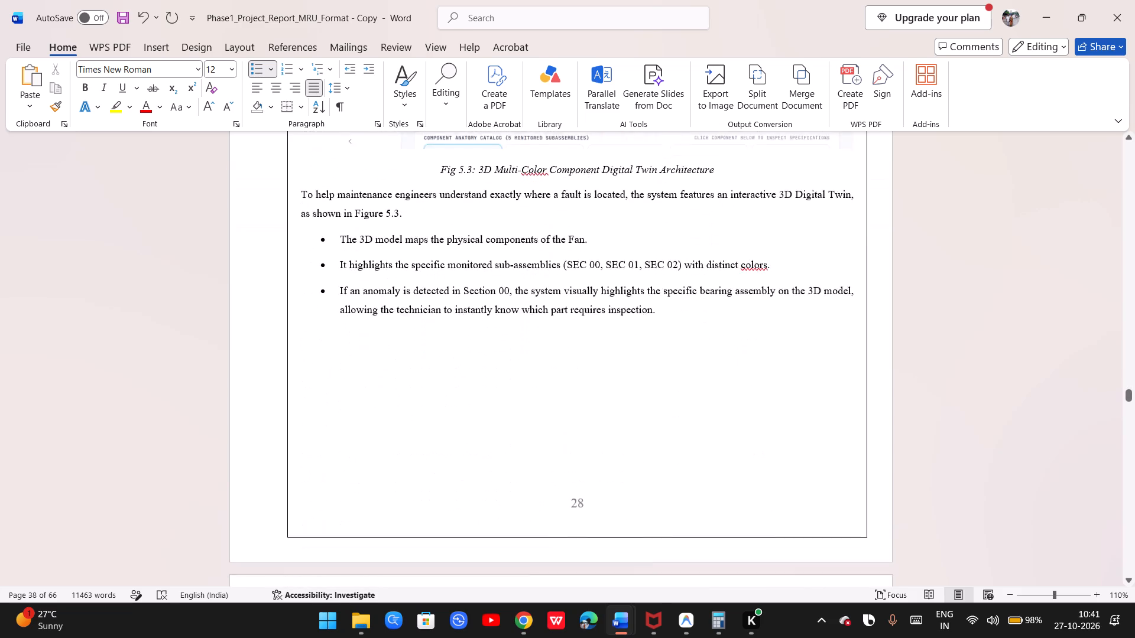
scroll(437, 364, down, 15)
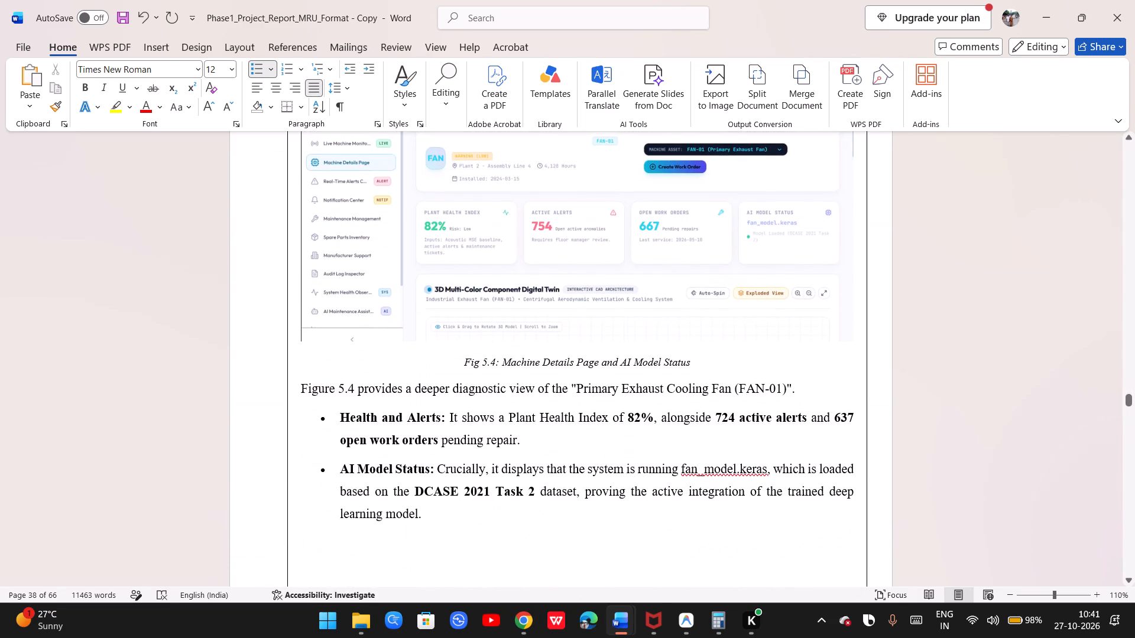
scroll(453, 356, down, 15)
scroll(461, 353, down, 8)
click(460, 367)
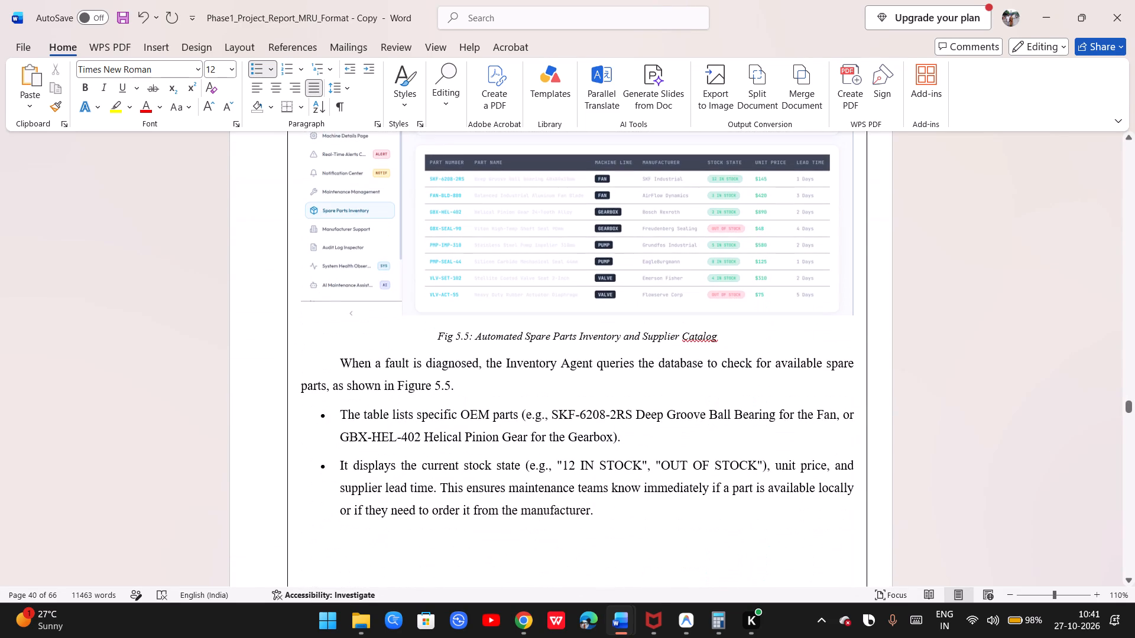
scroll(460, 375, down, 15)
scroll(460, 379, down, 14)
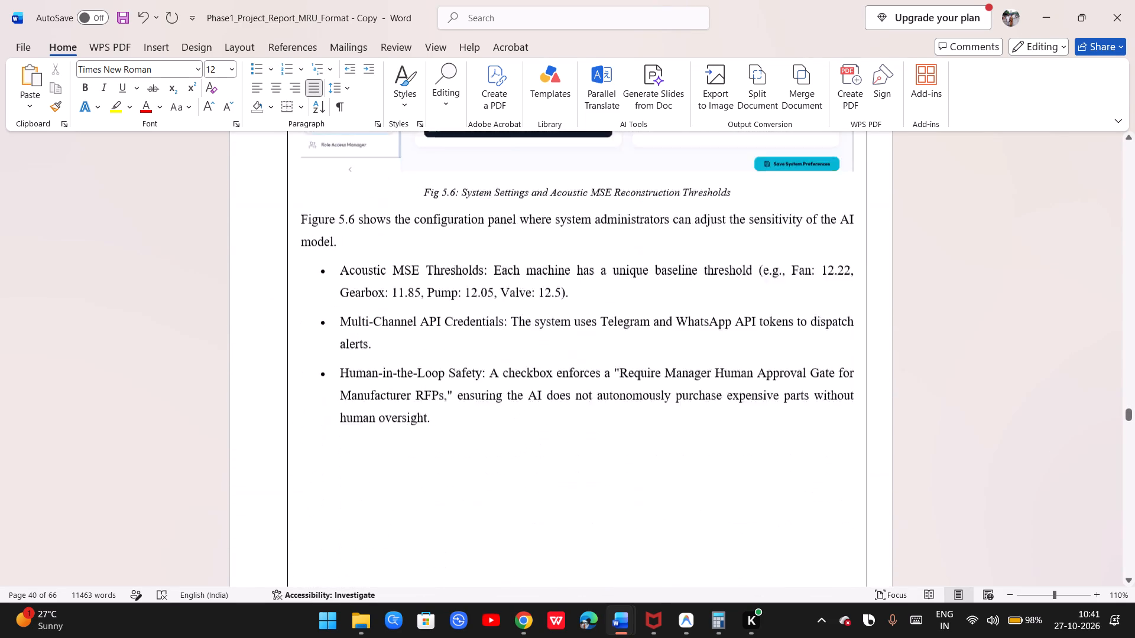
click(460, 379)
scroll(460, 379, down, 13)
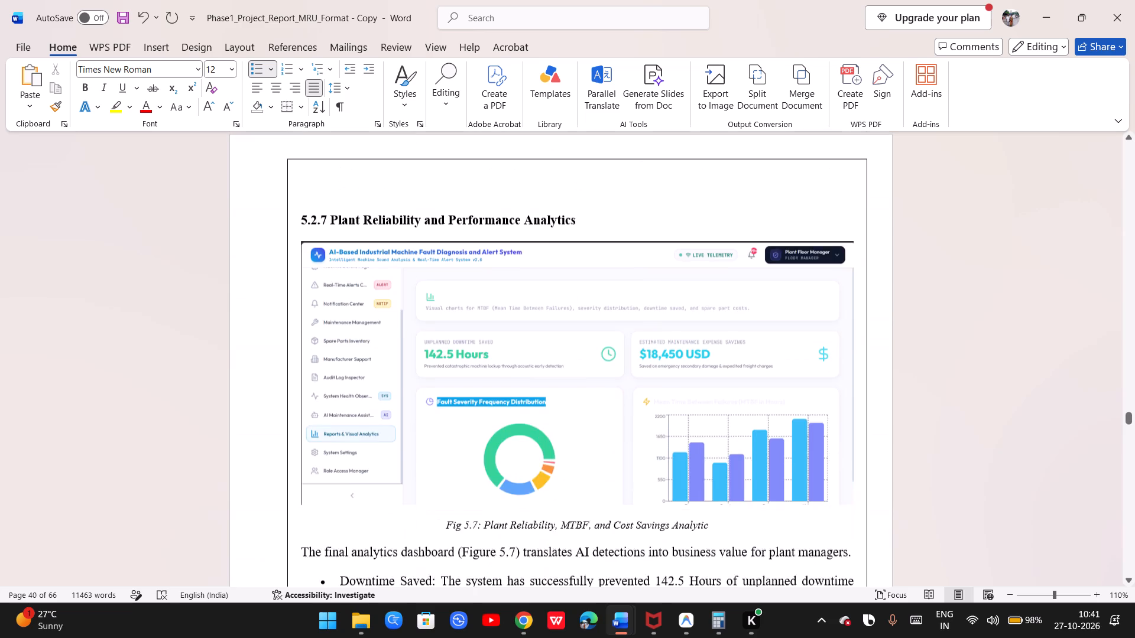
scroll(460, 378, down, 15)
scroll(460, 378, down, 14)
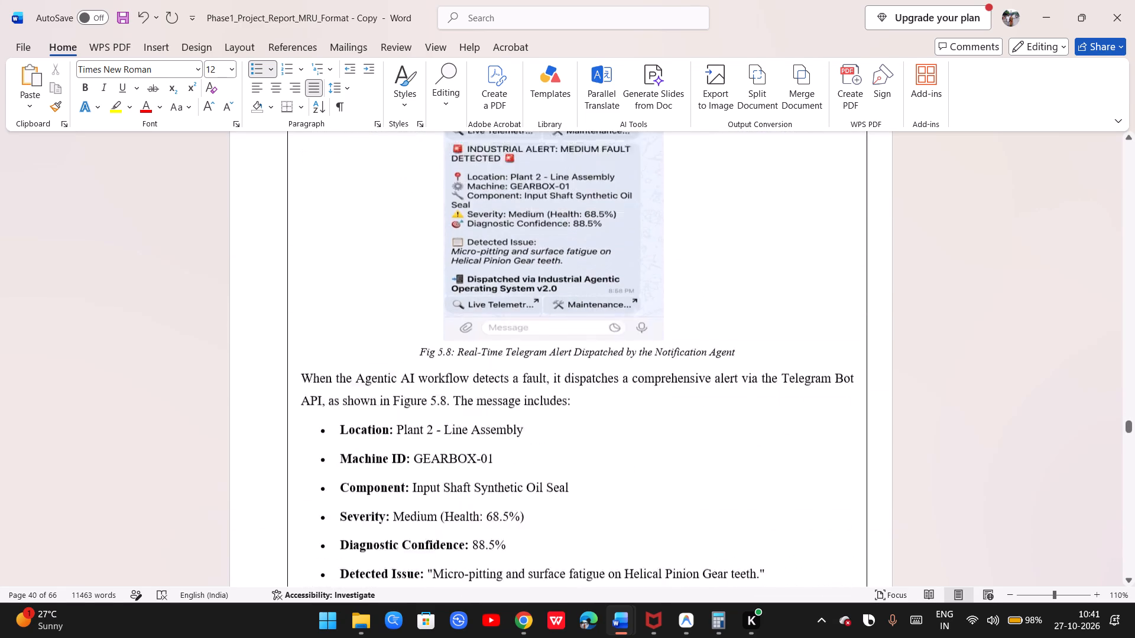
scroll(461, 372, down, 19)
scroll(462, 371, down, 6)
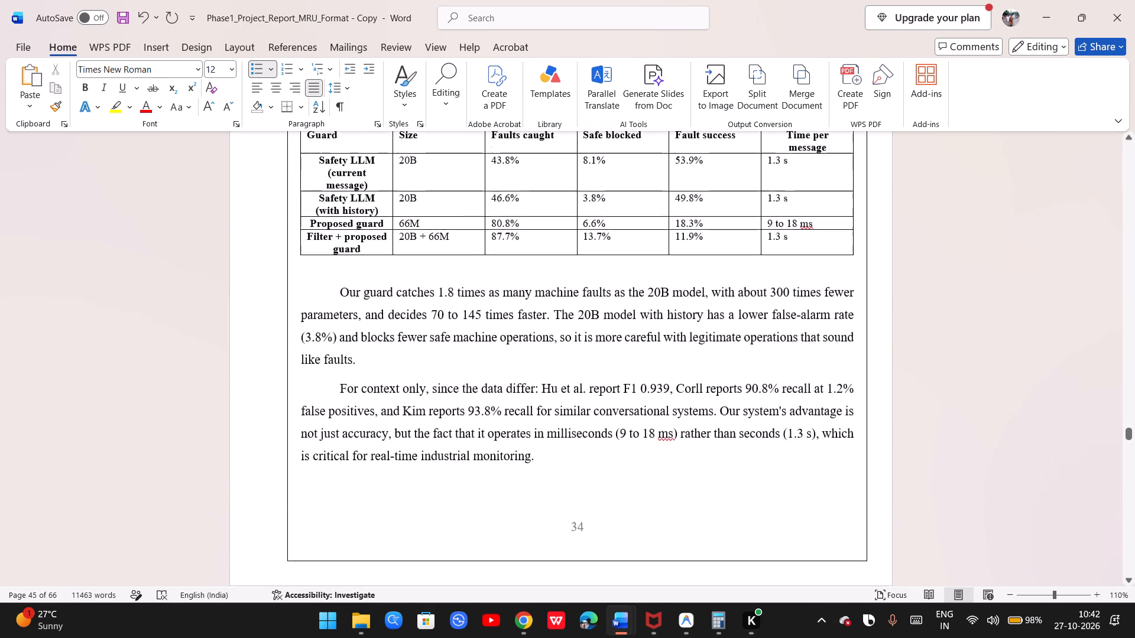
scroll(463, 371, down, 10)
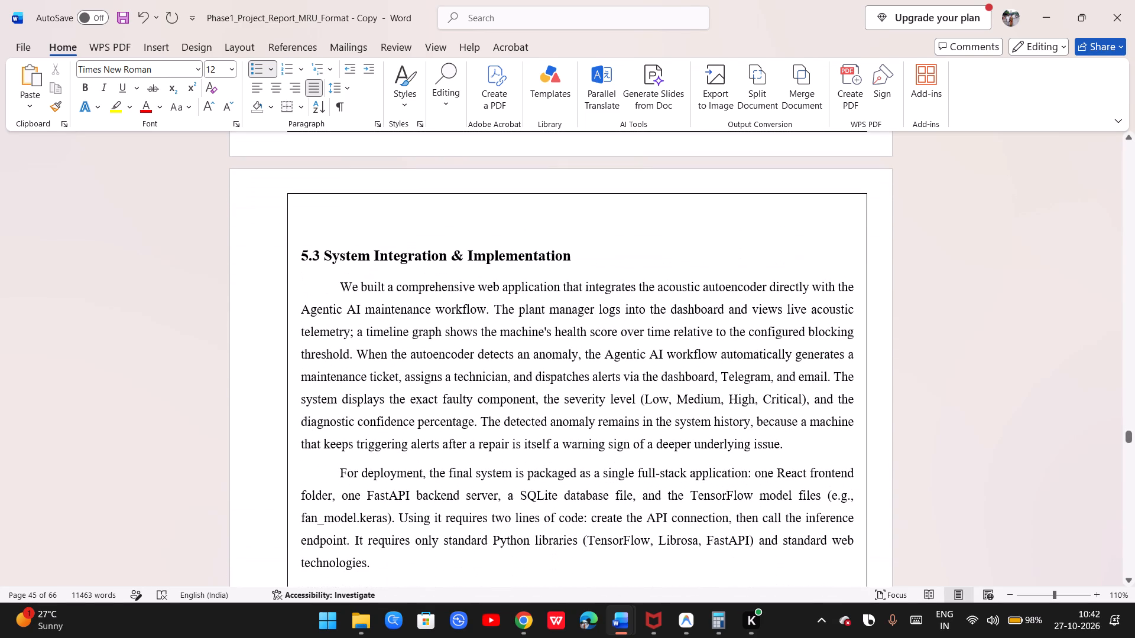
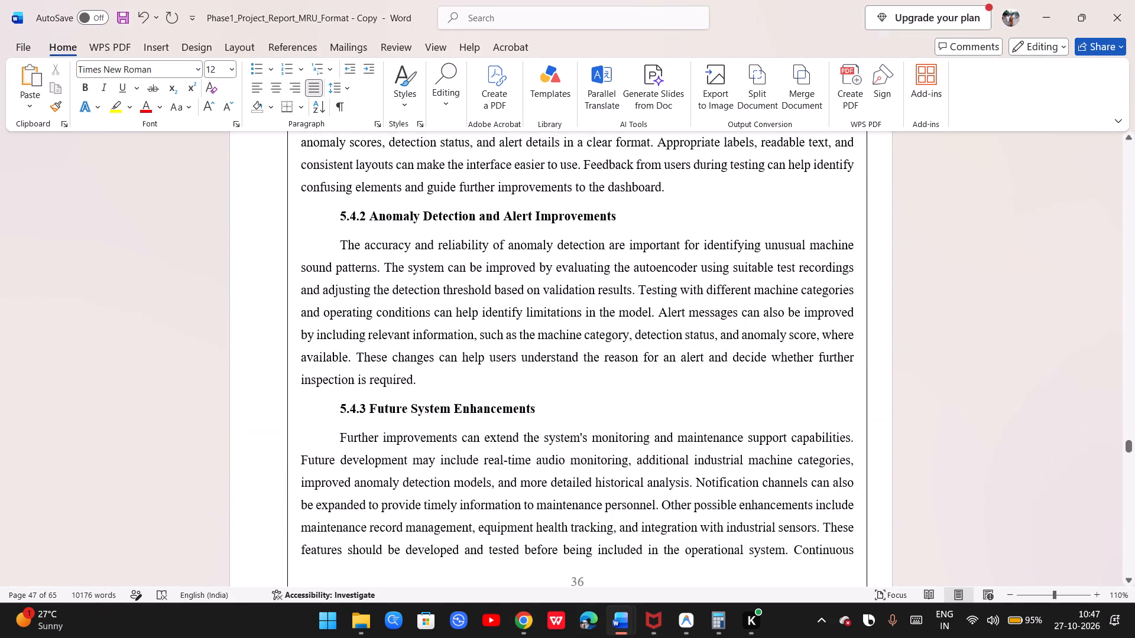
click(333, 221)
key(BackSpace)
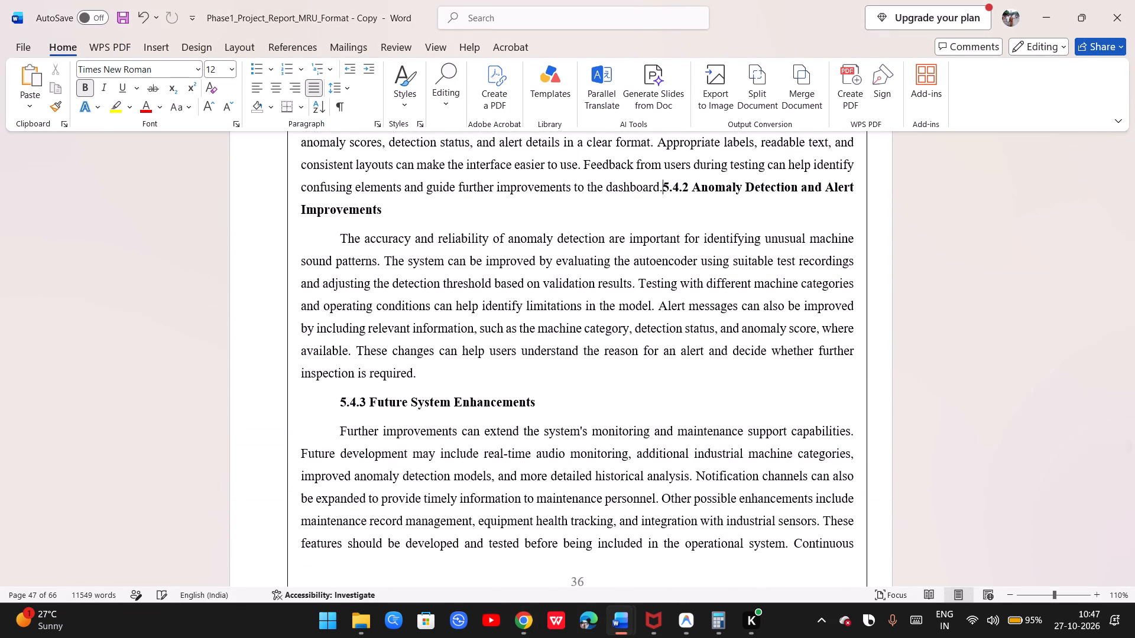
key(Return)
Duplicate the formatted 5.4.1 heading and its paragraph directly below the original, above the indented 5.4.2 heading.
scroll(335, 221, up, 4)
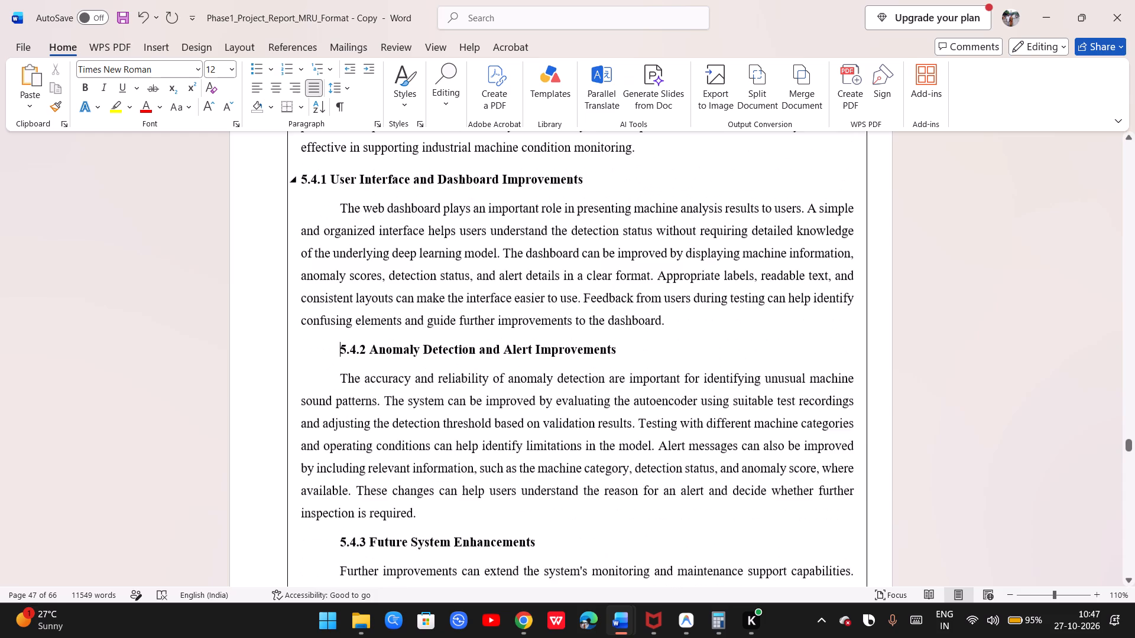
scroll(335, 218, up, 1)
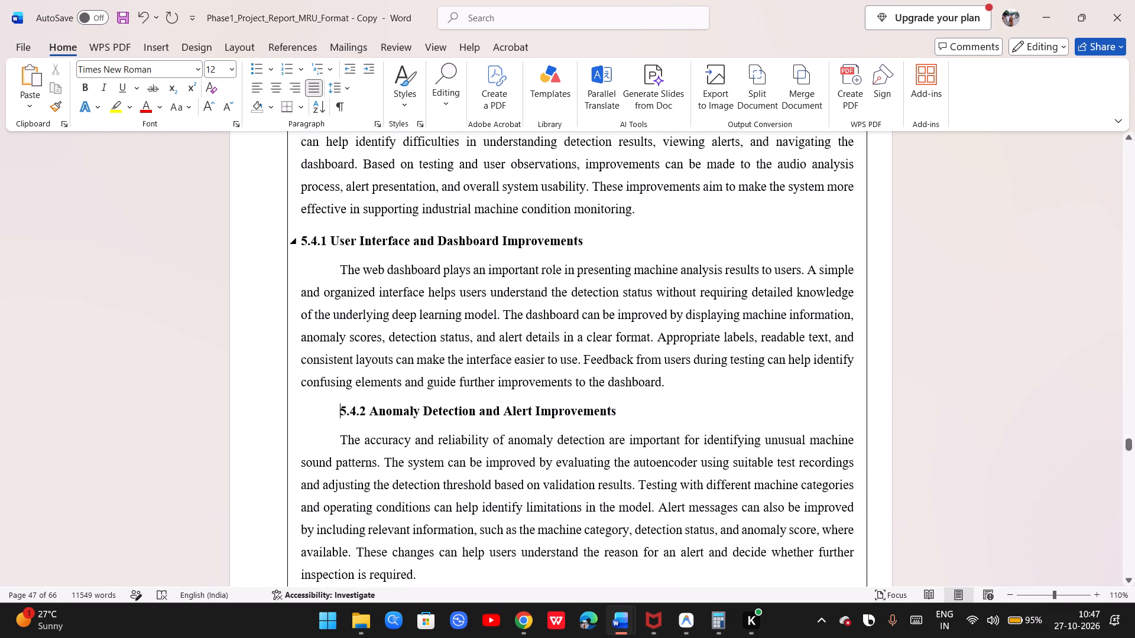
drag(306, 243, 442, 328)
click(406, 360)
drag(302, 240, 670, 379)
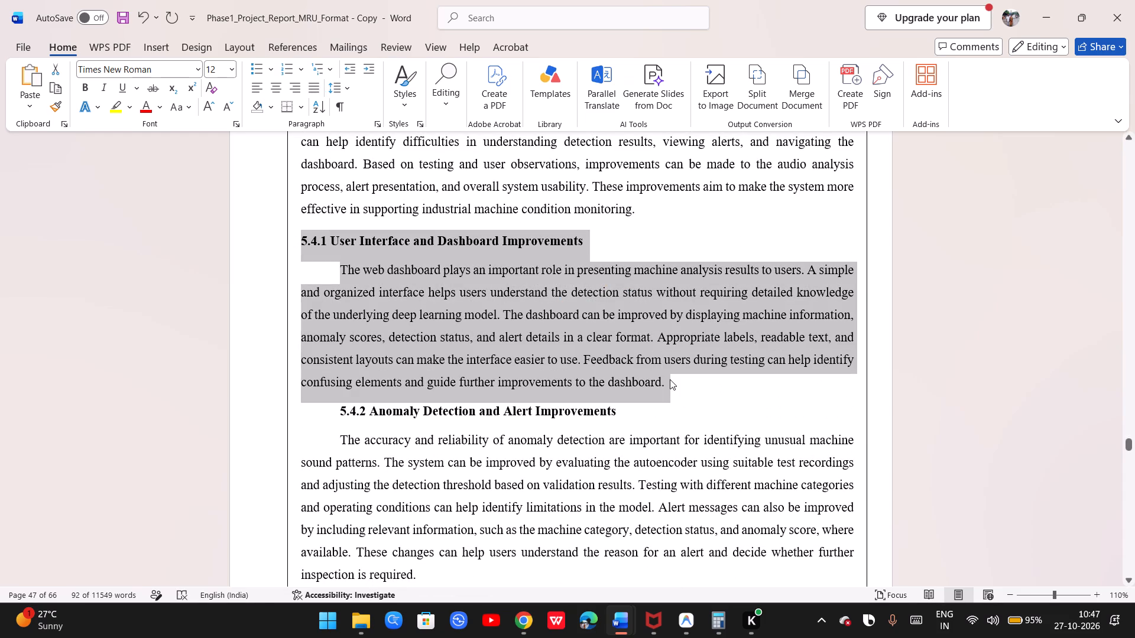
key(ctrl+c)
click(699, 382)
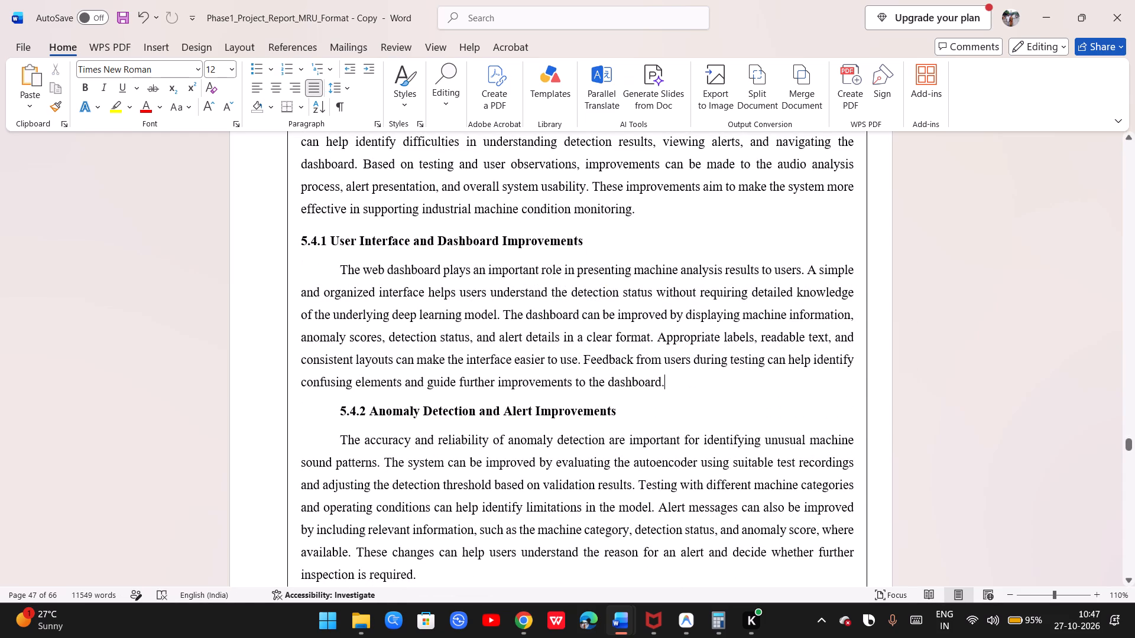
key(Return)
key(ctrl+v)
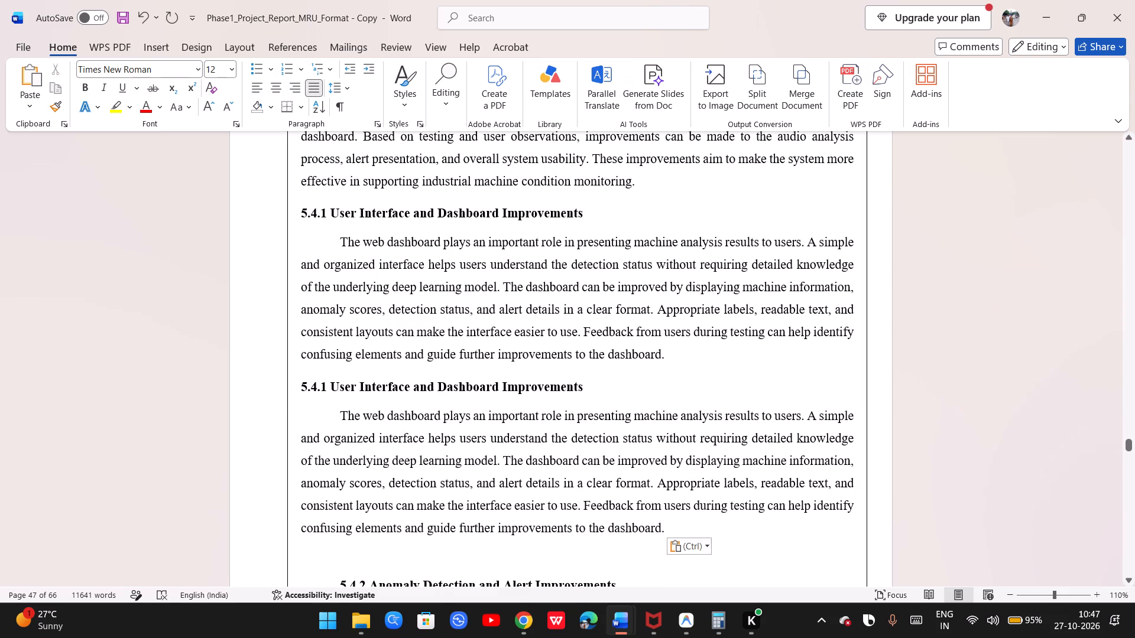
Change the duplicated 5.4.1 heading to 5.4.2 "Anomaly Detection and Alert Improvements", copying the text from the indented heading below.
scroll(358, 435, down, 2)
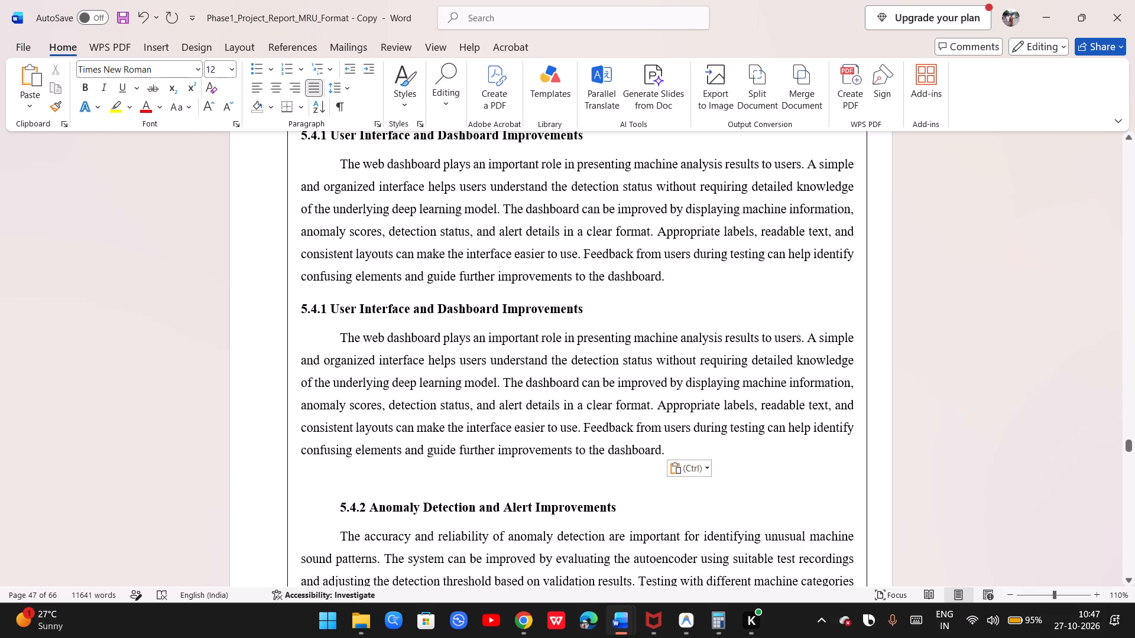
drag(359, 504, 570, 511)
key(ctrl+c)
drag(322, 307, 556, 314)
key(ctrl+v)
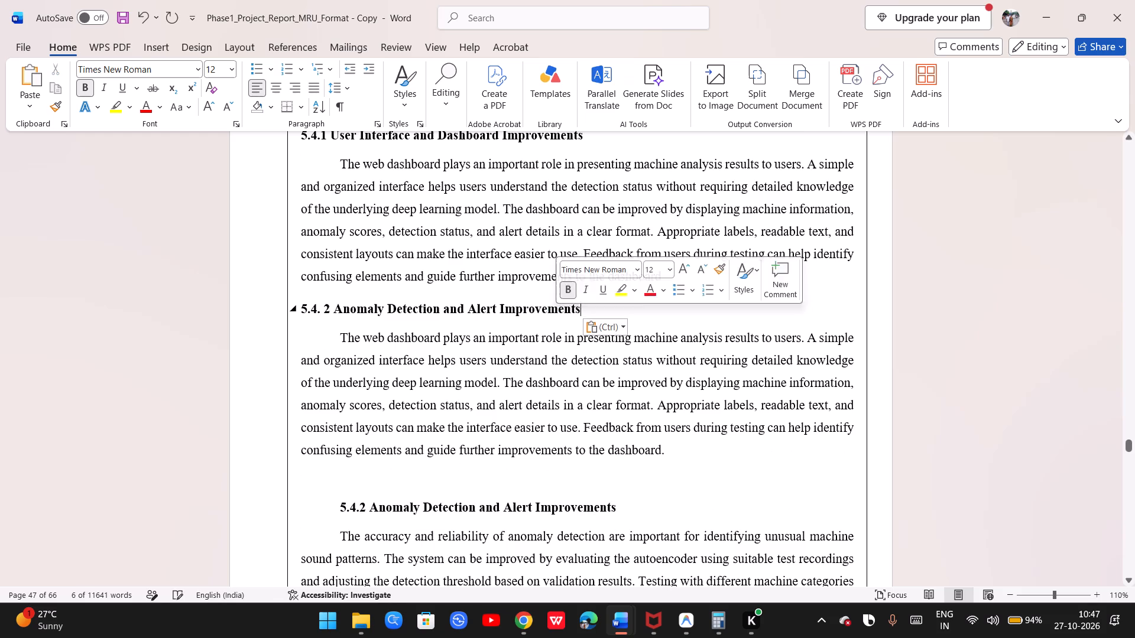
Remove the extra space before the 2 in the duplicated 5.4.2 heading, keeping the "Anomaly Detection and Alert Improvements" text.
click(326, 309)
key(BackSpace)
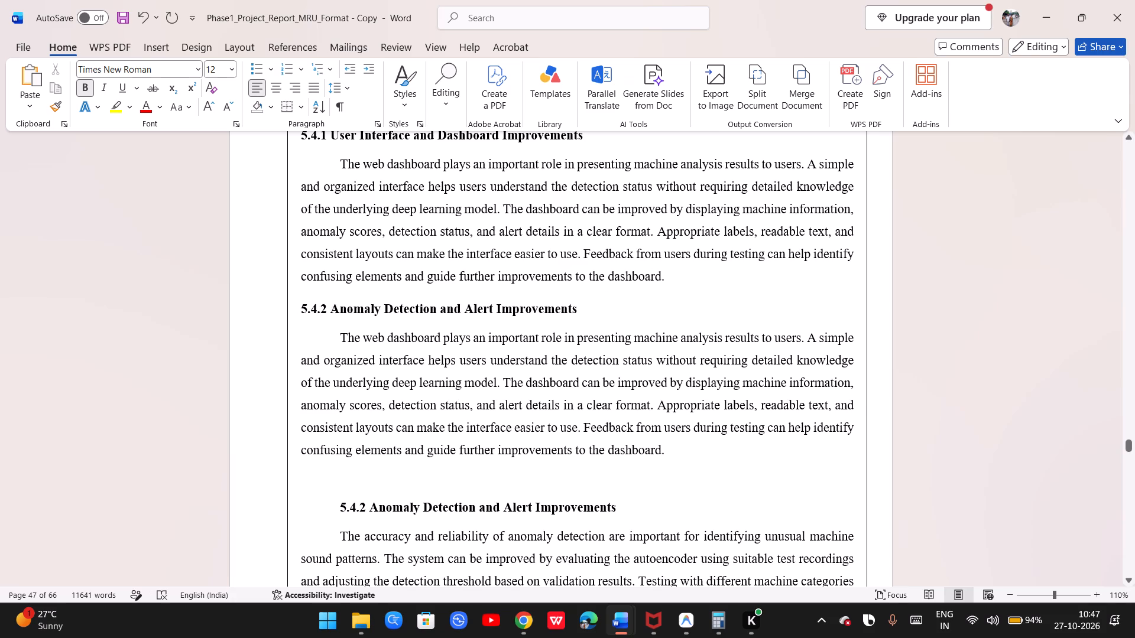
scroll(336, 506, down, 1)
drag(343, 496, 373, 542)
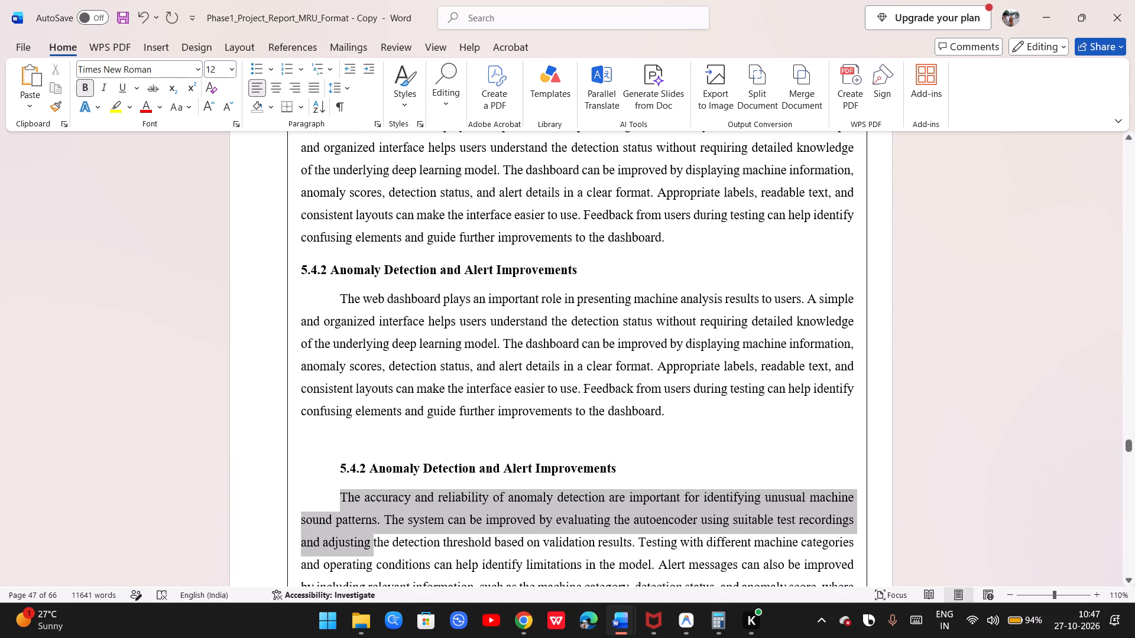
drag(373, 542, 391, 567)
scroll(345, 337, up, 2)
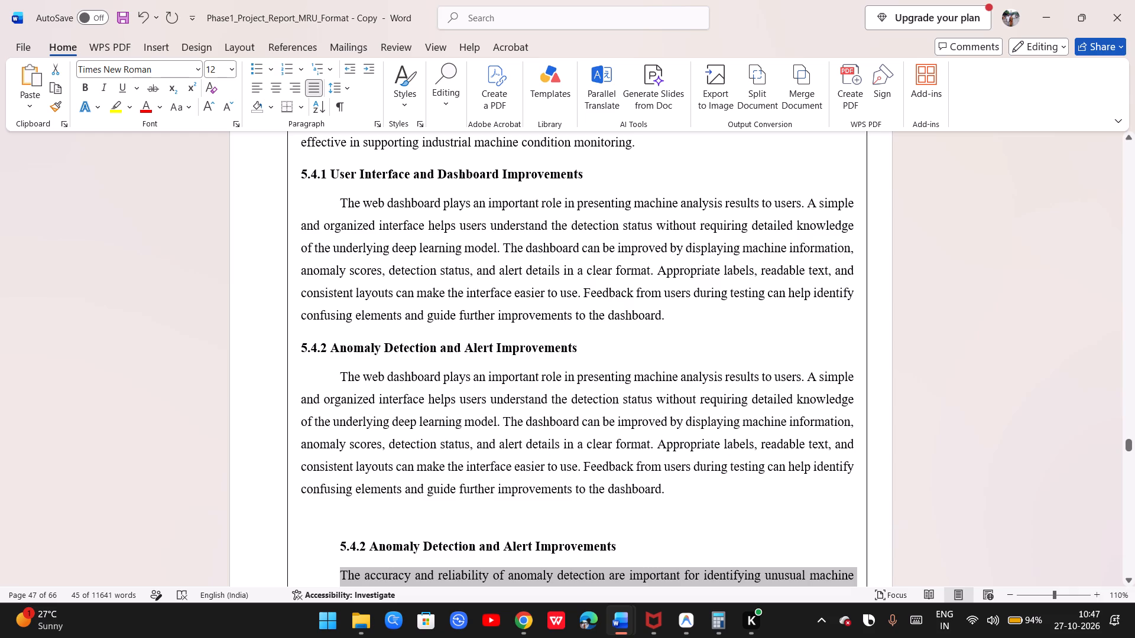
scroll(391, 407, down, 1)
key(ctrl+z)
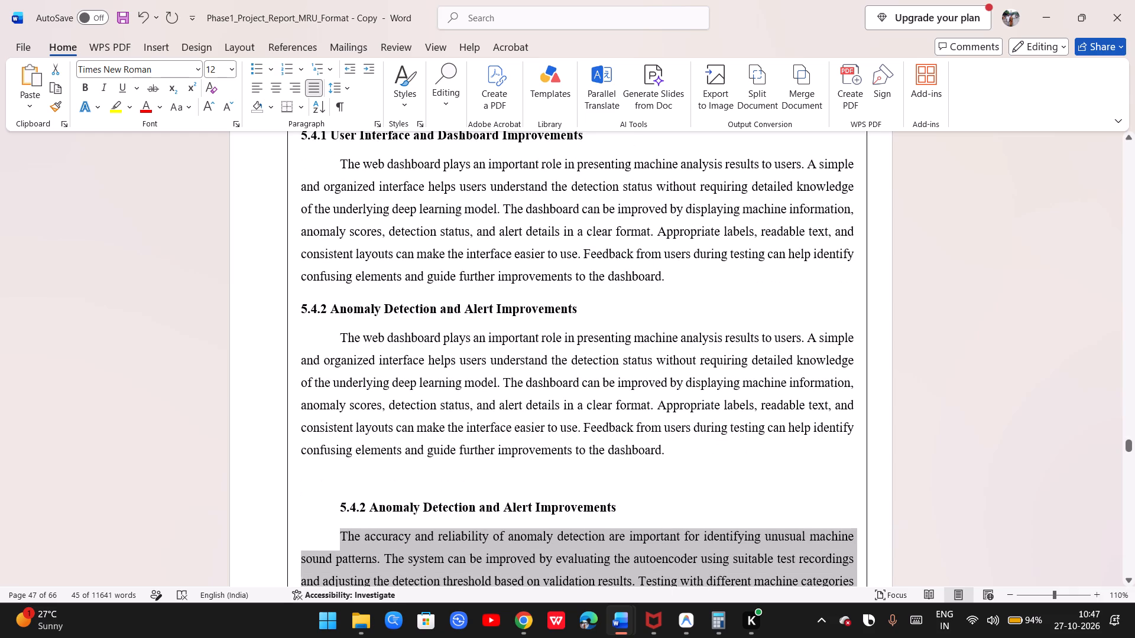
key(ctrl+z)
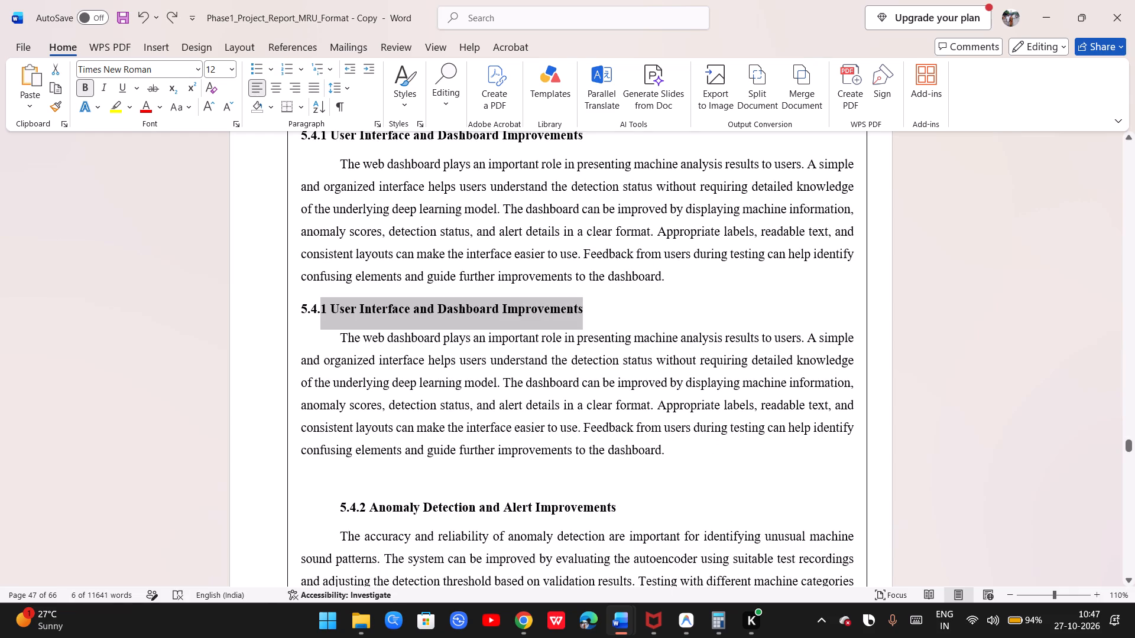
click(168, 19)
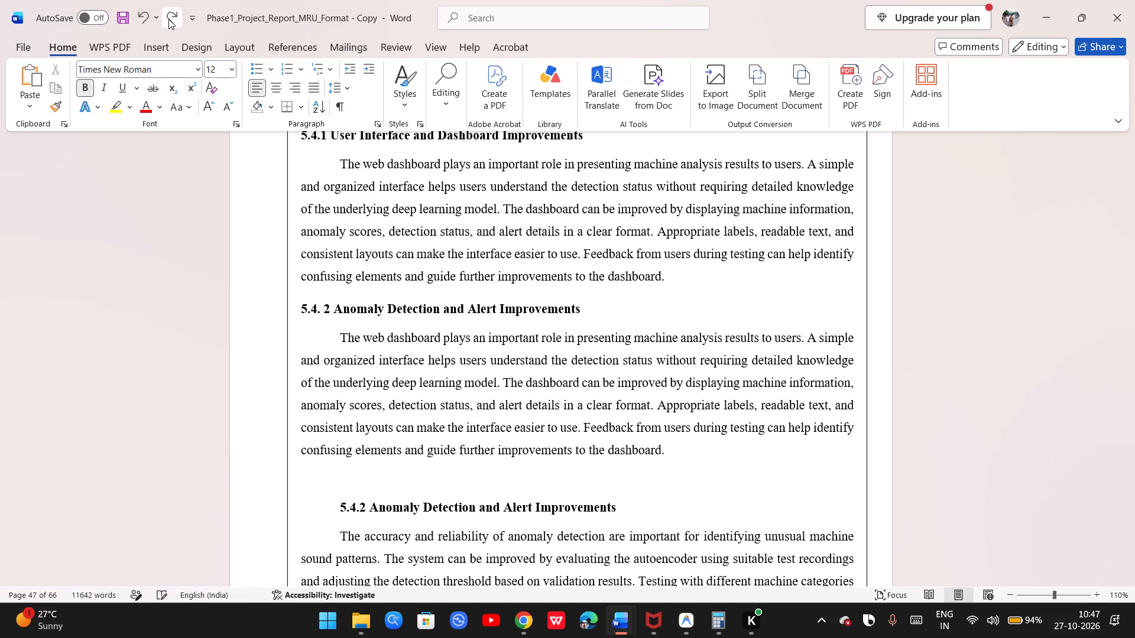
key(Right)
key(BackSpace)
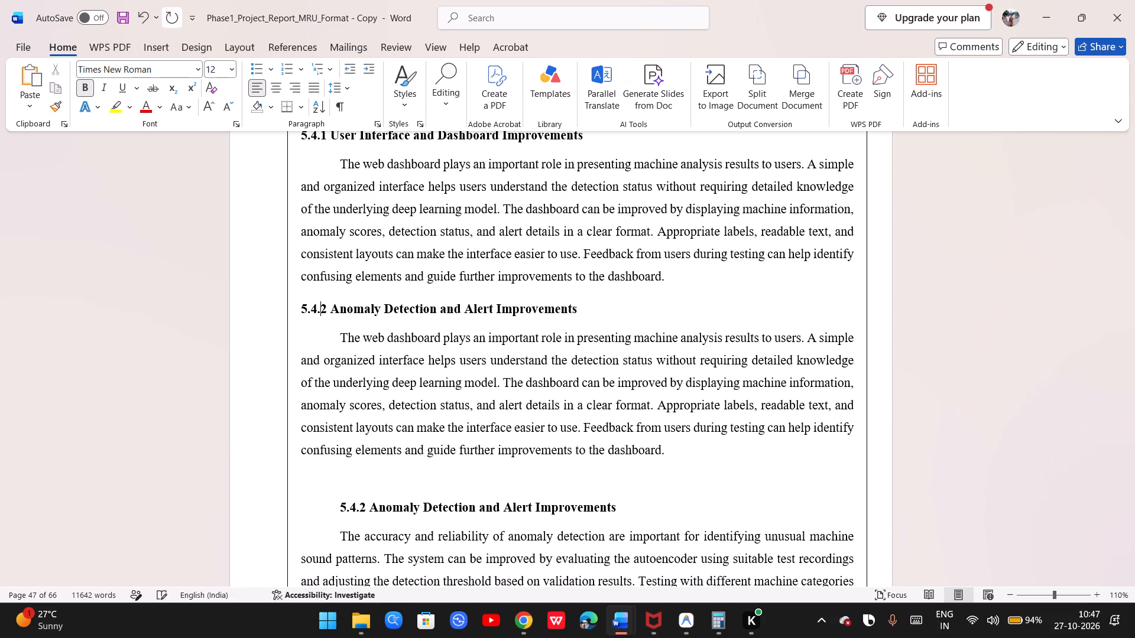
Move the "The accuracy and reliability of anomaly detection" paragraph under the unindented 5.4.2 heading, replacing the duplicated web dashboard paragraph.
scroll(338, 516, down, 1)
drag(339, 494, 567, 522)
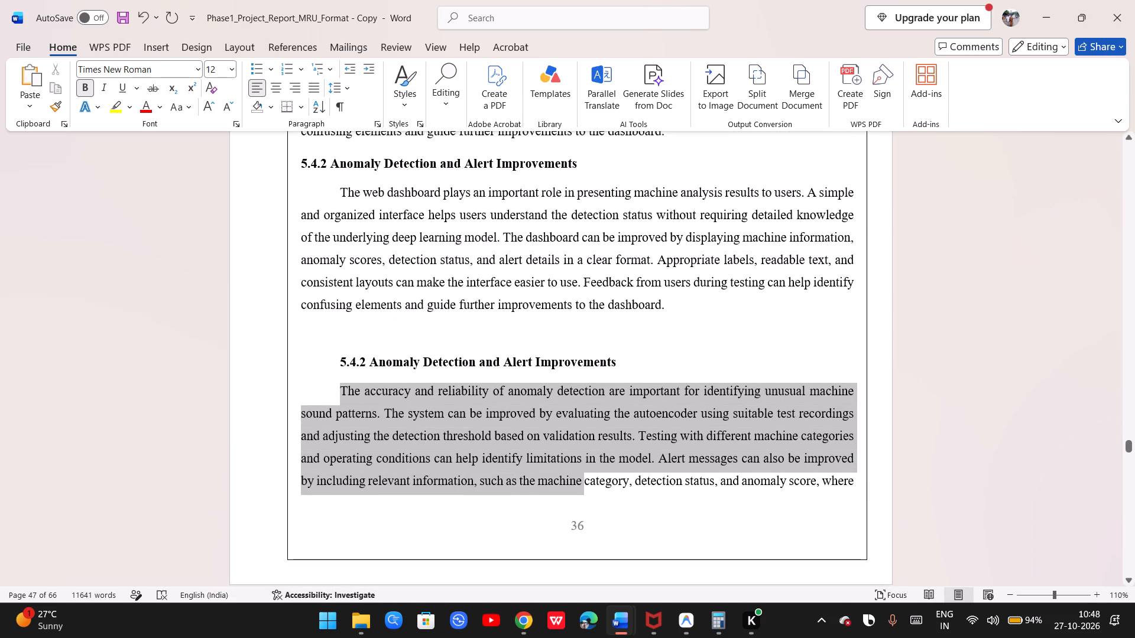
drag(567, 522, 410, 401)
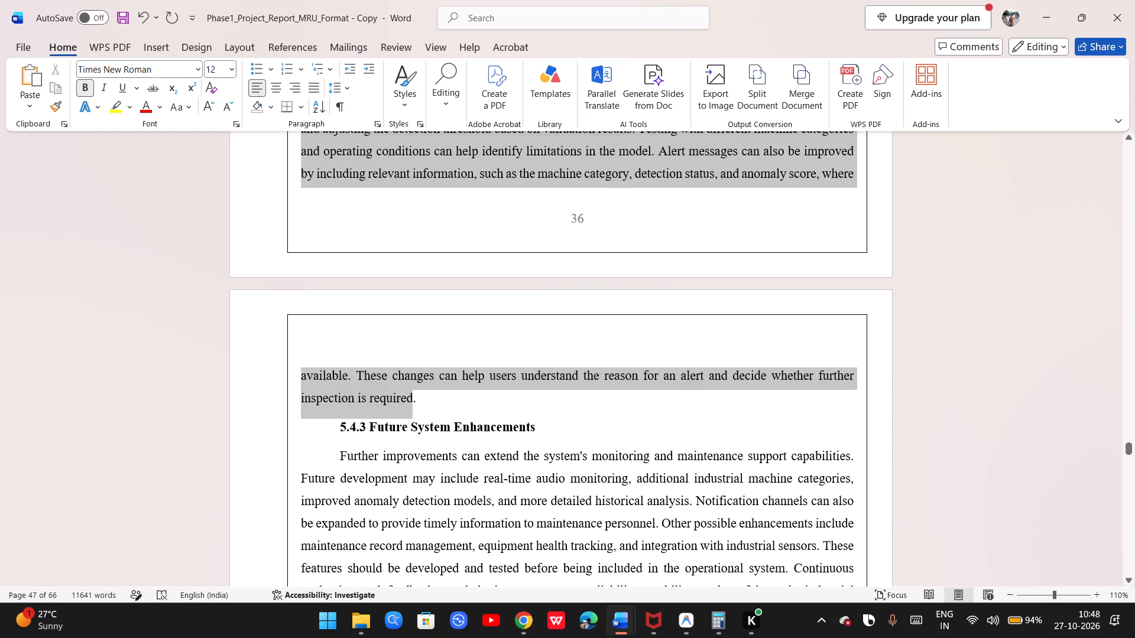
drag(410, 401, 414, 398)
key(ctrl+x)
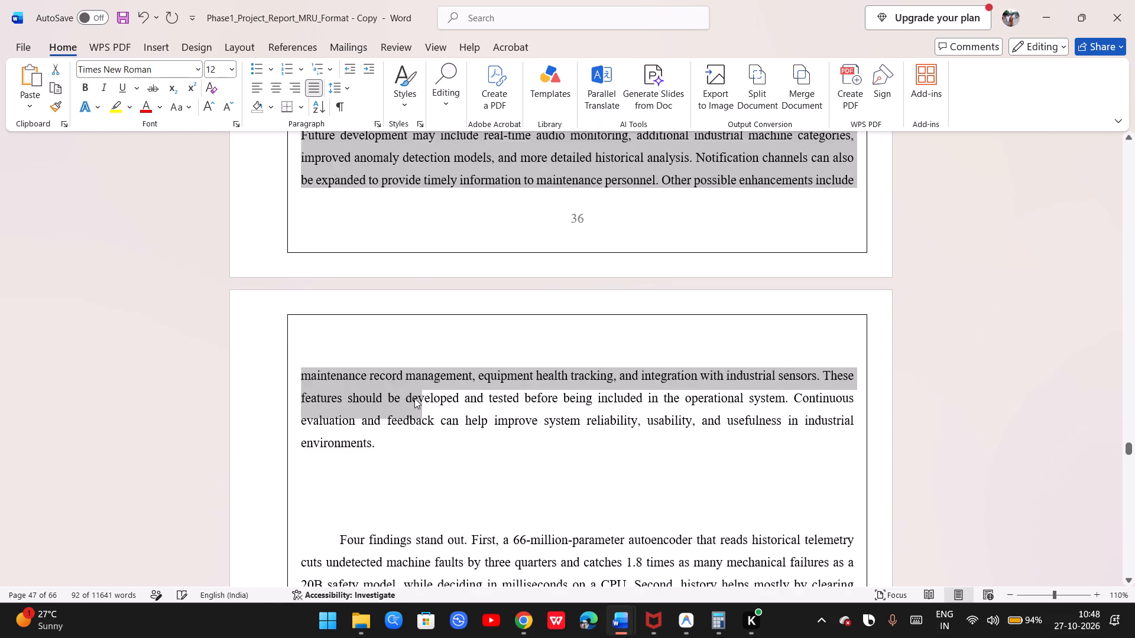
scroll(414, 398, up, 8)
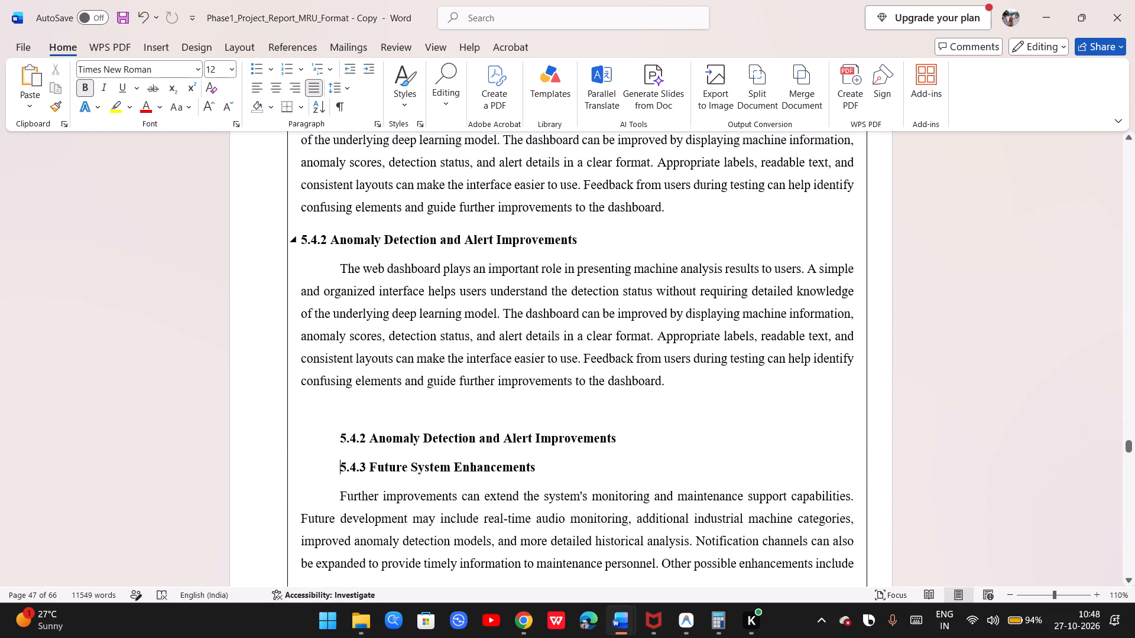
drag(339, 270, 638, 387)
key(ctrl+v)
Delete the stray period line below the 5.4.2 paragraph and end its last sentence, "inspection is required", with a period.
click(395, 429)
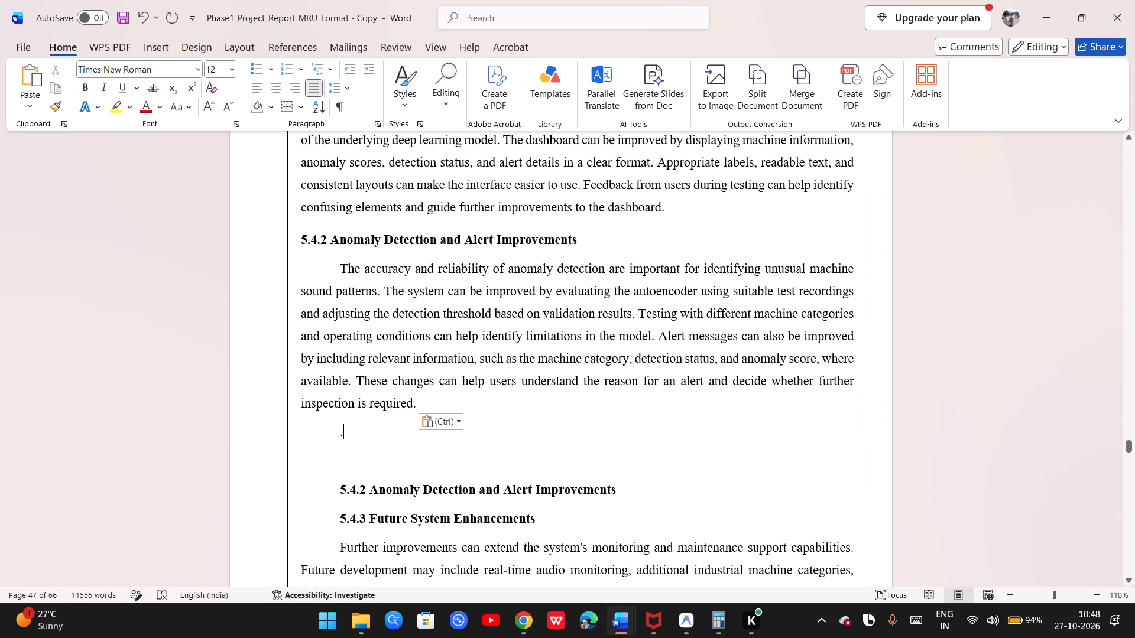
key(BackSpace)
key(BackSpace)
key(BackSpace)
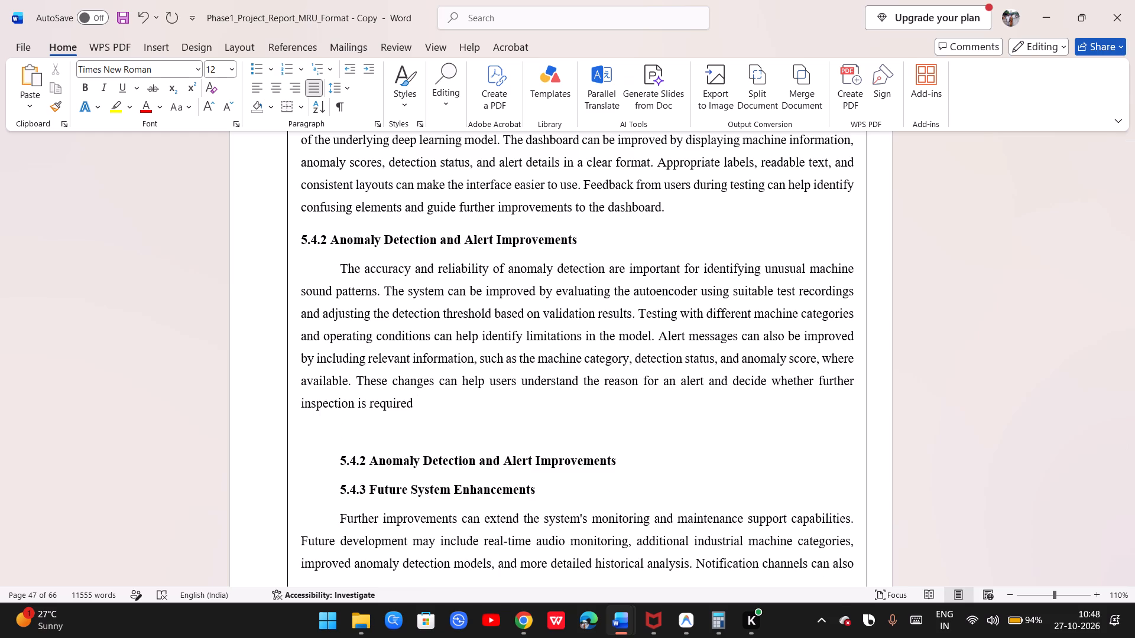
key(period)
Delete the leftover indented 5.4.2 heading and the blank line above it, directly before the 5.4.3 heading.
key(Down)
key(Down)
drag(628, 464, 293, 431)
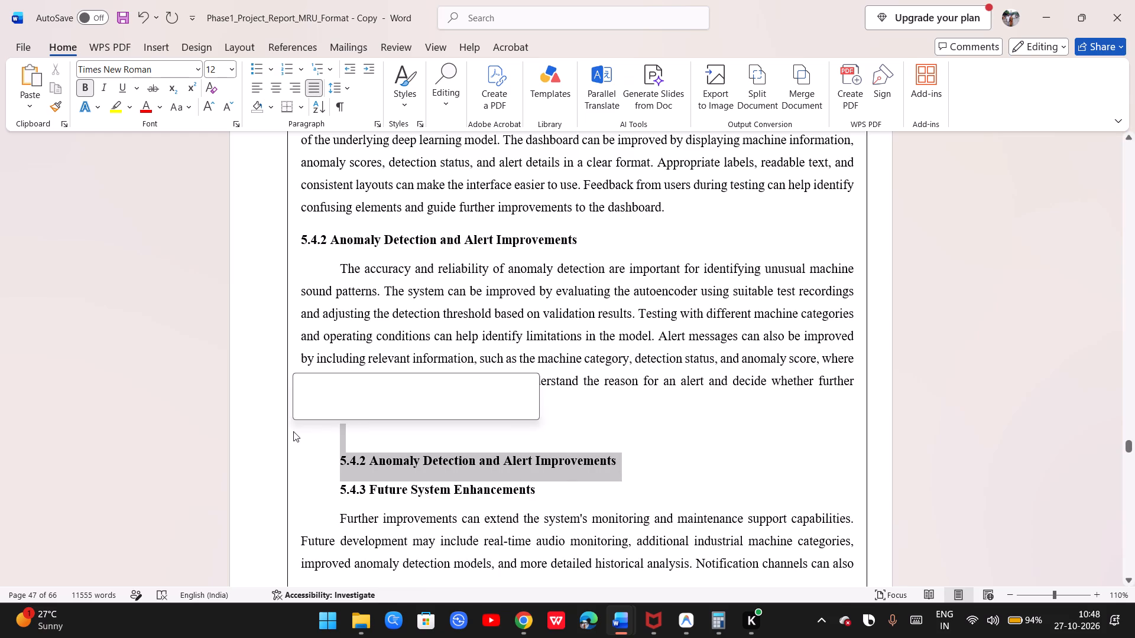
key(BackSpace)
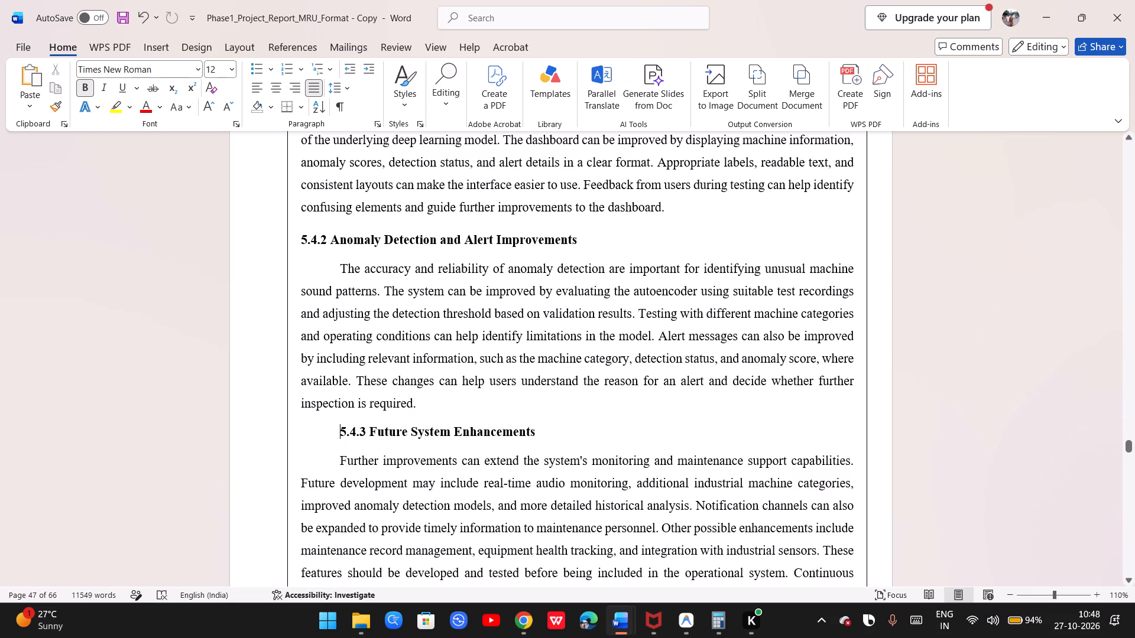
Duplicate the formatted 5.4.2 heading and its paragraph directly below the original, above the indented 5.4.3 heading.
drag(303, 237, 458, 354)
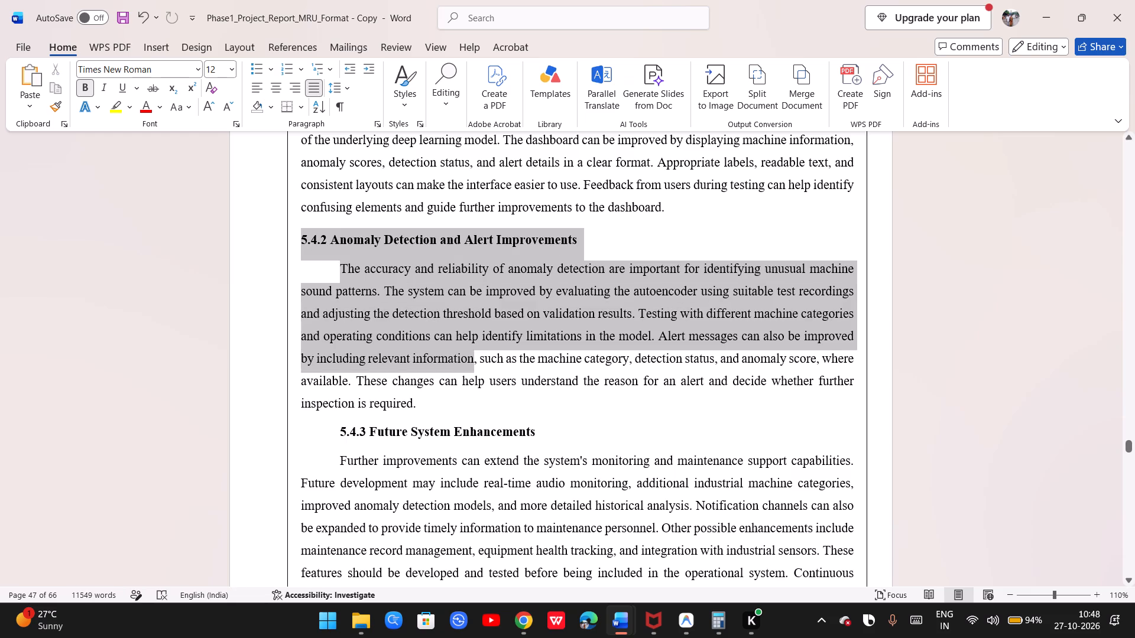
drag(458, 354, 448, 398)
key(ctrl+c)
click(448, 412)
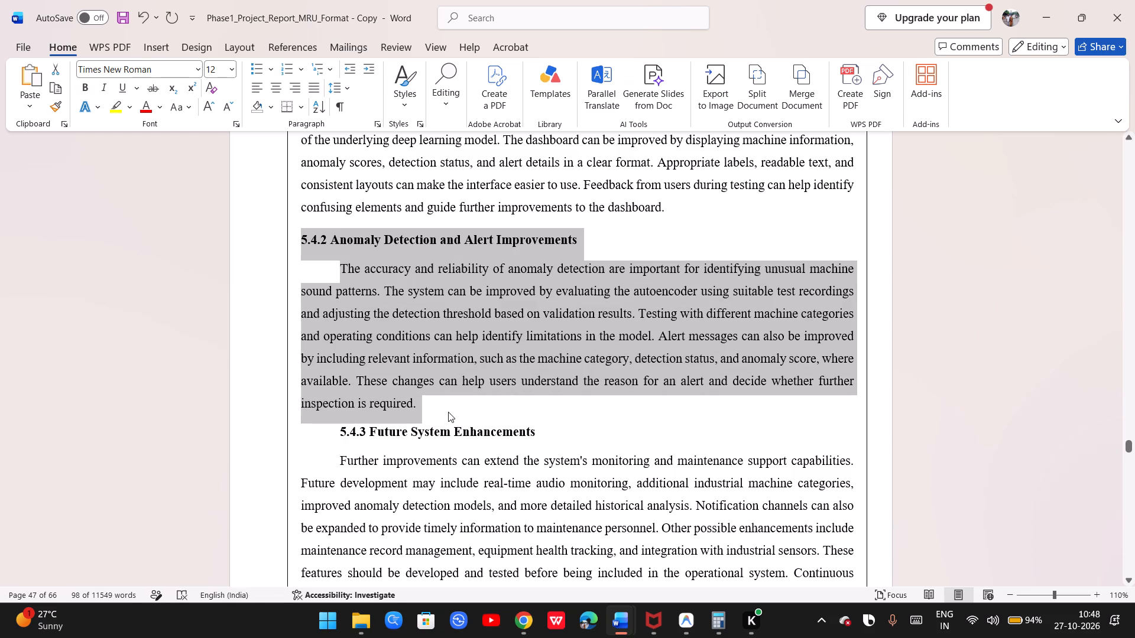
key(Return)
key(ctrl+v)
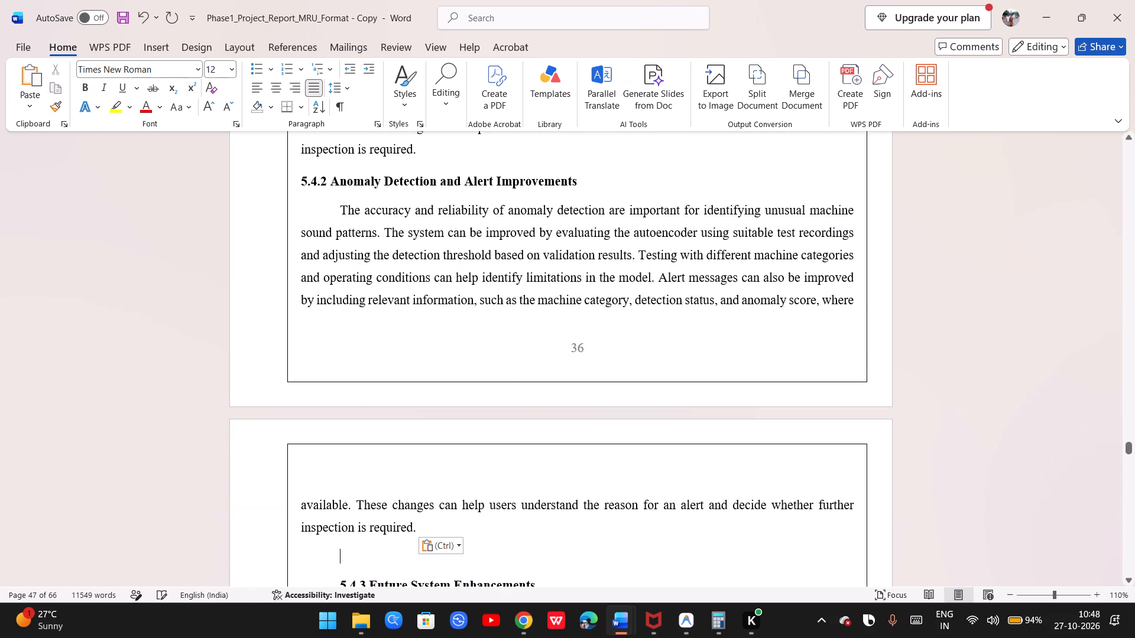
Change the duplicated 5.4.2 heading to "5.4.3 Future System Enhancements", copying the text from the indented heading below and removing the extra space.
scroll(384, 550, down, 2)
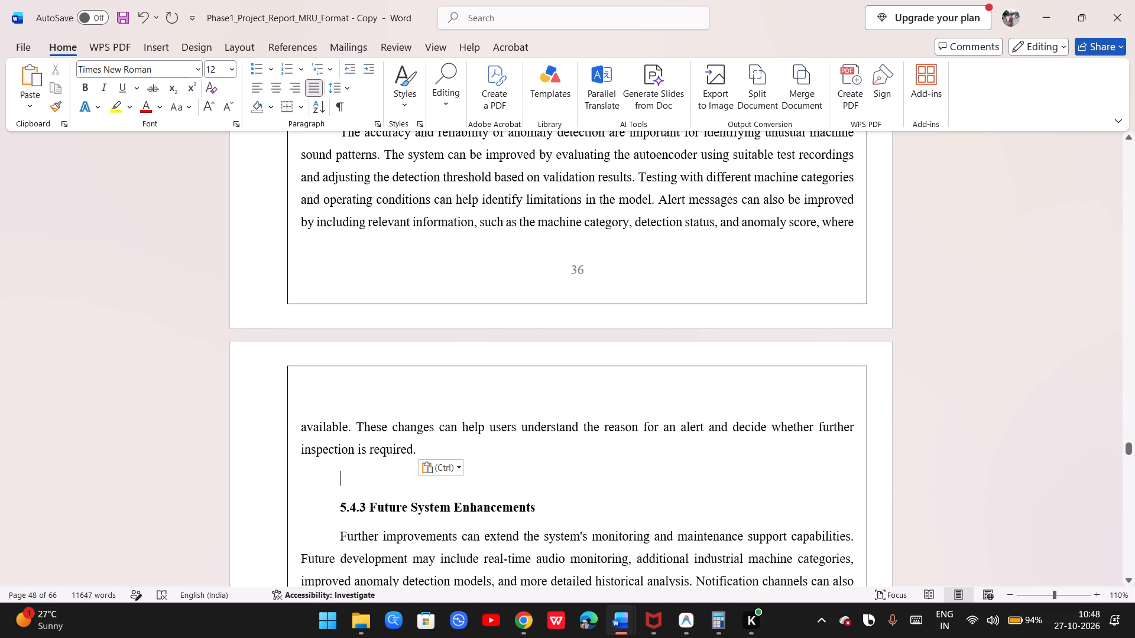
drag(358, 507, 485, 504)
key(ctrl+v)
key(ctrl+c)
key(ctrl+z)
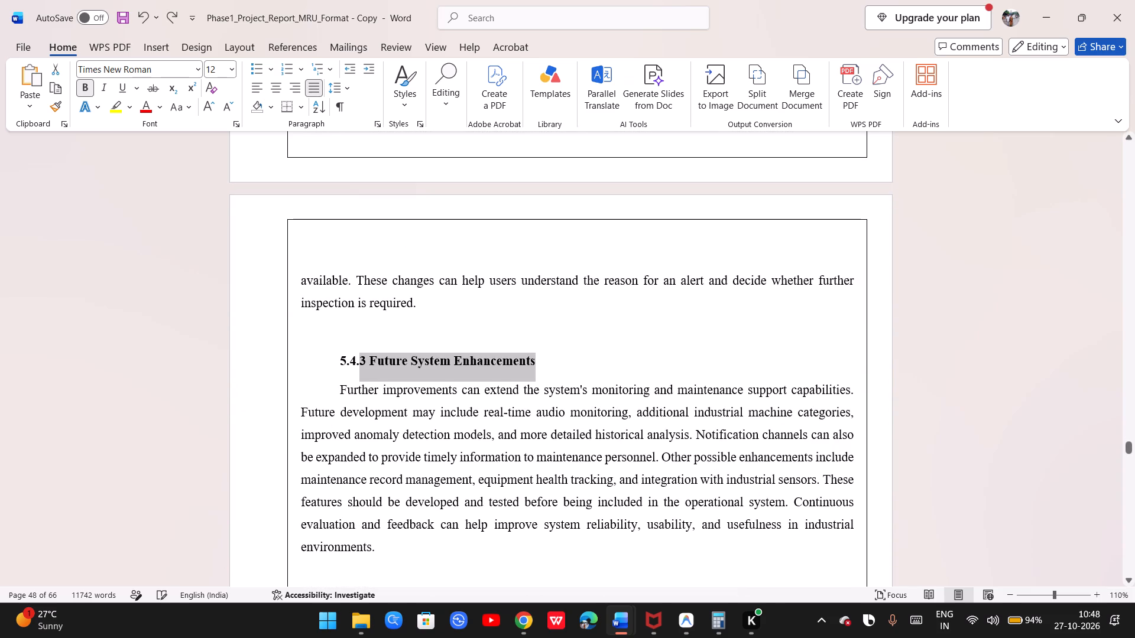
key(ctrl+c)
scroll(465, 325, up, 3)
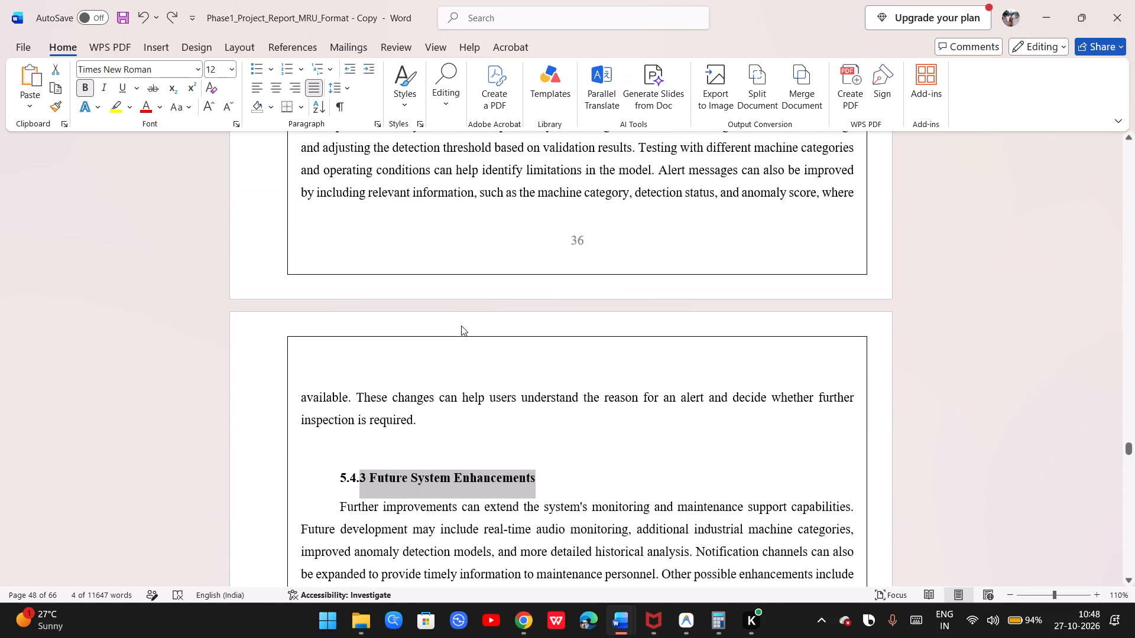
scroll(461, 325, up, 4)
scroll(342, 249, up, 3)
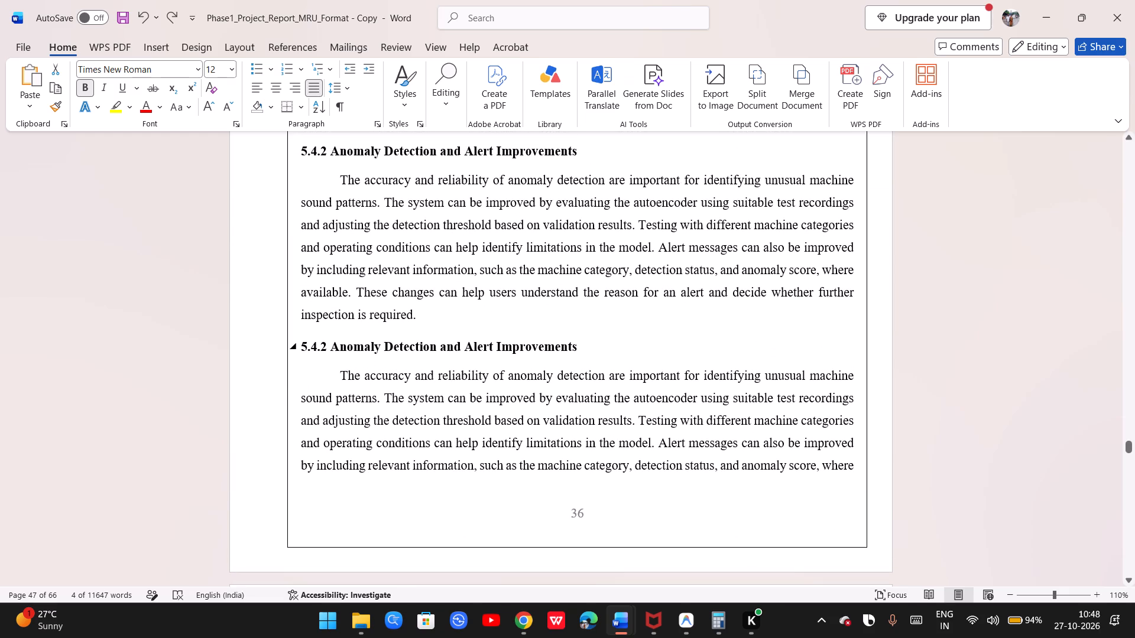
drag(321, 345, 562, 356)
key(ctrl+v)
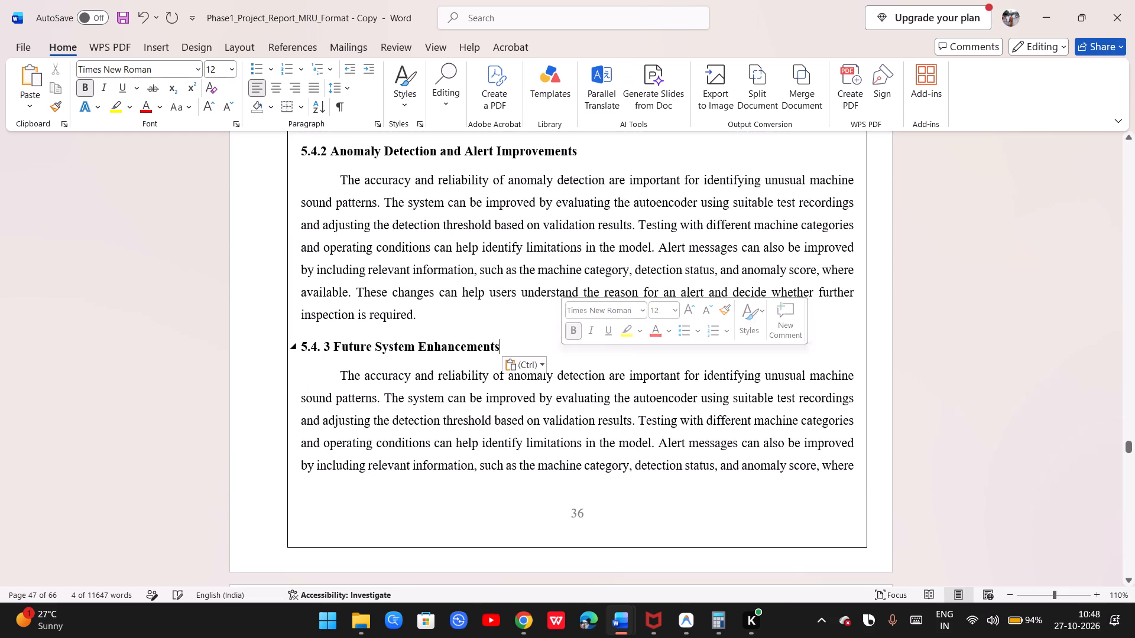
click(326, 350)
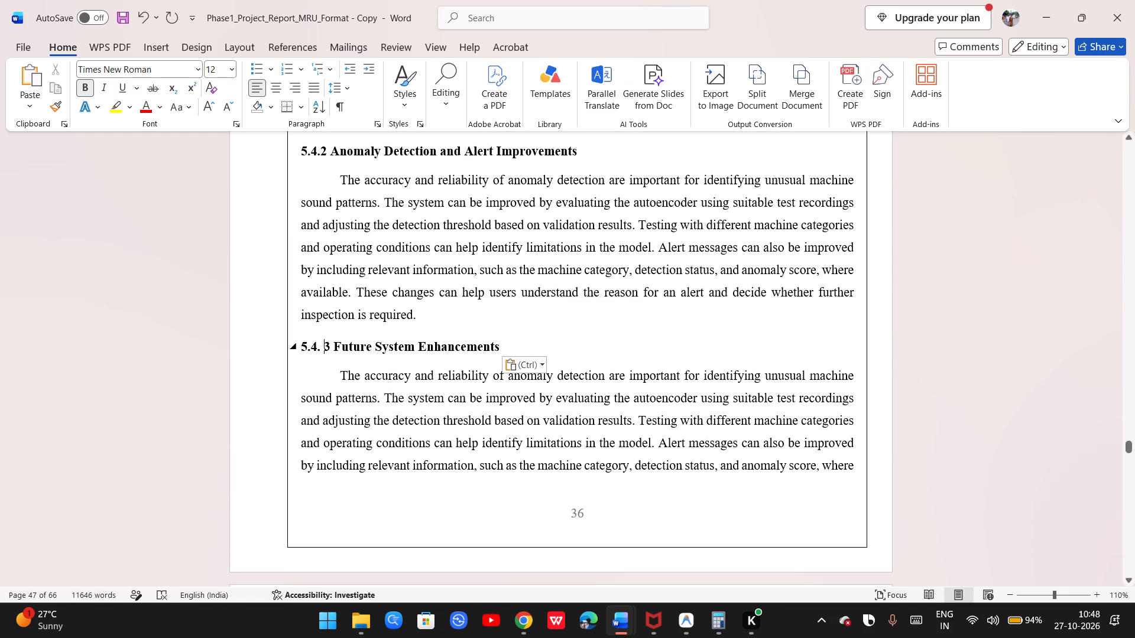
key(BackSpace)
Replace the duplicated anomaly detection paragraph under the new 5.4.3 heading with a copy of the "Further improvements can extend" paragraph from below.
scroll(326, 350, down, 7)
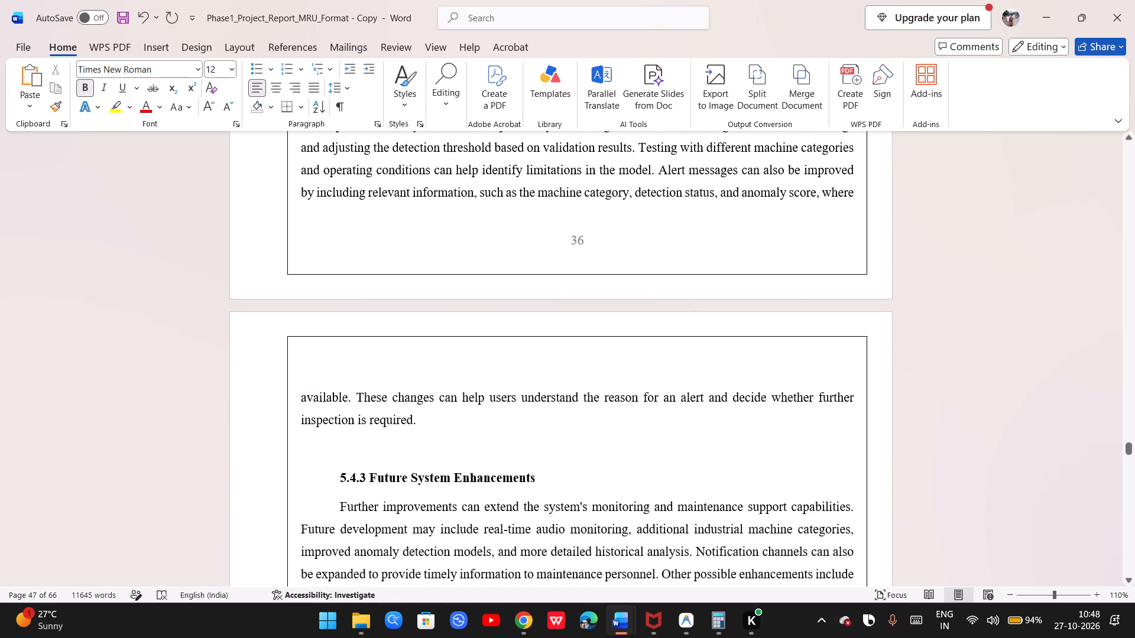
drag(337, 506, 439, 486)
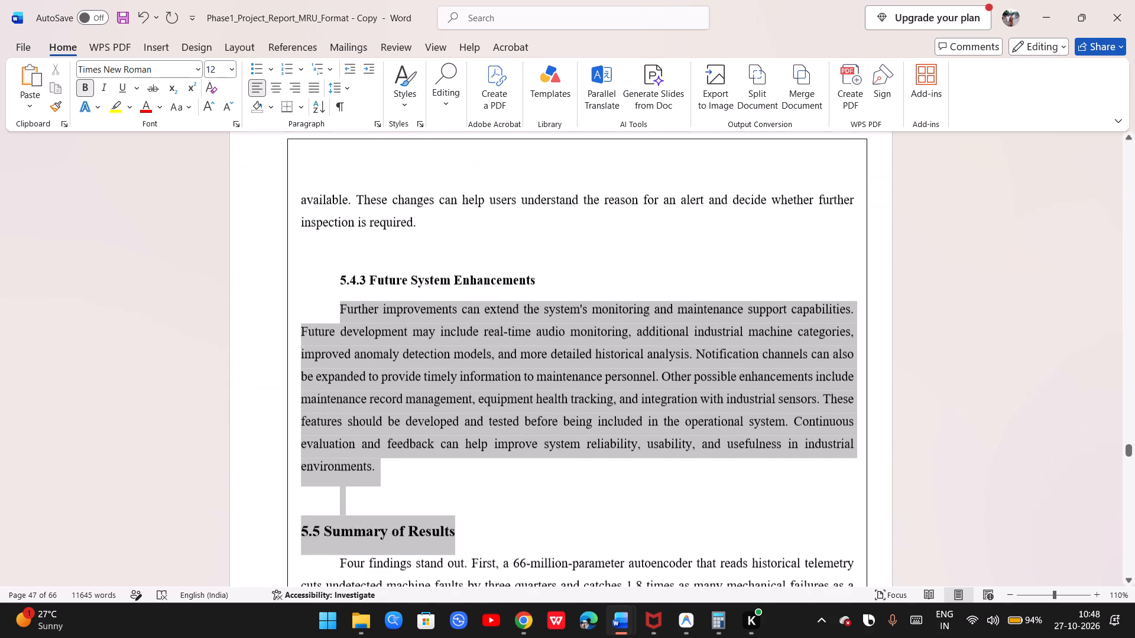
drag(439, 486, 407, 460)
key(ctrl+x)
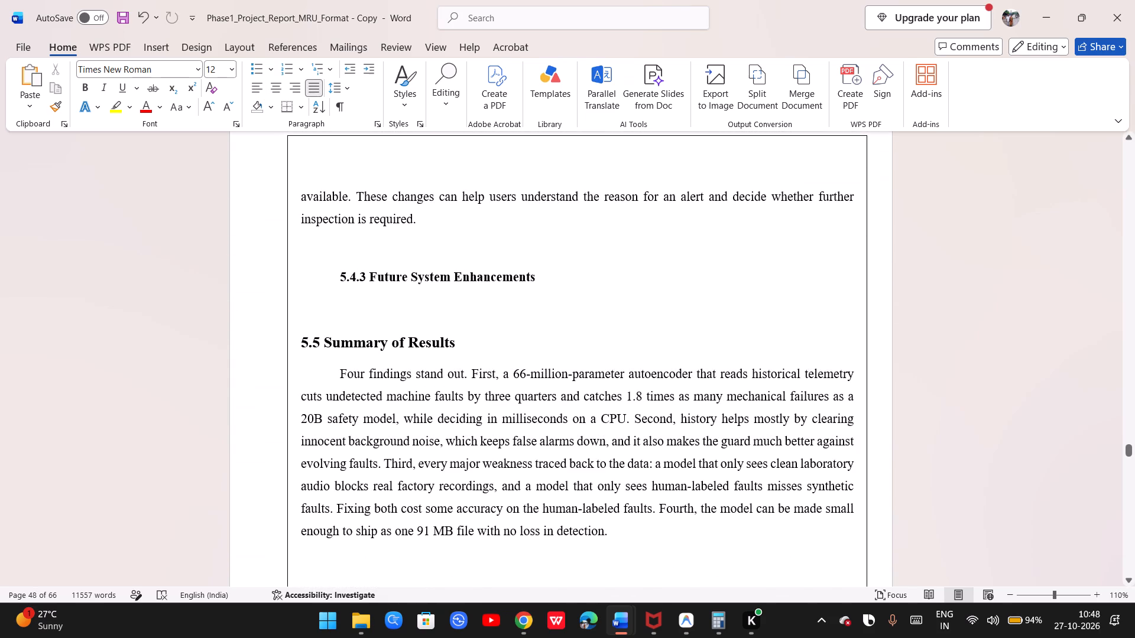
key(ctrl+z)
key(ctrl+c)
scroll(407, 431, up, 6)
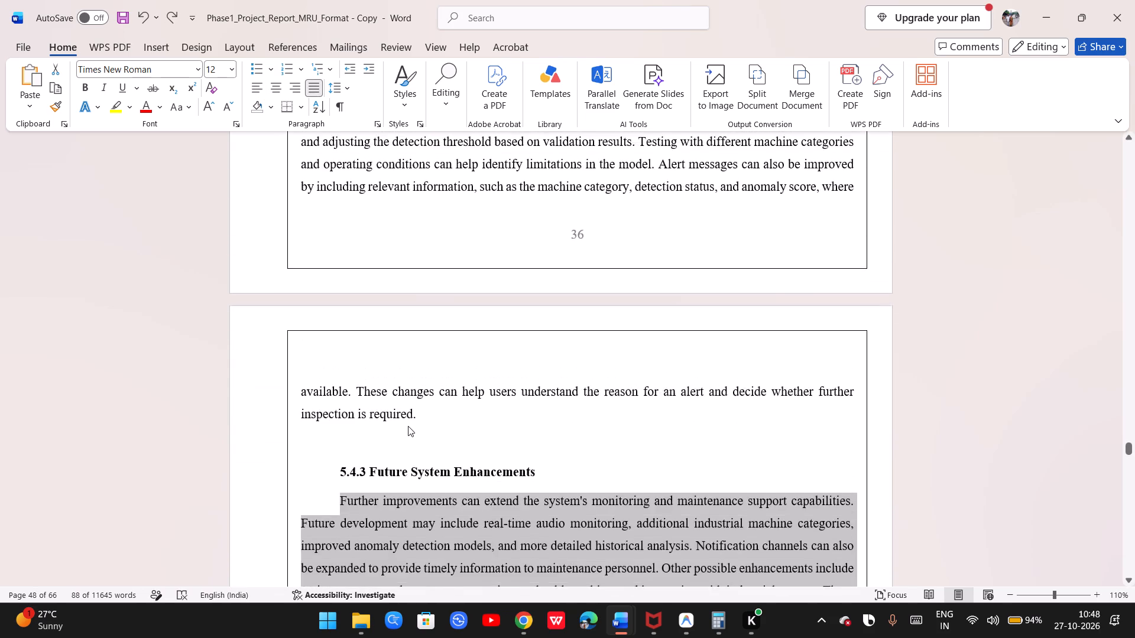
scroll(408, 426, up, 3)
drag(339, 251, 367, 458)
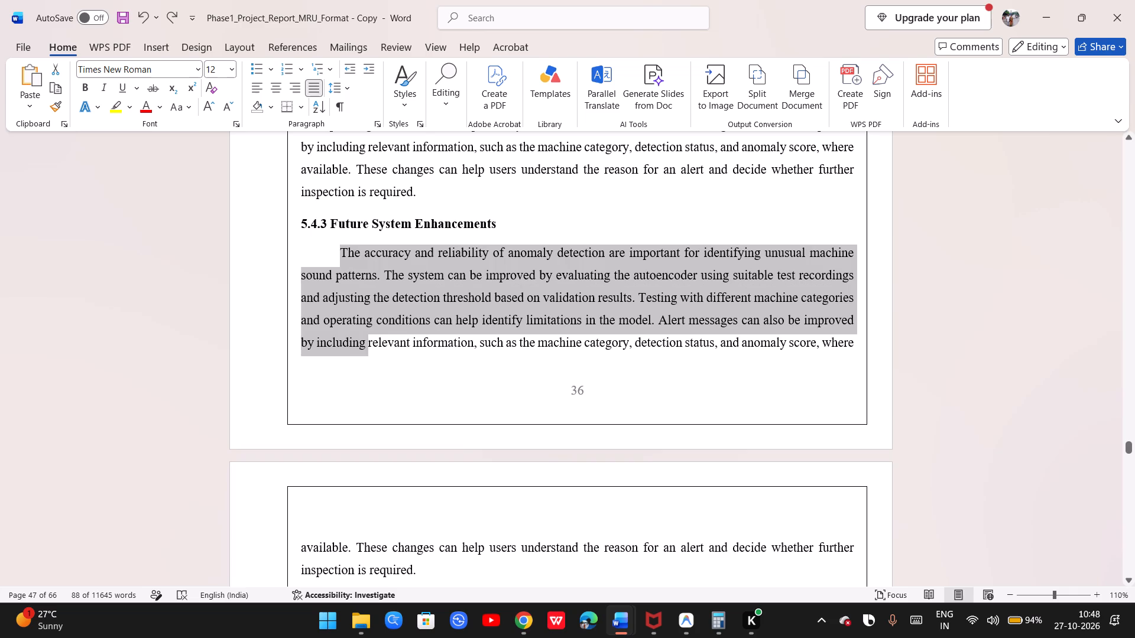
drag(367, 458, 406, 567)
key(ctrl+v)
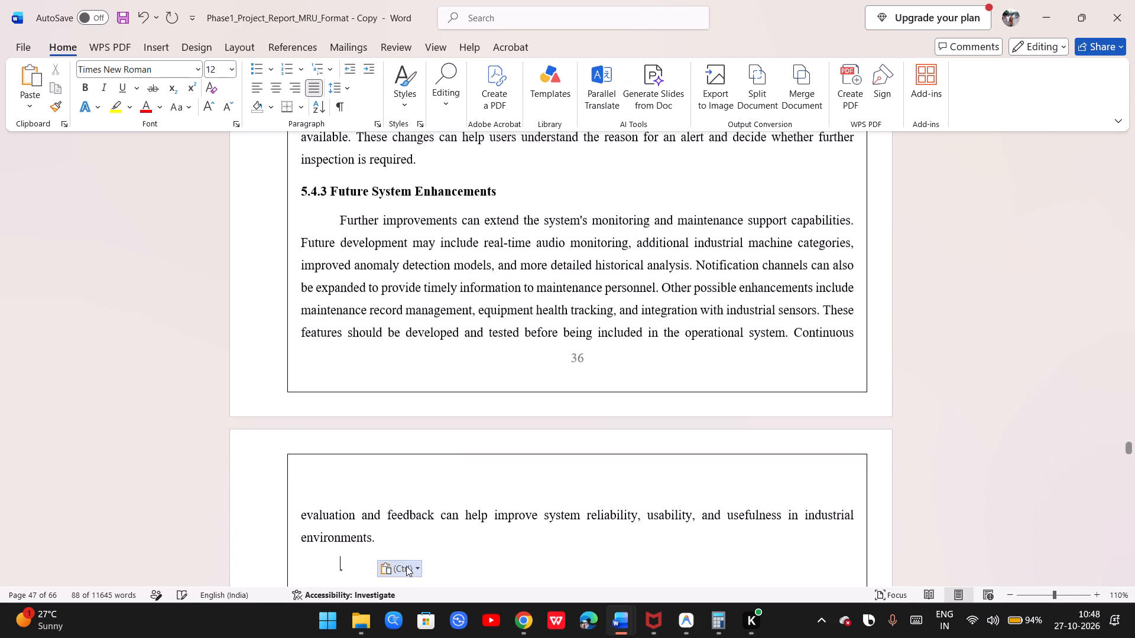
Remove the blank lines between the newly formatted 5.4.3 paragraph and the leftover indented 5.4.3 heading.
click(339, 563)
click(355, 562)
key(BackSpace)
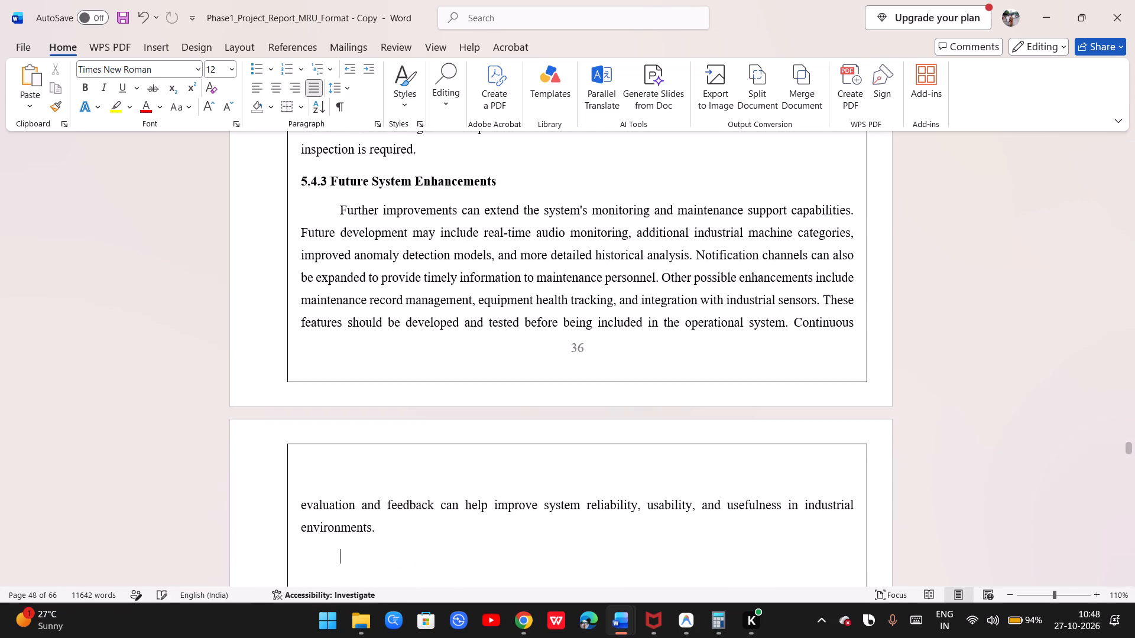
key(BackSpace)
key(Down)
key(BackSpace)
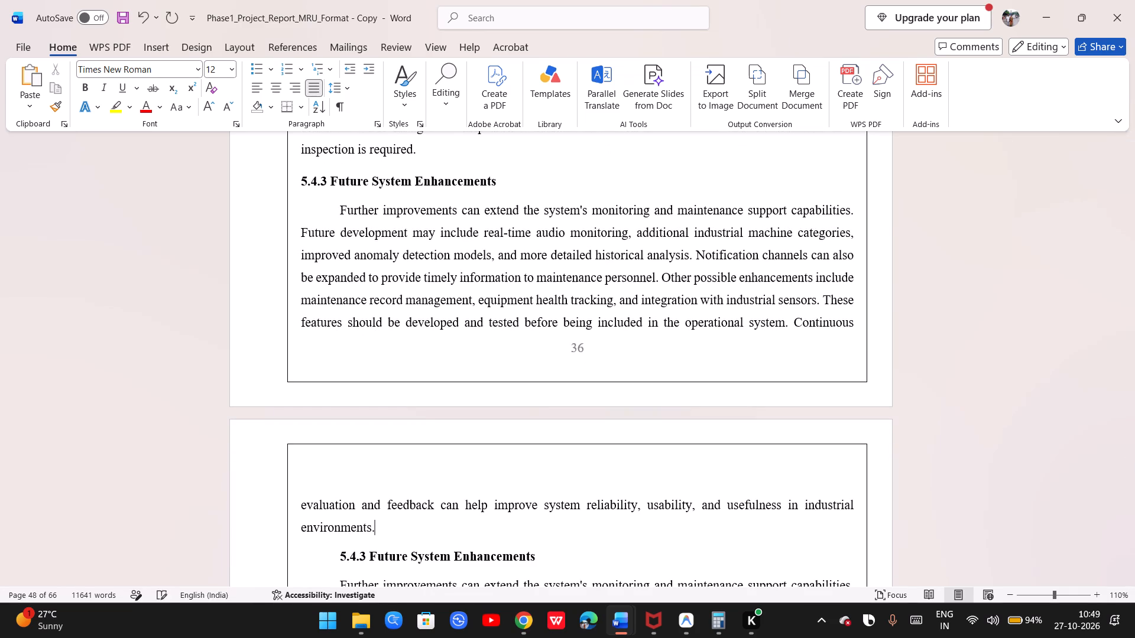
Delete the leftover indented 5.4.3 Future System Enhancements heading, its duplicate paragraph and the blank line before the 5.5 Summary of Results heading.
scroll(355, 562, up, 7)
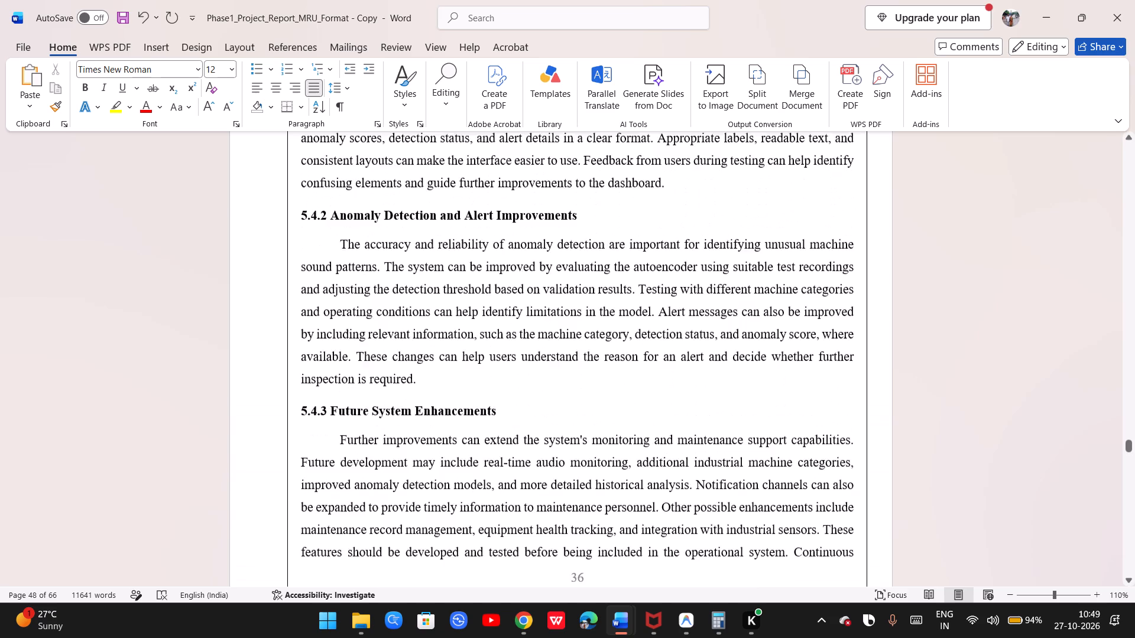
scroll(355, 562, down, 10)
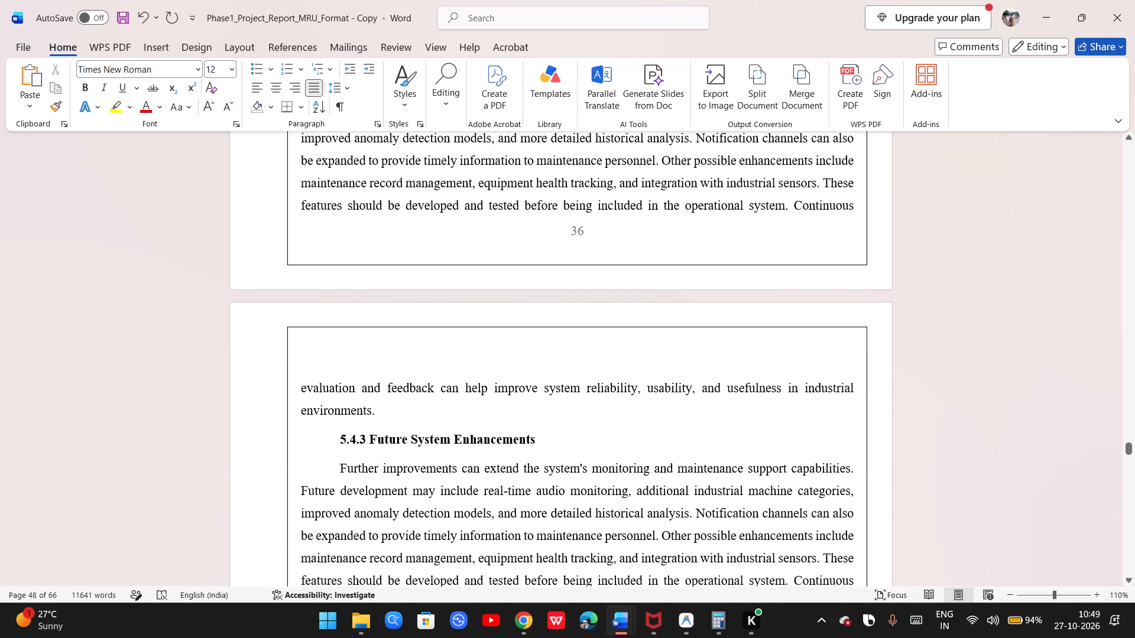
drag(341, 438, 496, 497)
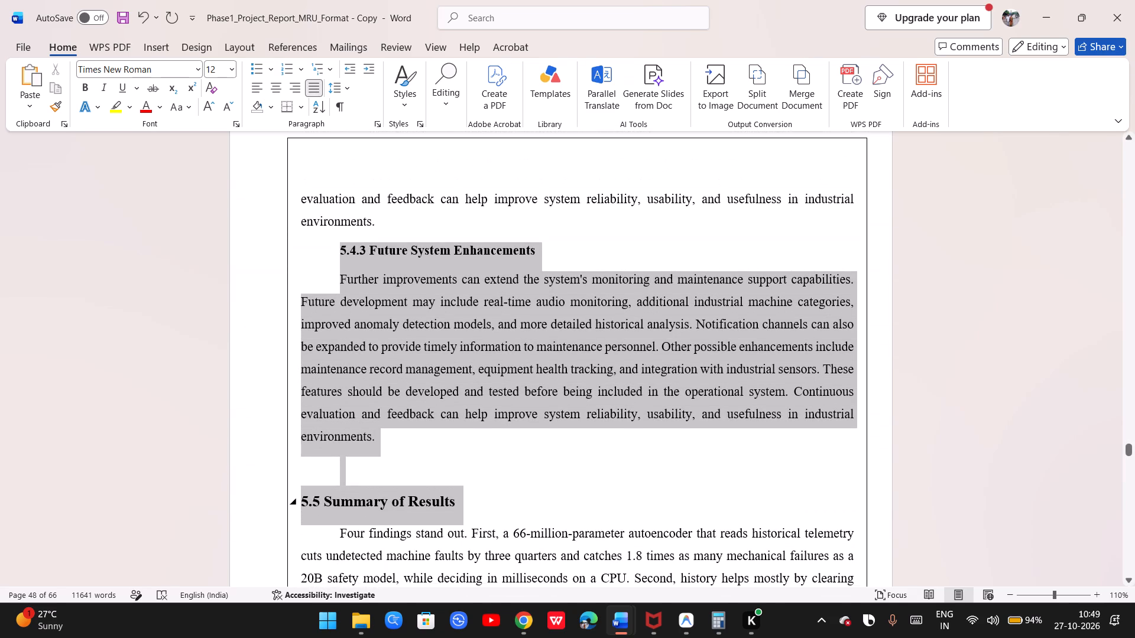
drag(496, 497, 475, 476)
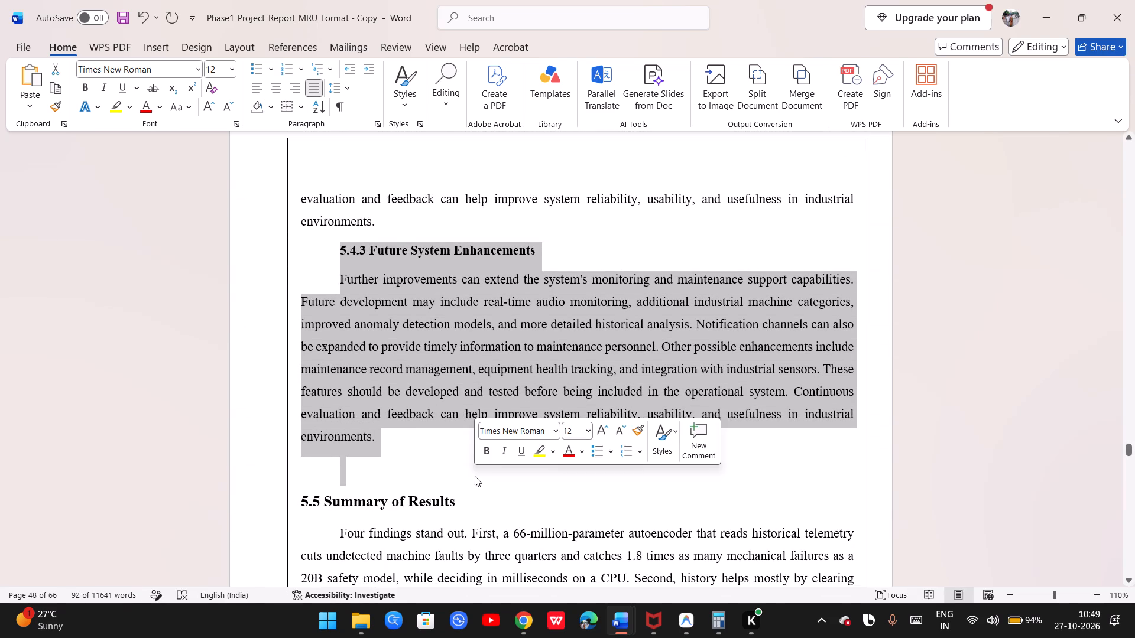
key(BackSpace)
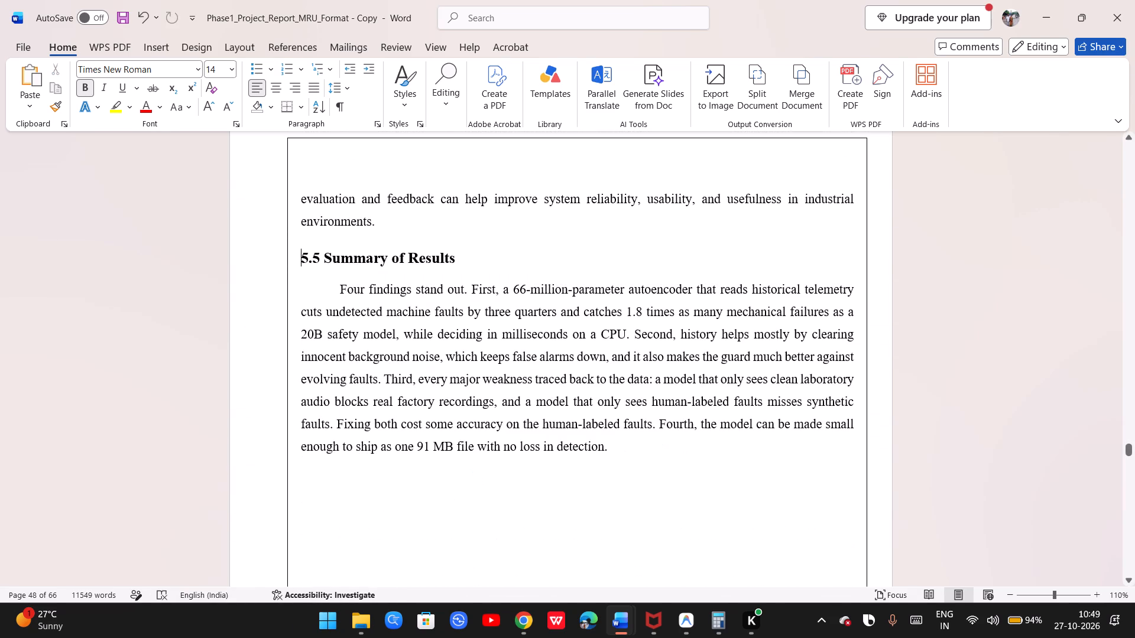
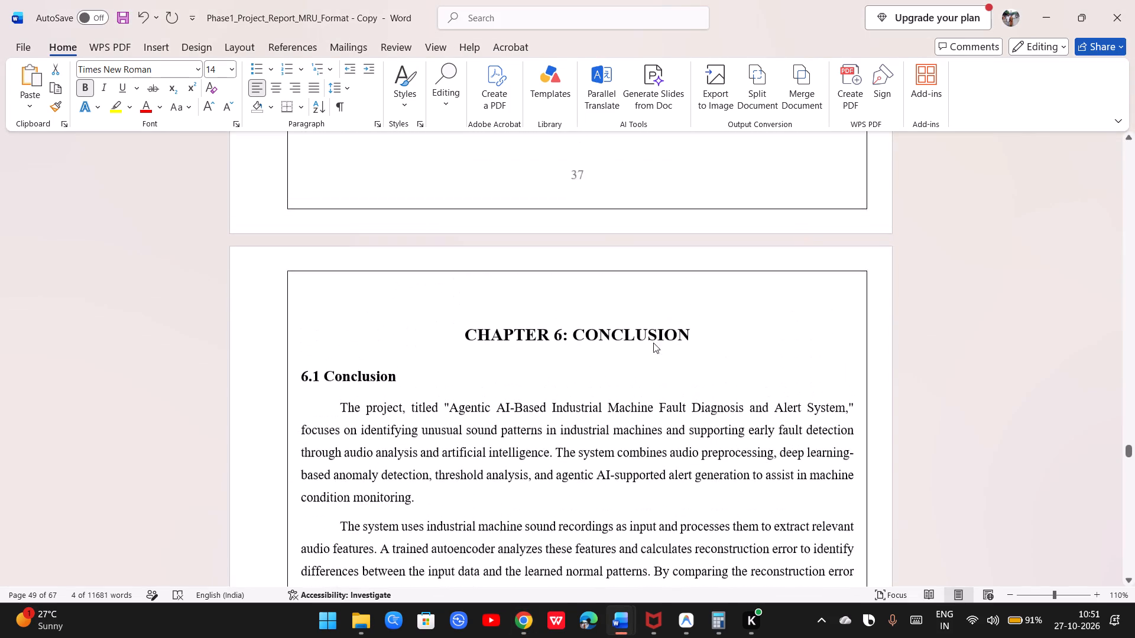
scroll(653, 343, up, 20)
scroll(653, 343, up, 20)
scroll(653, 343, up, 7)
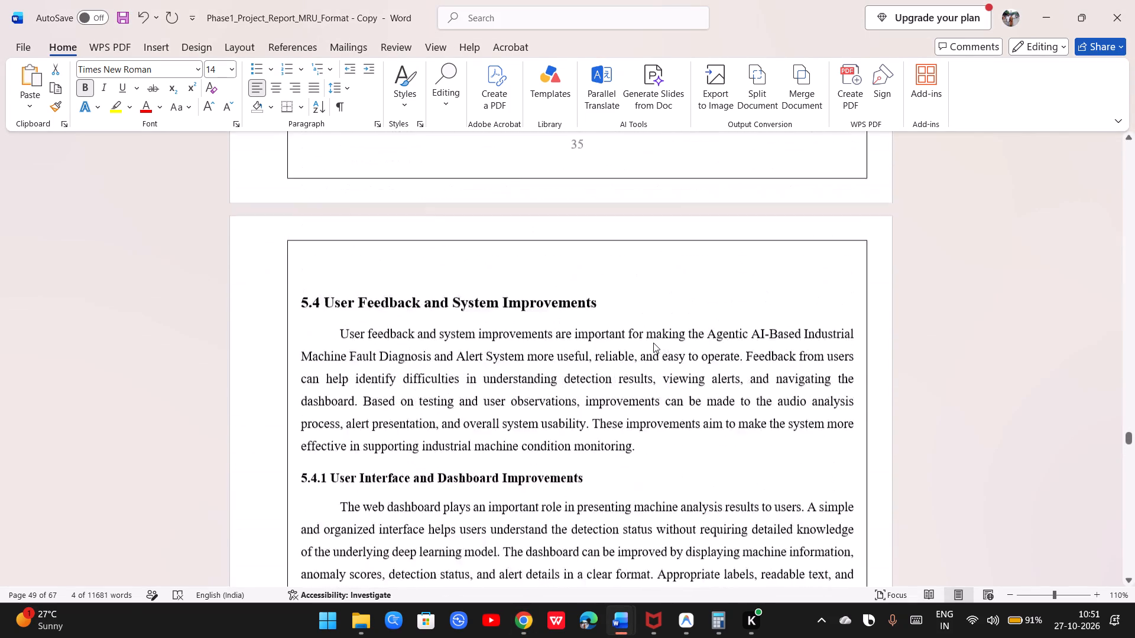
scroll(653, 343, up, 20)
scroll(653, 343, up, 18)
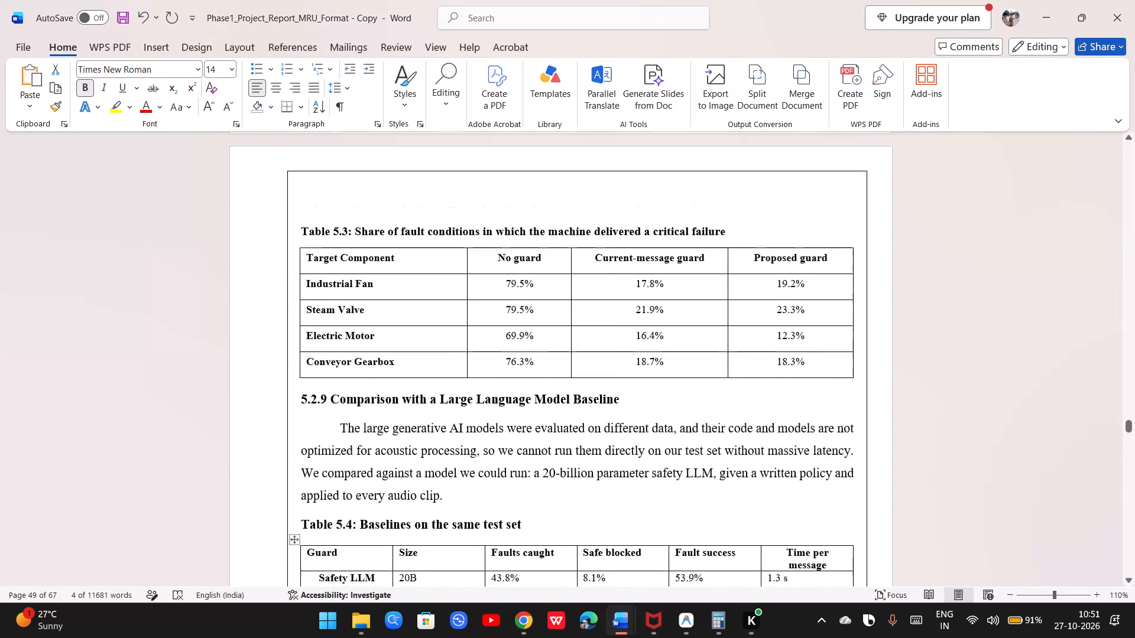
scroll(653, 343, up, 20)
scroll(653, 343, up, 18)
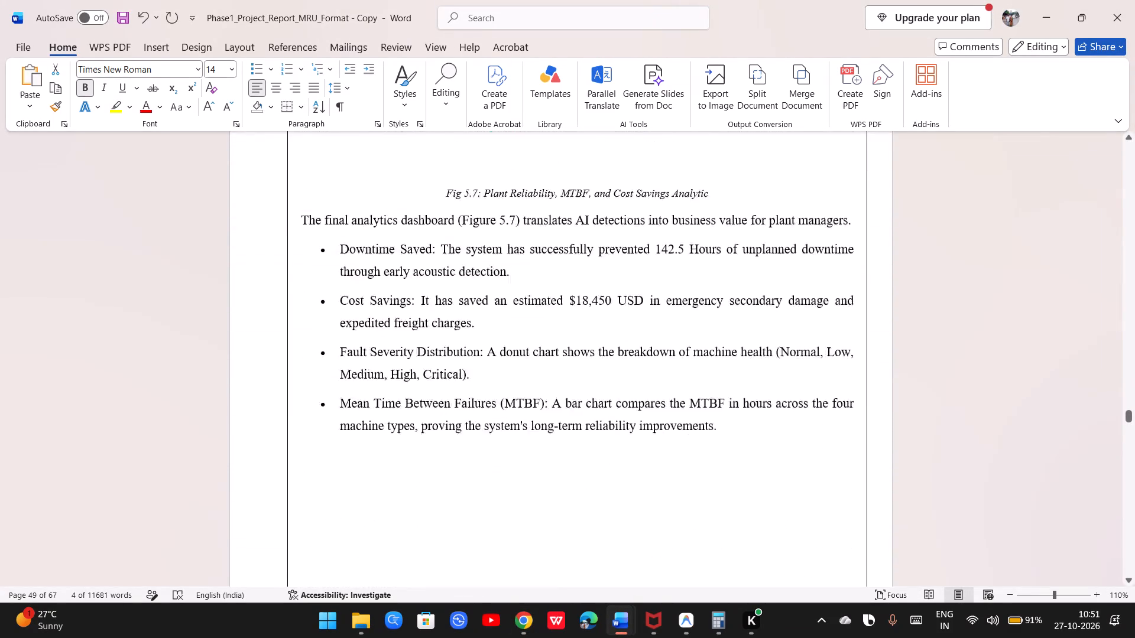
scroll(653, 343, up, 7)
scroll(653, 343, up, 20)
scroll(653, 343, up, 12)
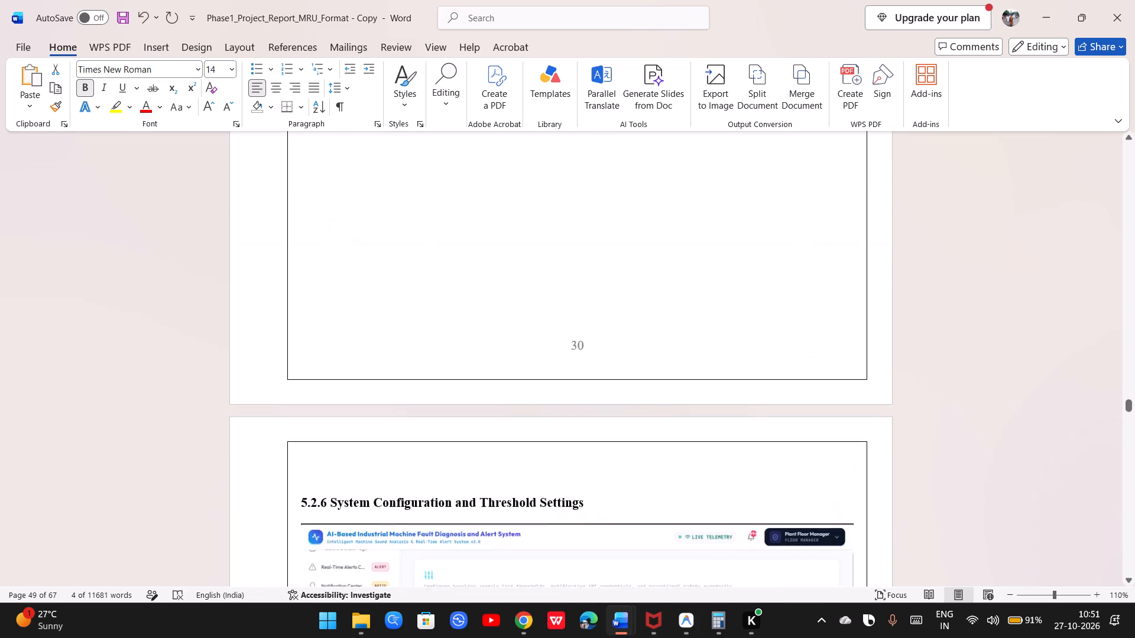
scroll(653, 343, up, 20)
scroll(653, 343, up, 20)
scroll(653, 343, up, 3)
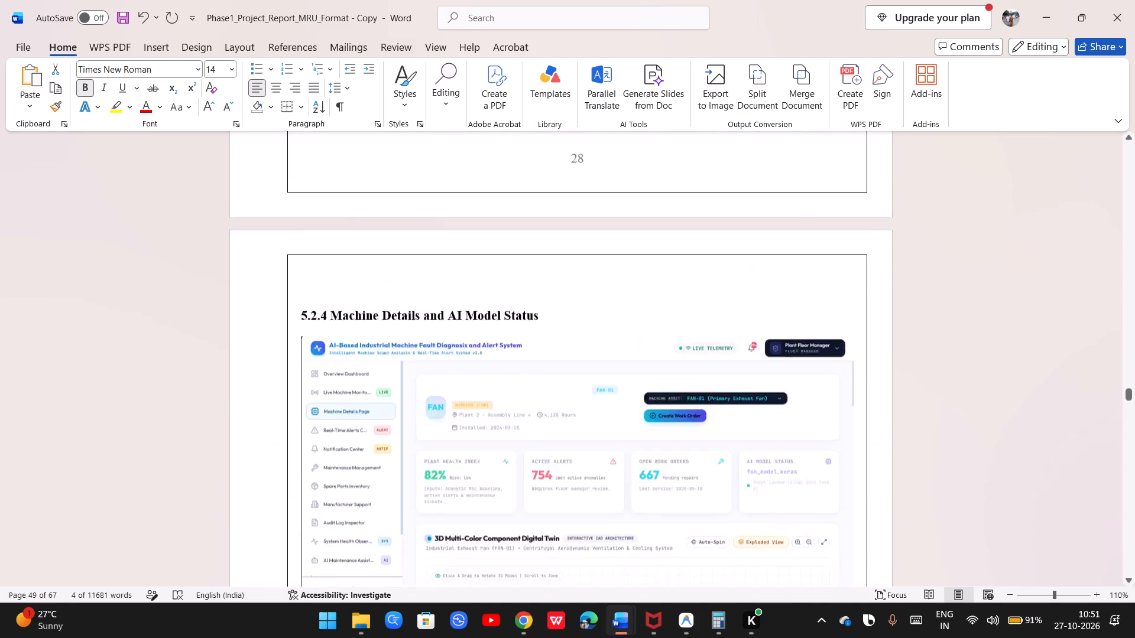
scroll(653, 343, up, 8)
scroll(653, 343, up, 20)
scroll(653, 343, up, 8)
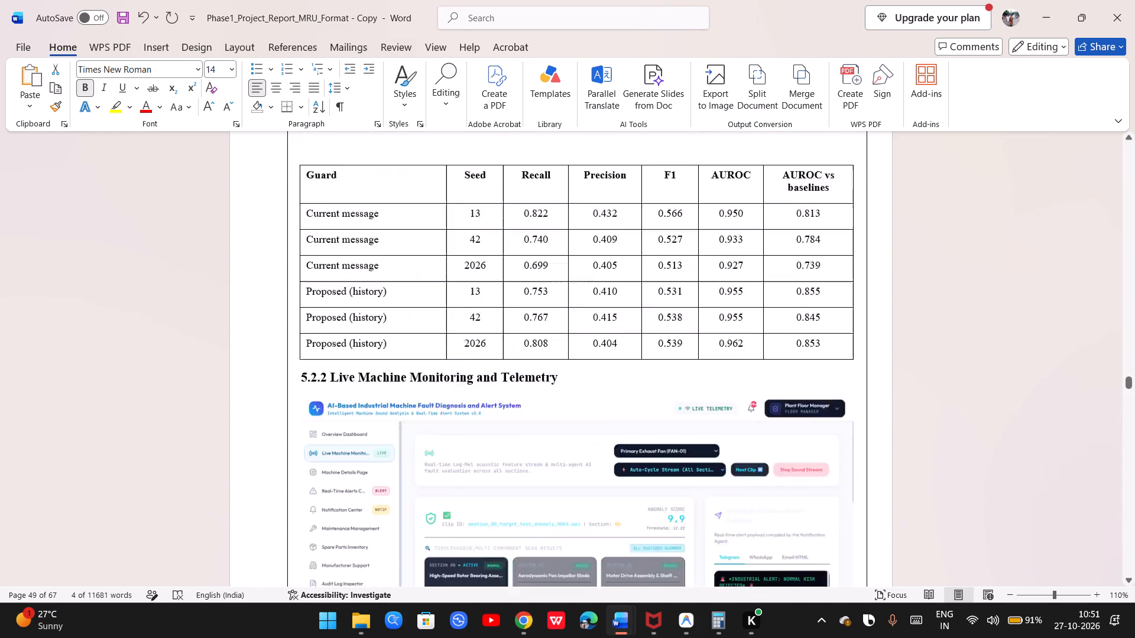
scroll(653, 343, up, 20)
scroll(653, 343, up, 19)
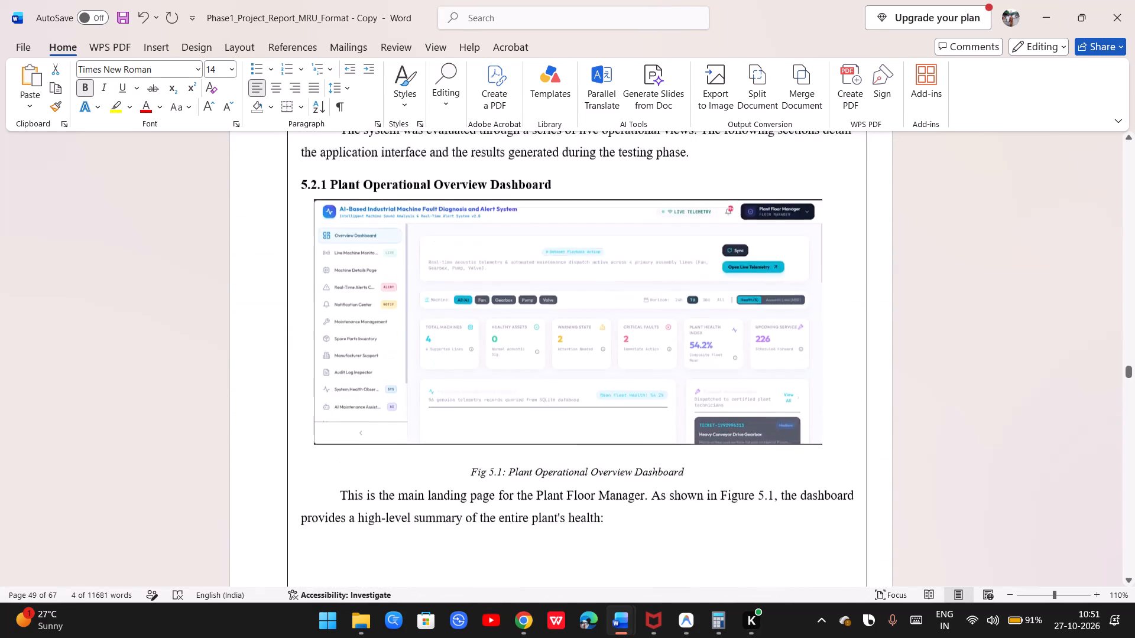
scroll(653, 343, up, 9)
scroll(653, 343, up, 20)
scroll(653, 343, up, 5)
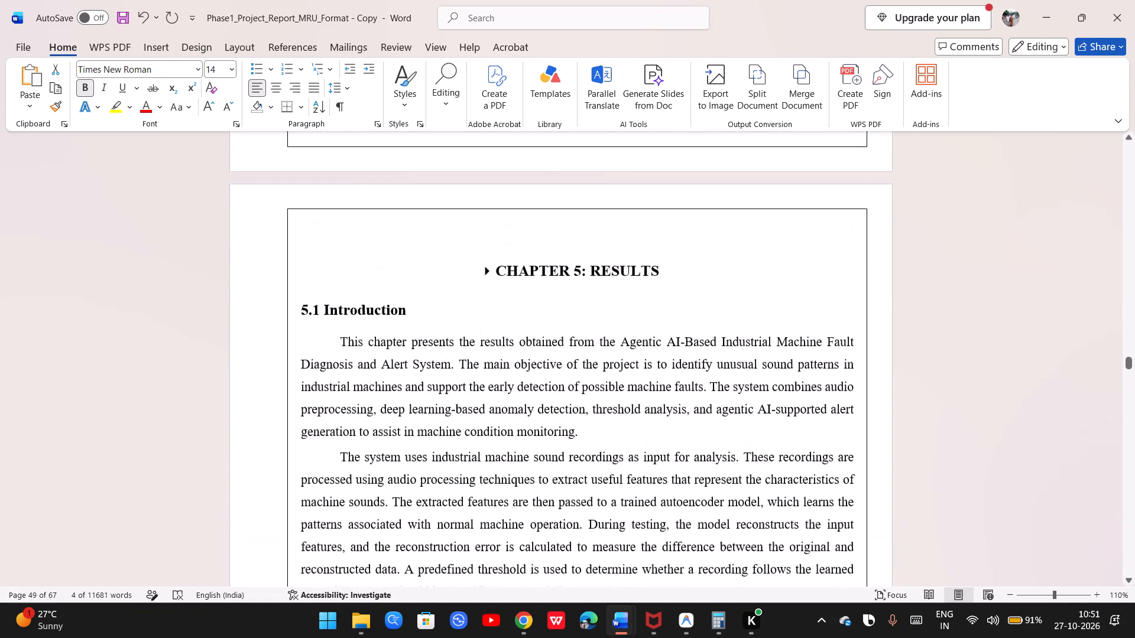
scroll(653, 343, up, 18)
scroll(653, 343, up, 10)
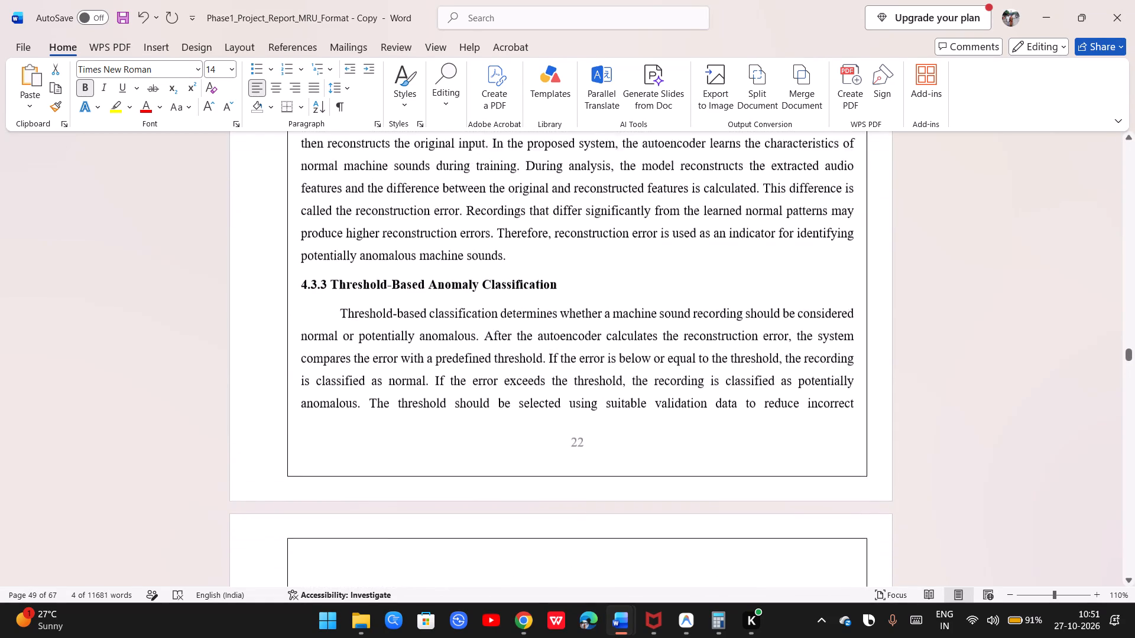
scroll(653, 343, up, 6)
scroll(653, 343, up, 20)
scroll(653, 343, up, 10)
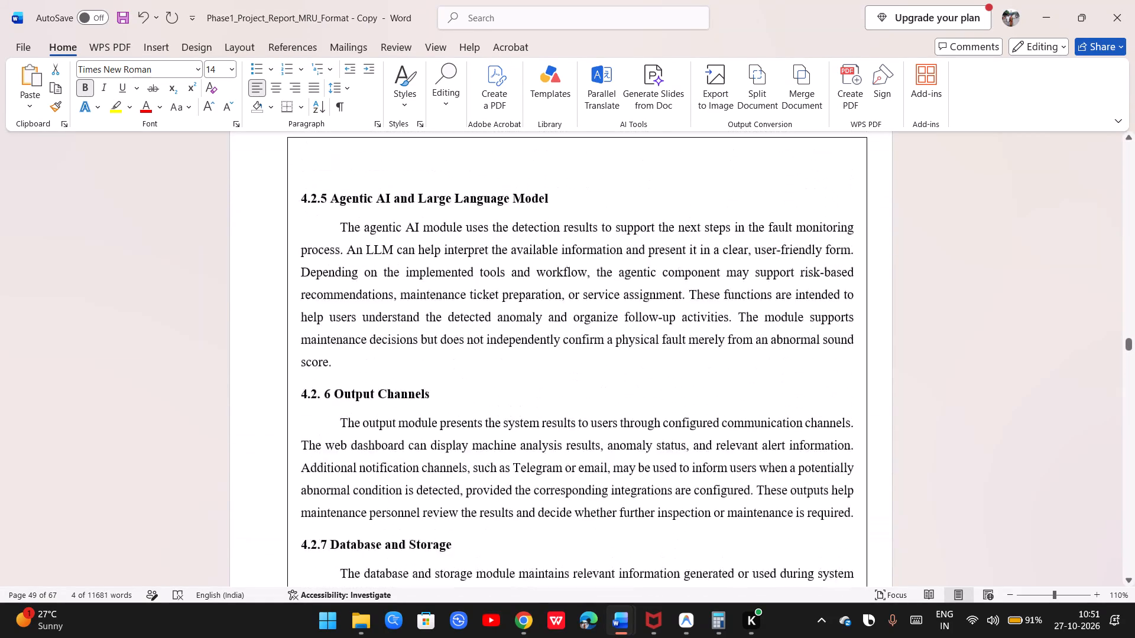
scroll(653, 343, up, 16)
scroll(653, 343, up, 13)
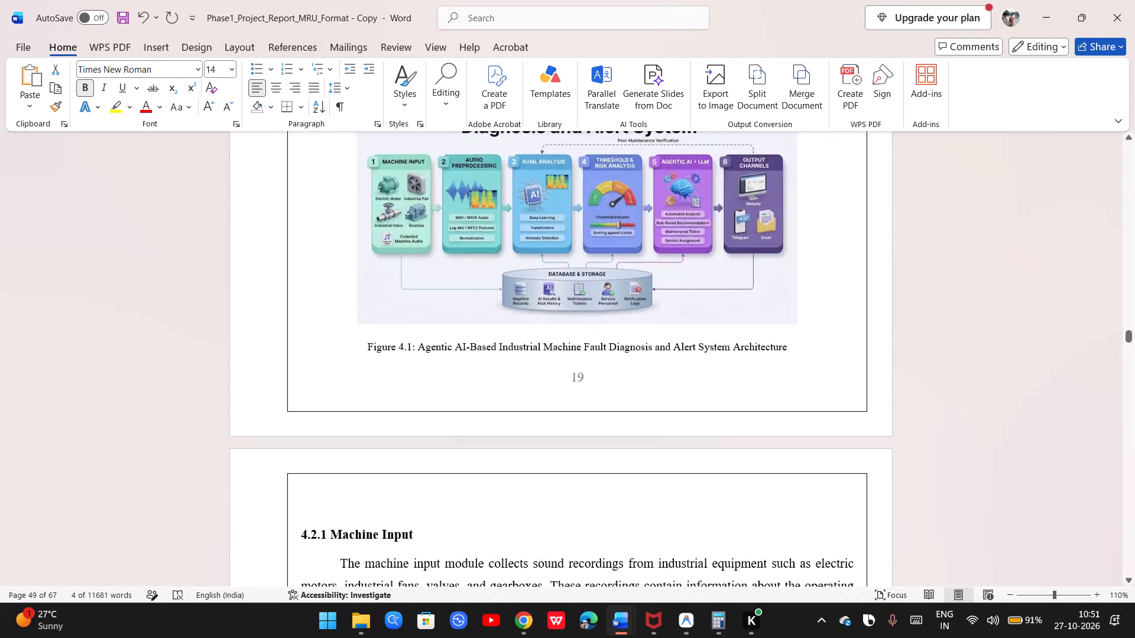
scroll(653, 343, up, 17)
scroll(653, 343, up, 13)
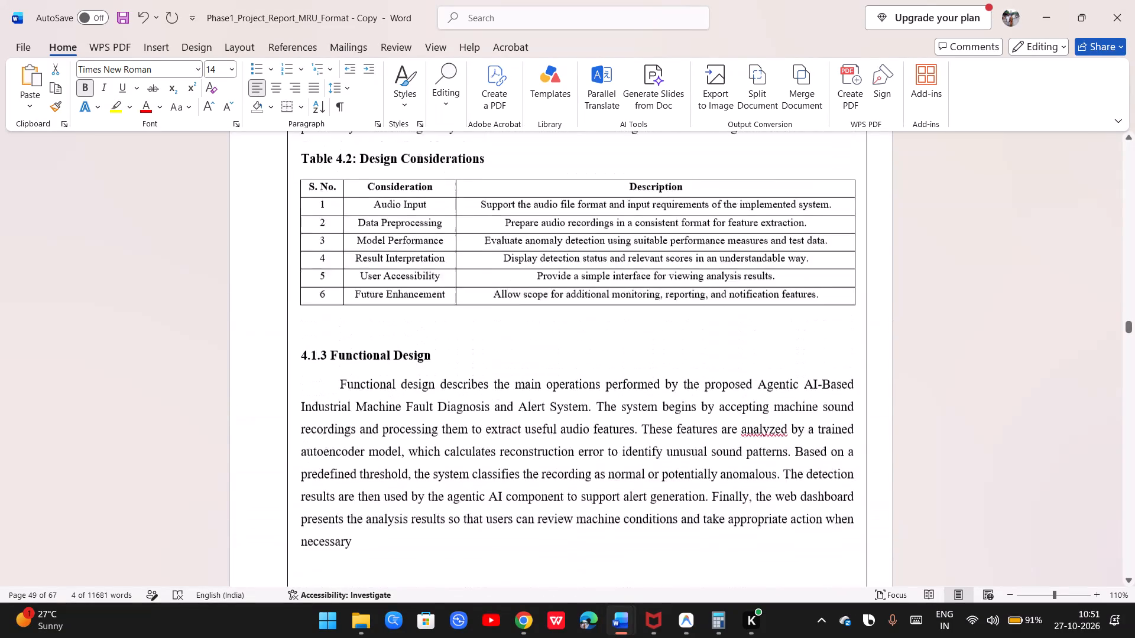
scroll(653, 343, up, 20)
scroll(653, 343, up, 16)
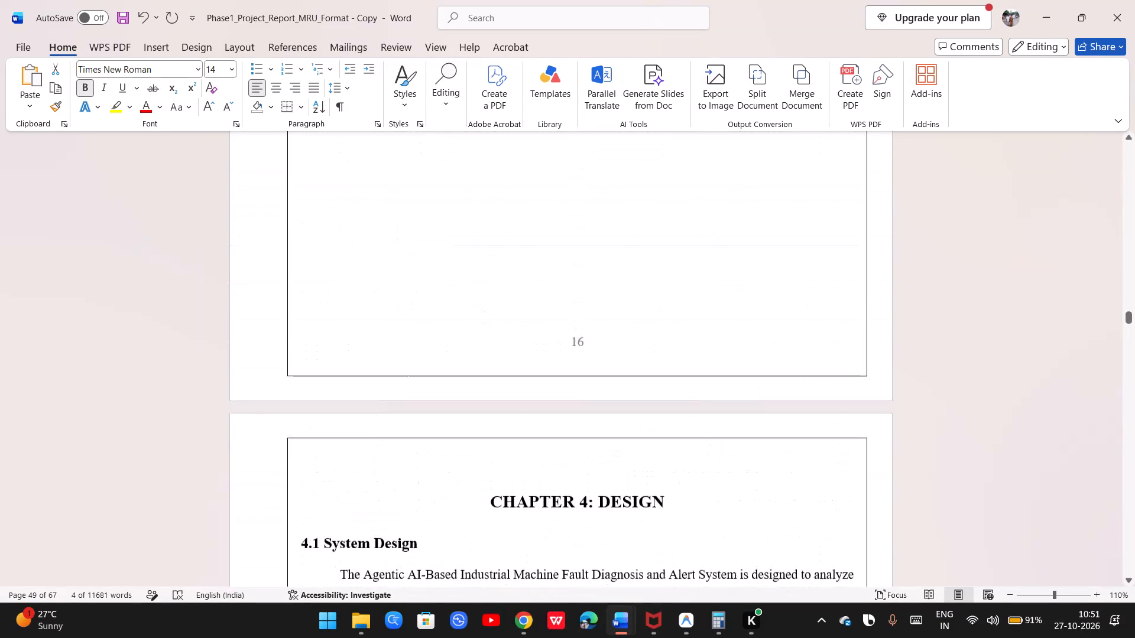
scroll(653, 343, up, 20)
scroll(653, 343, up, 16)
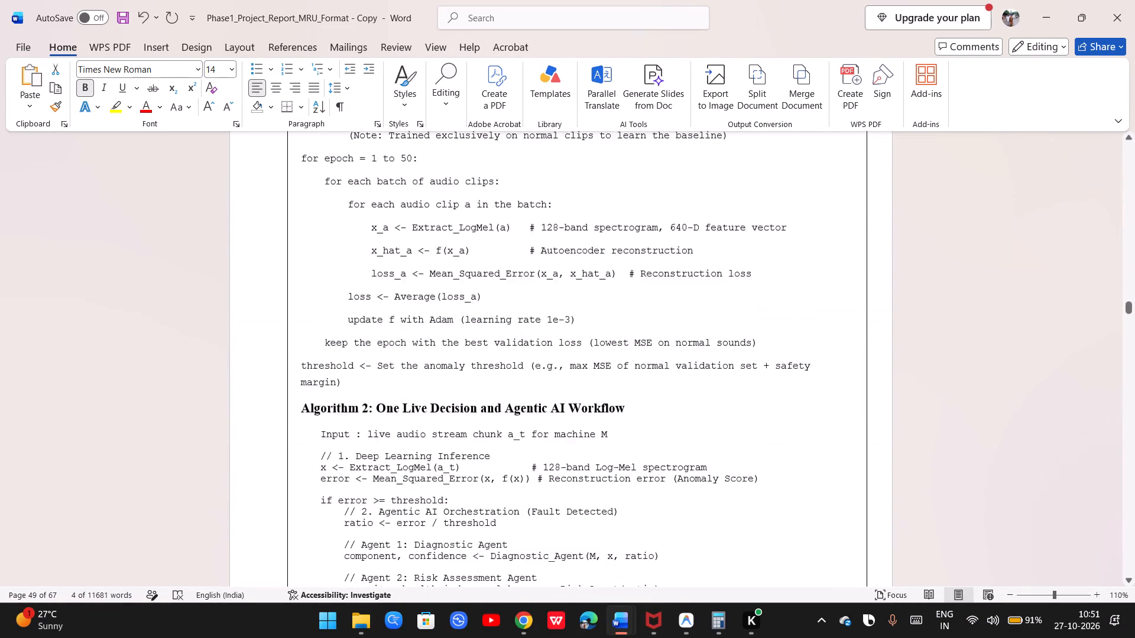
scroll(653, 343, up, 20)
scroll(653, 343, up, 16)
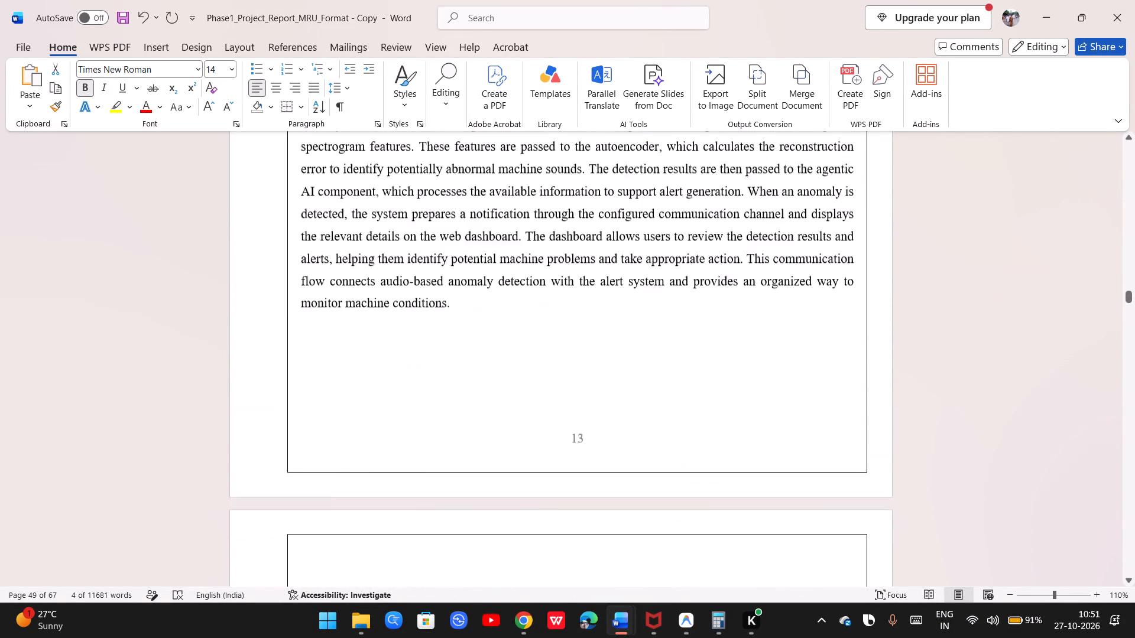
scroll(653, 343, up, 12)
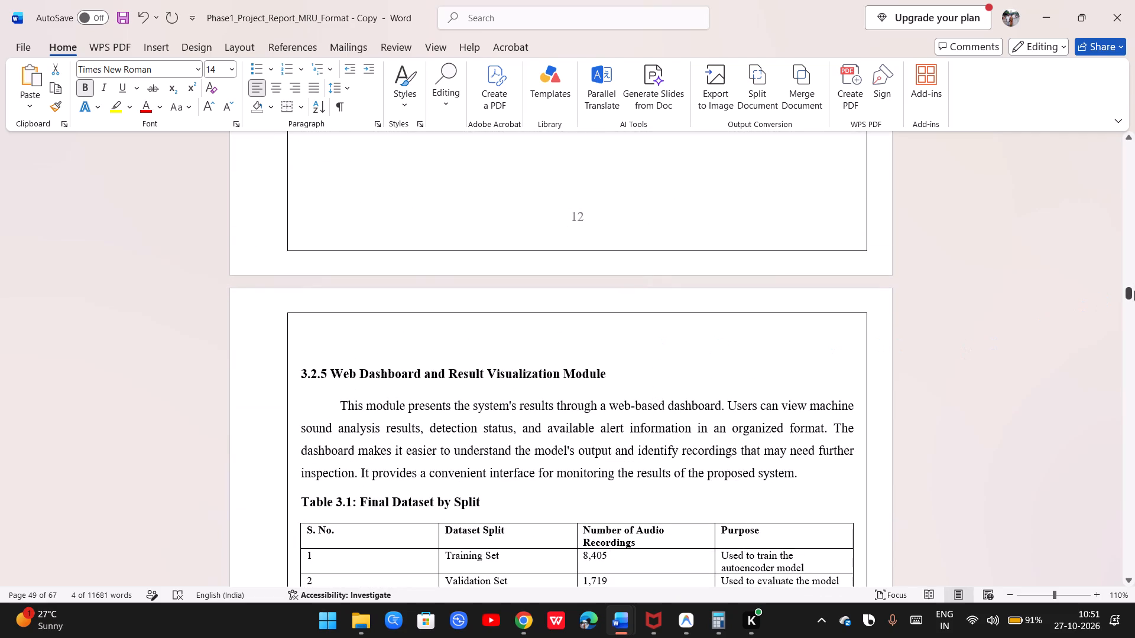
drag(1133, 295, 1134, 369)
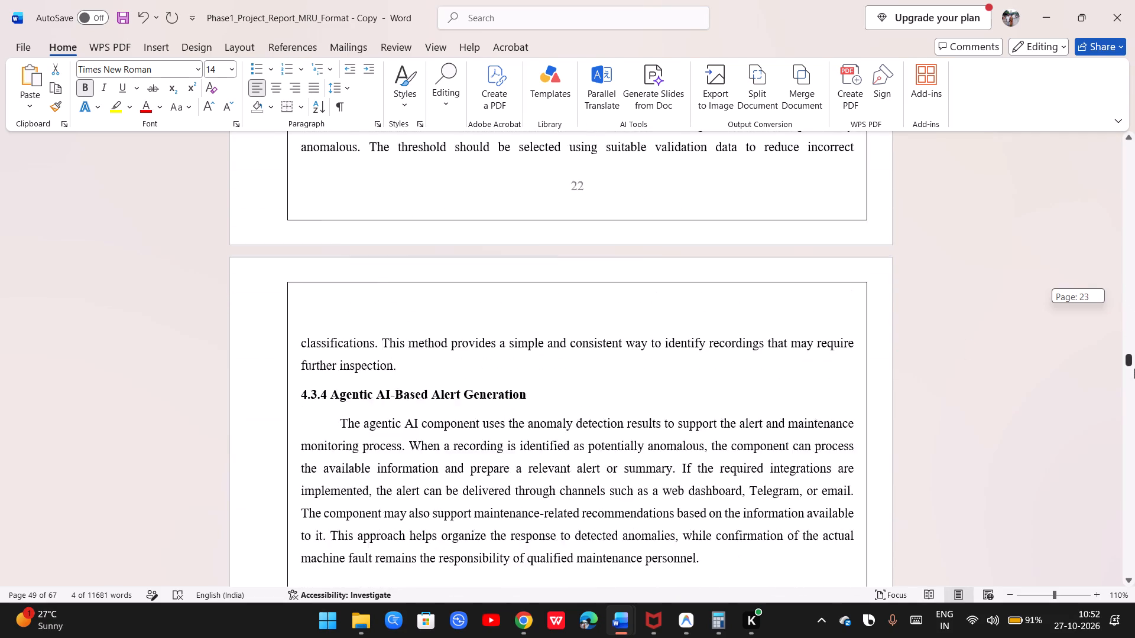
drag(1134, 369, 1134, 391)
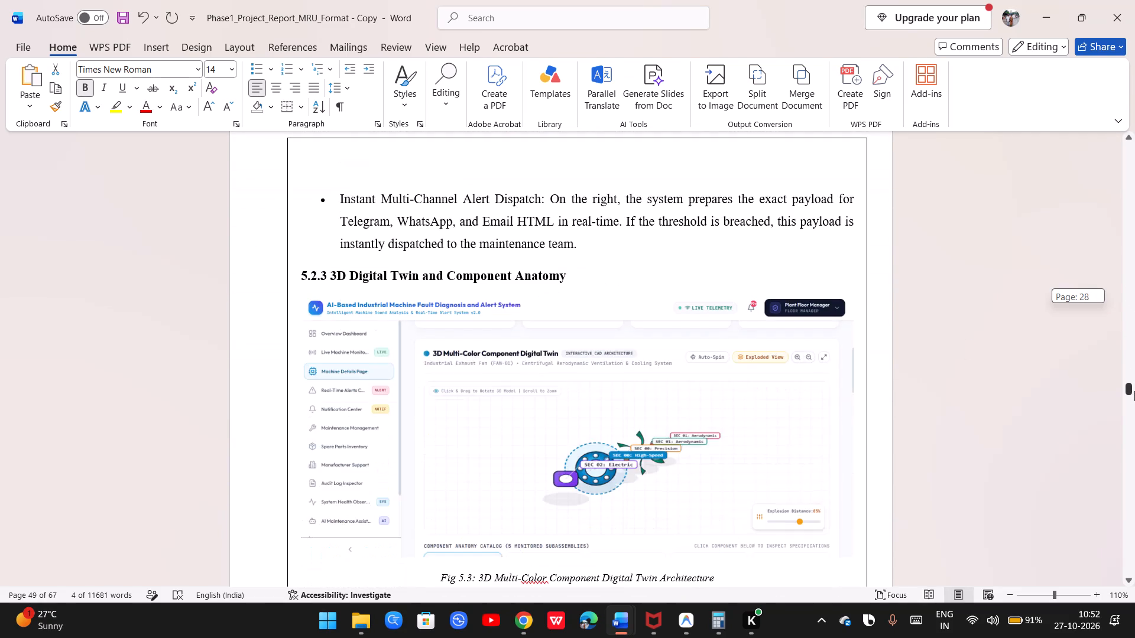
drag(1134, 391, 1134, 392)
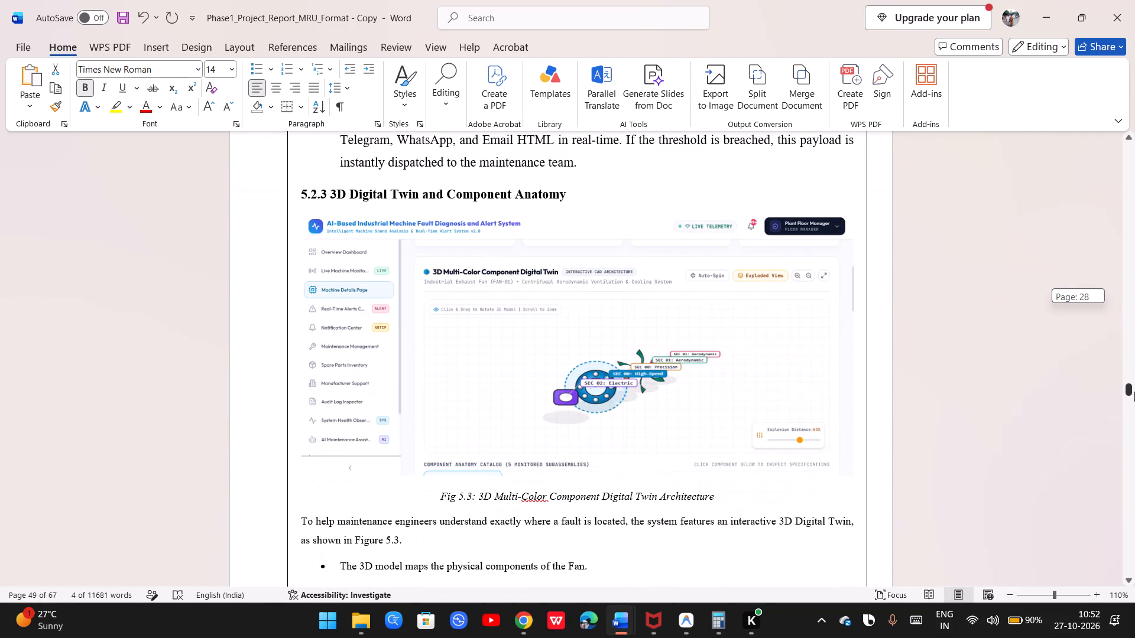
drag(1134, 392, 1134, 402)
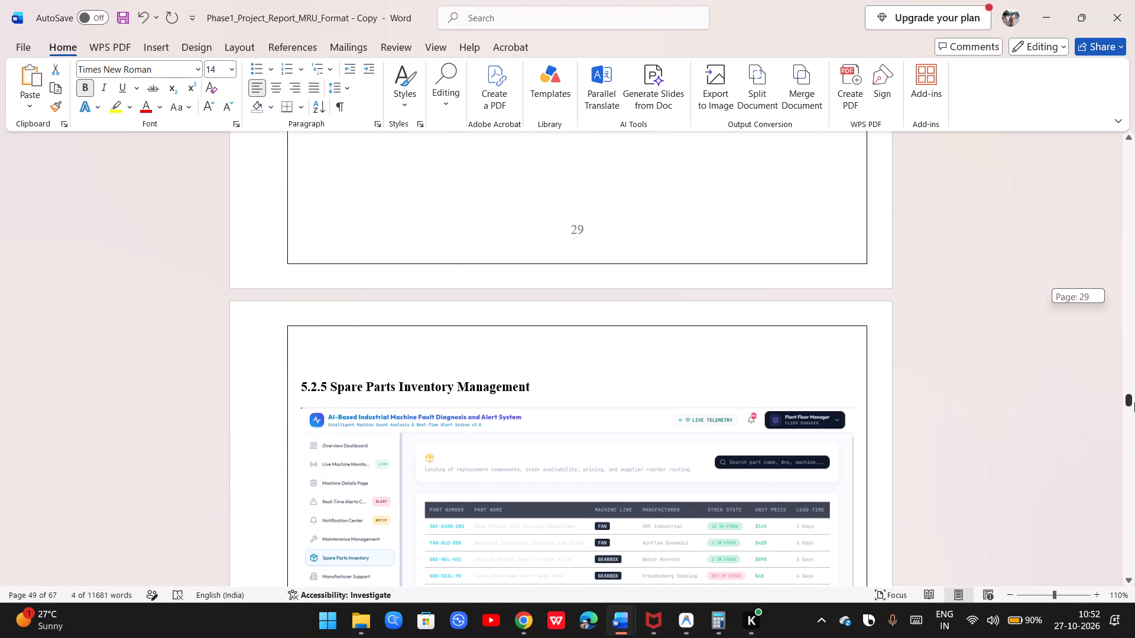
drag(1134, 402, 1134, 405)
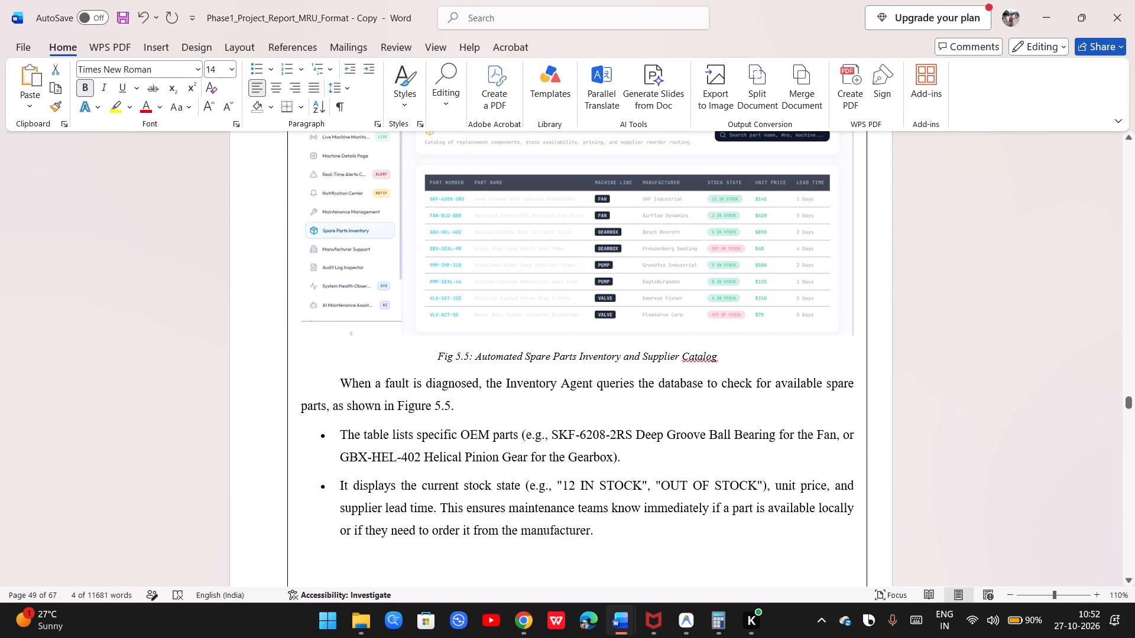
Delete the whole section 5.2.5 Spare Parts Inventory Management, including its heading, Fig 5.5 image, caption, paragraph and both bullets.
scroll(650, 546, down, 2)
drag(634, 499, 427, 294)
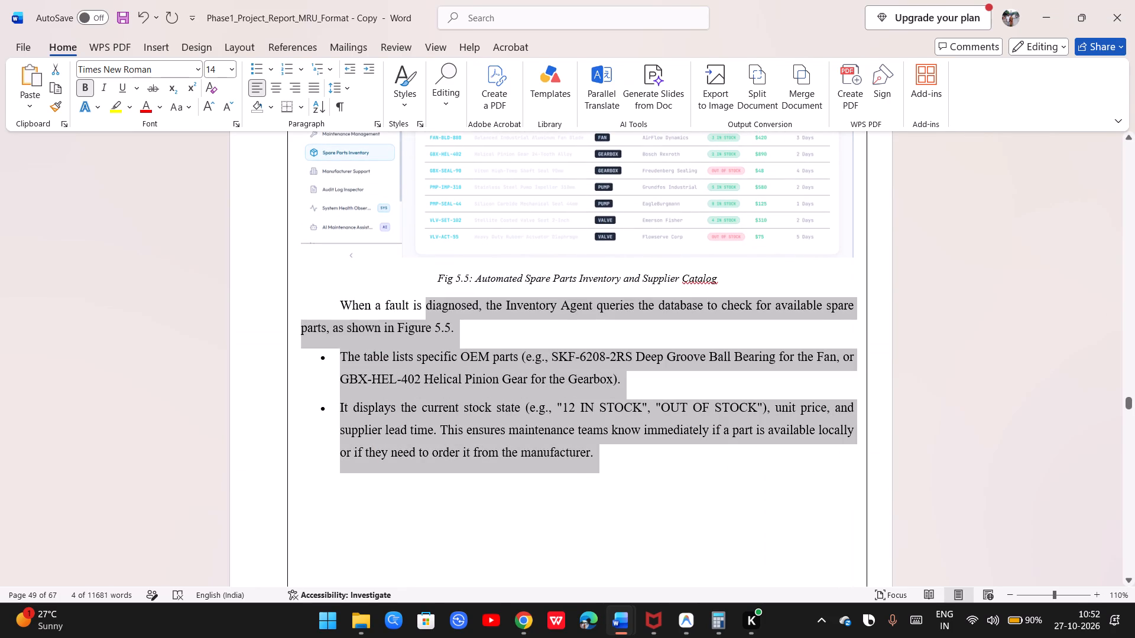
drag(427, 294, 333, 168)
scroll(235, 266, up, 5)
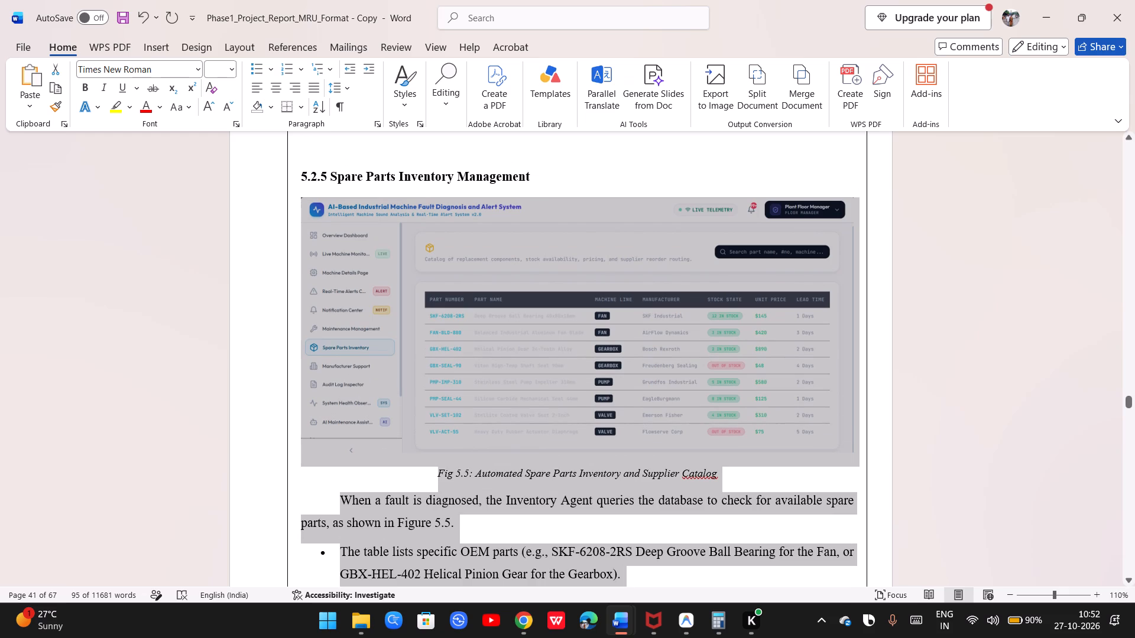
click(541, 383)
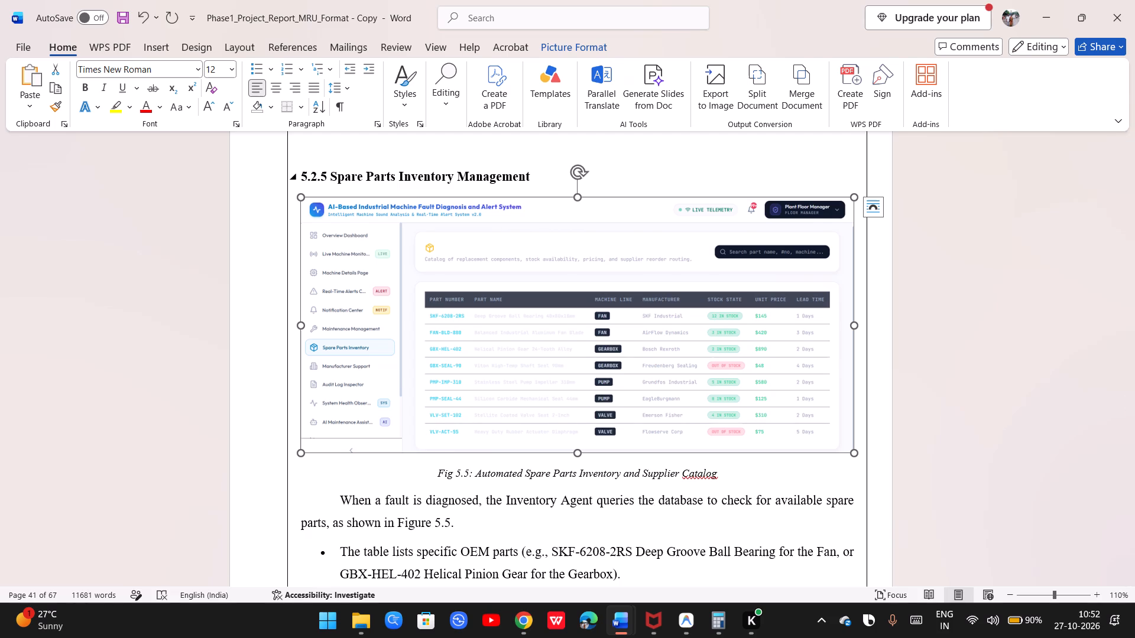
drag(303, 176, 557, 620)
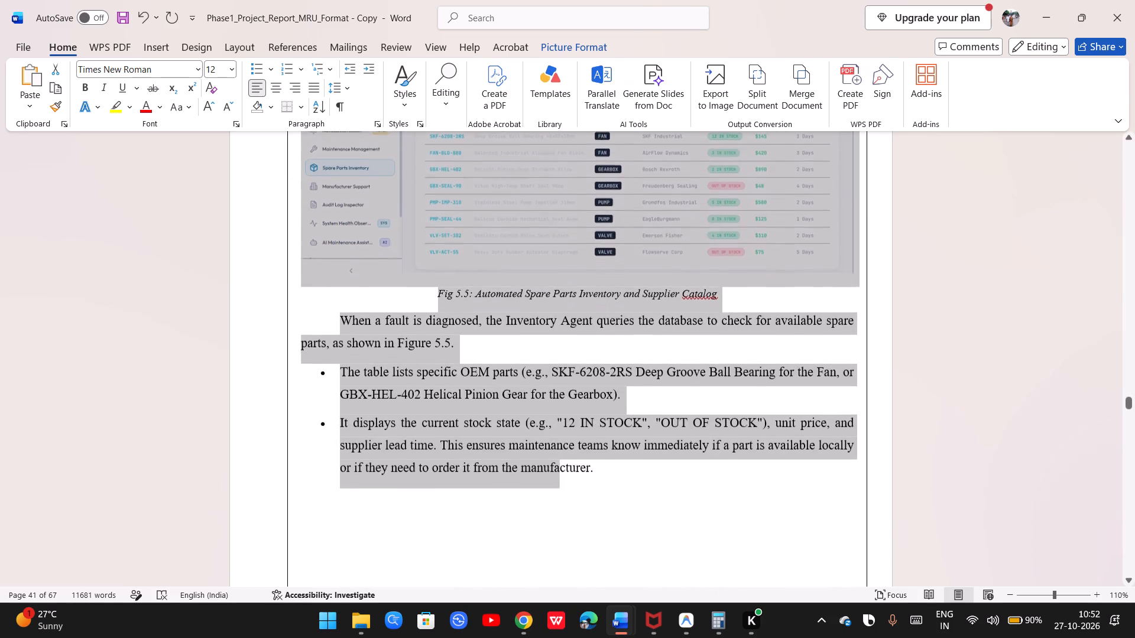
drag(557, 620, 601, 403)
key(BackSpace)
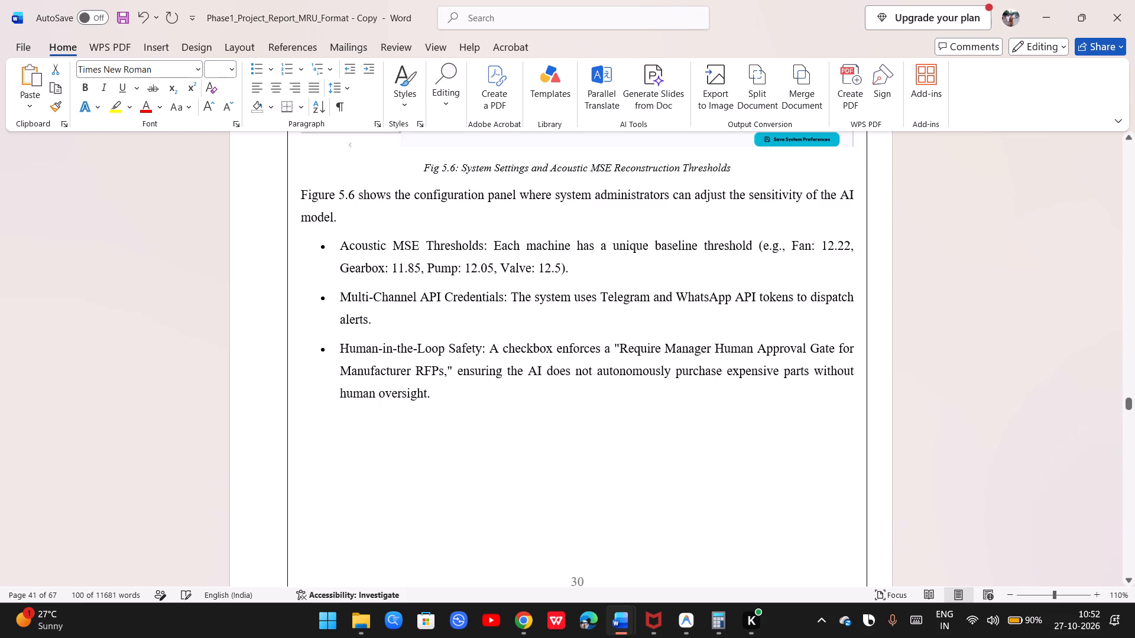
Renumber the "System Configuration and Threshold Settings" heading as 5.2.5 and go back to section 5.2.4.
scroll(597, 401, up, 5)
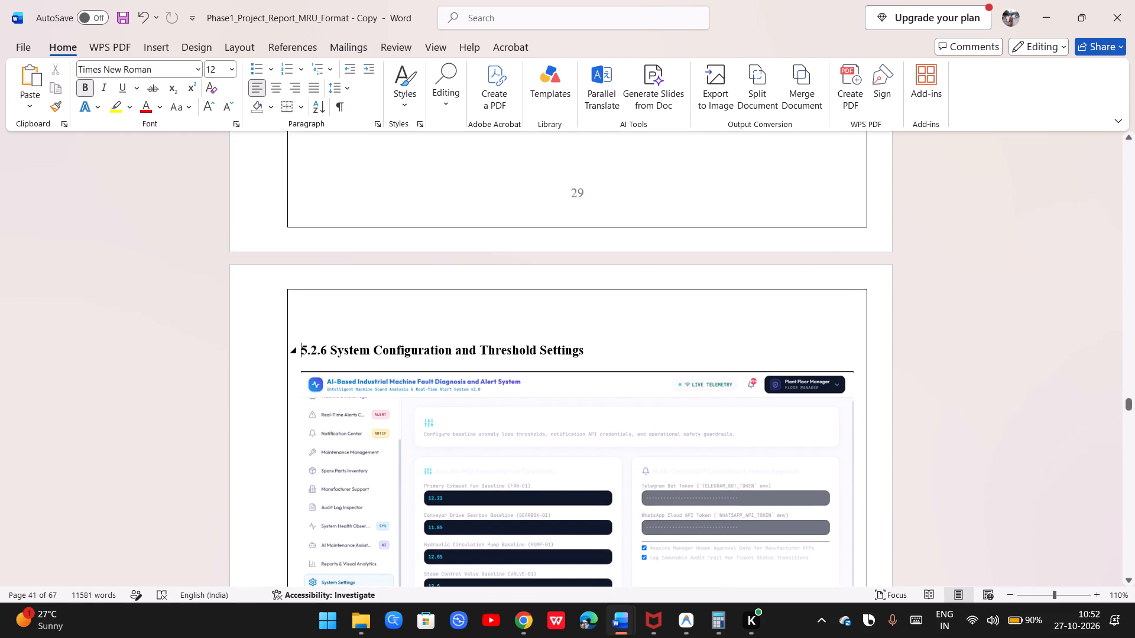
click(327, 354)
key(BackSpace)
key(5)
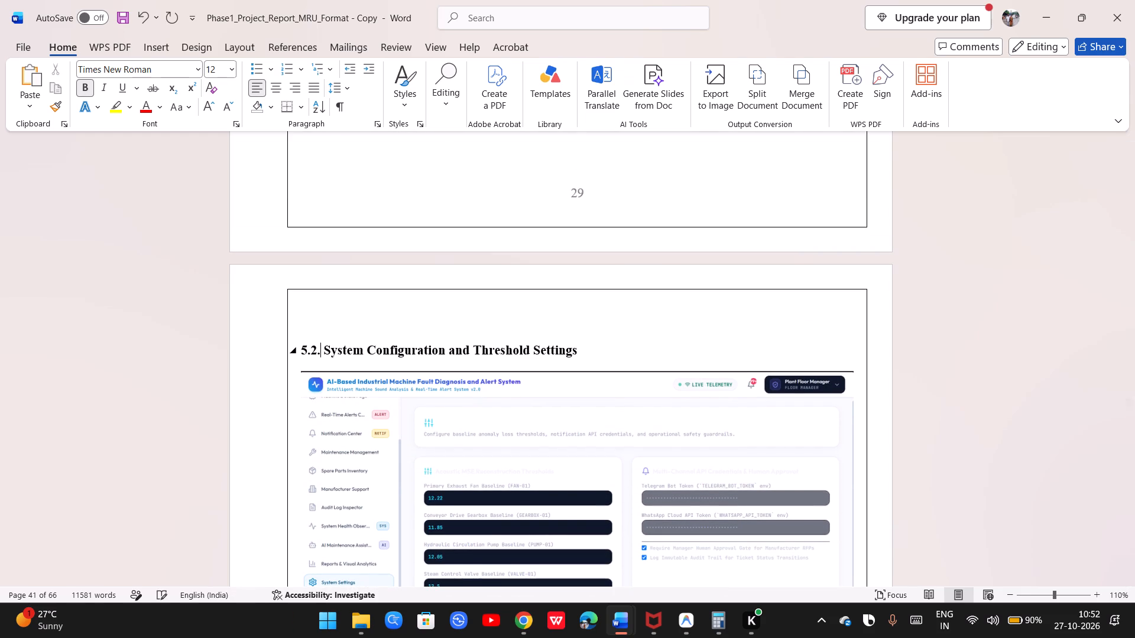
scroll(327, 354, up, 19)
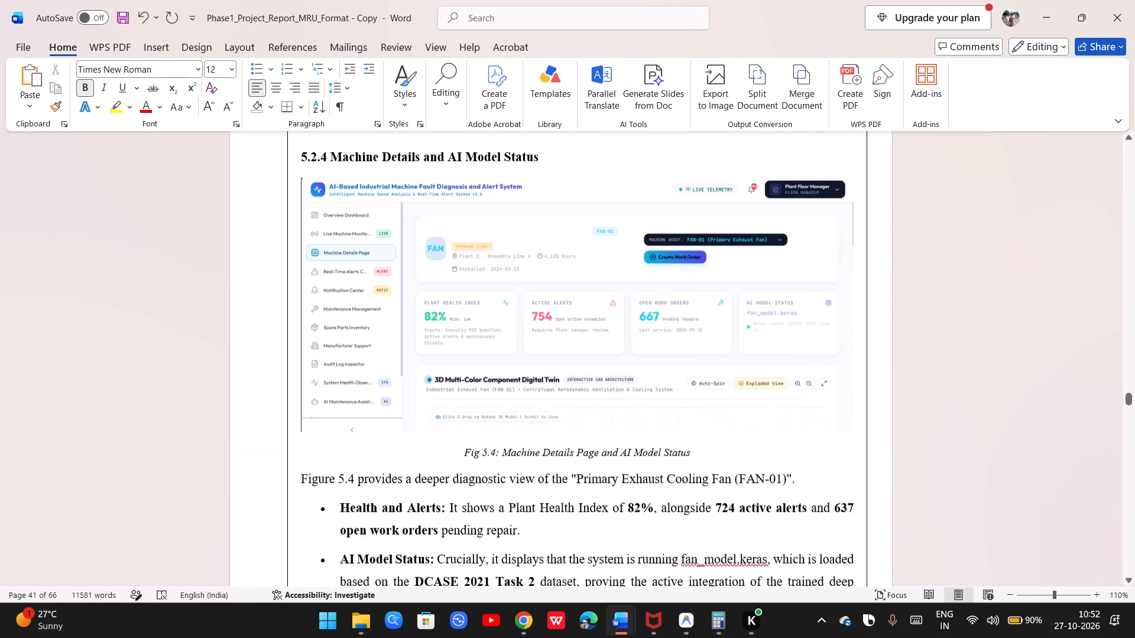
In section 5.2.5, change the figure reference in the paragraph below the System Settings image to Figure 5.5.
scroll(327, 354, up, 4)
scroll(327, 354, down, 13)
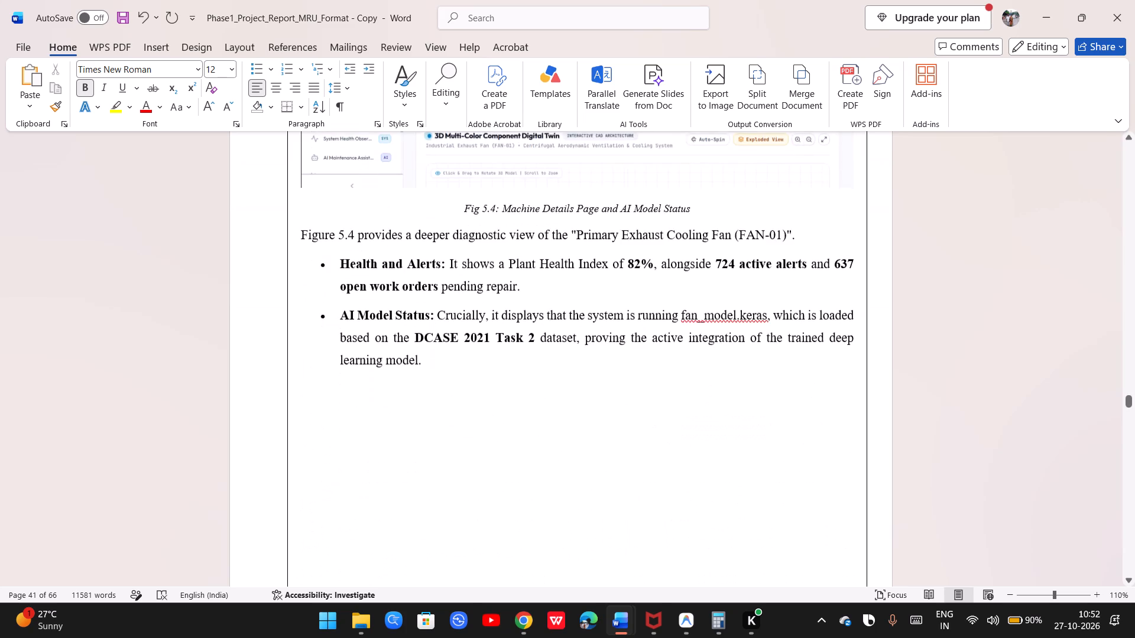
scroll(341, 352, down, 15)
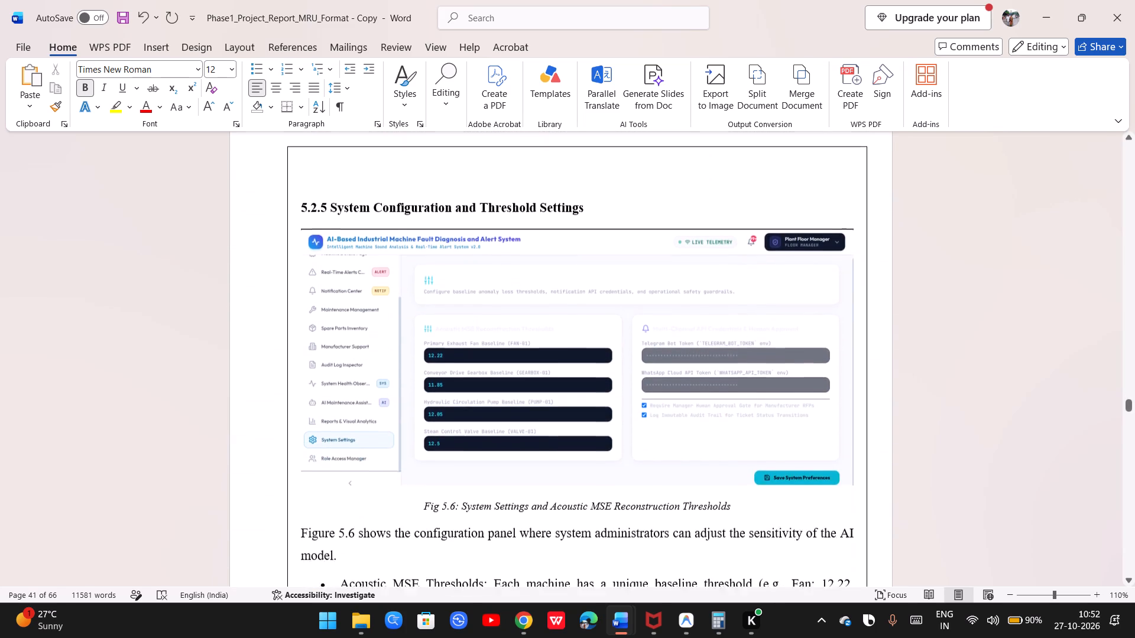
scroll(351, 365, down, 10)
scroll(351, 366, up, 5)
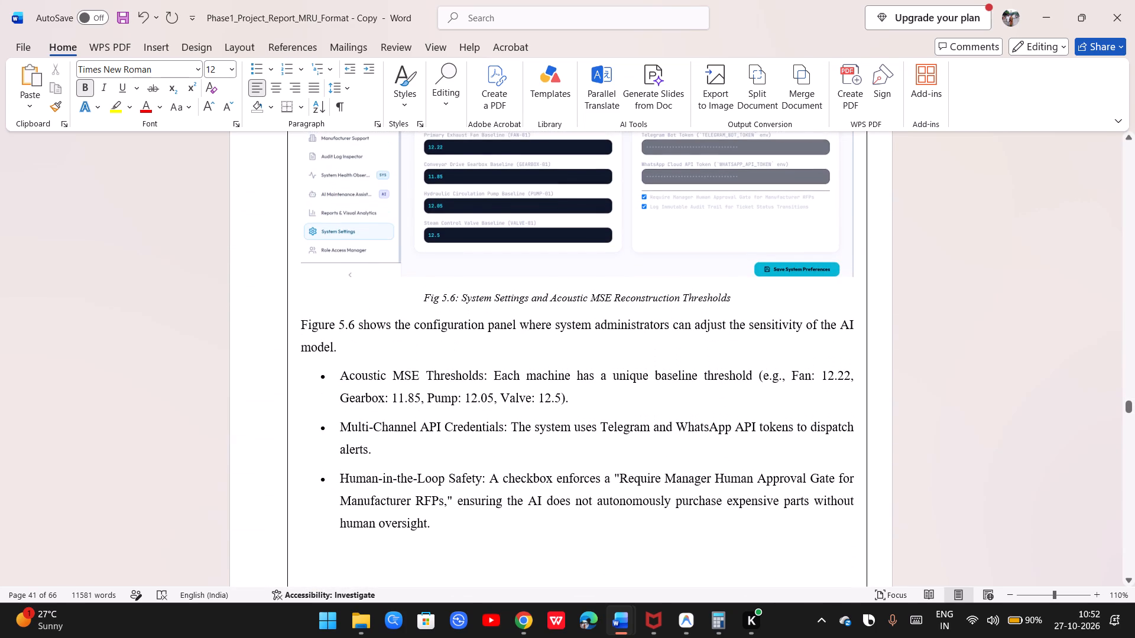
click(352, 329)
key(BackSpace)
key(8)
key(BackSpace)
key(5)
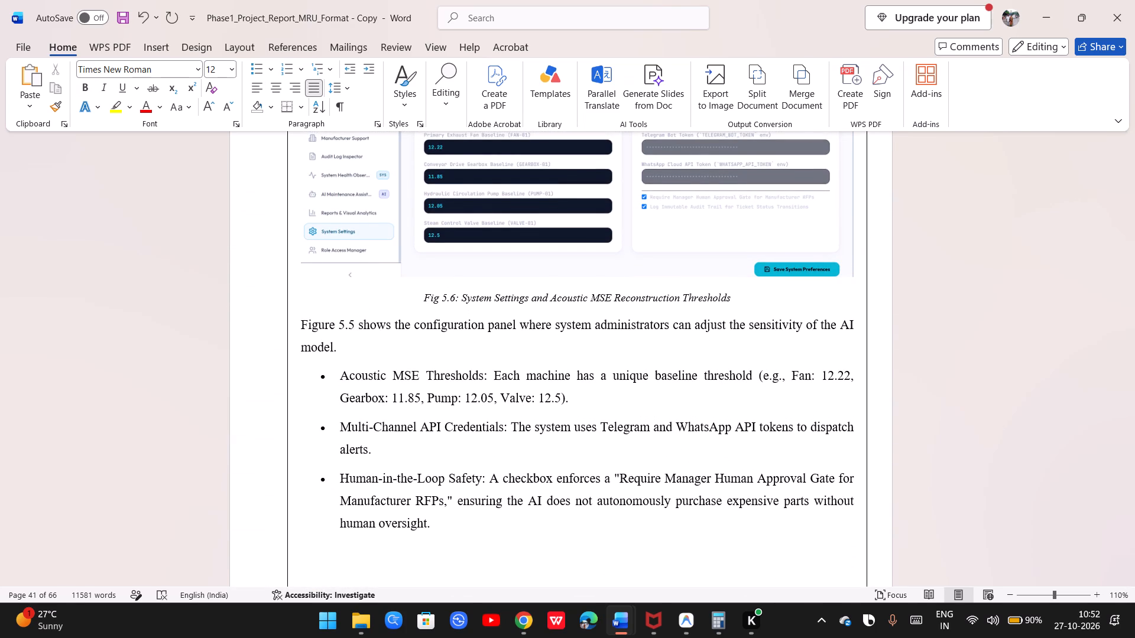
Renumber the "Plant Reliability and Performance Analytics" heading as 5.2.6.
scroll(352, 329, down, 18)
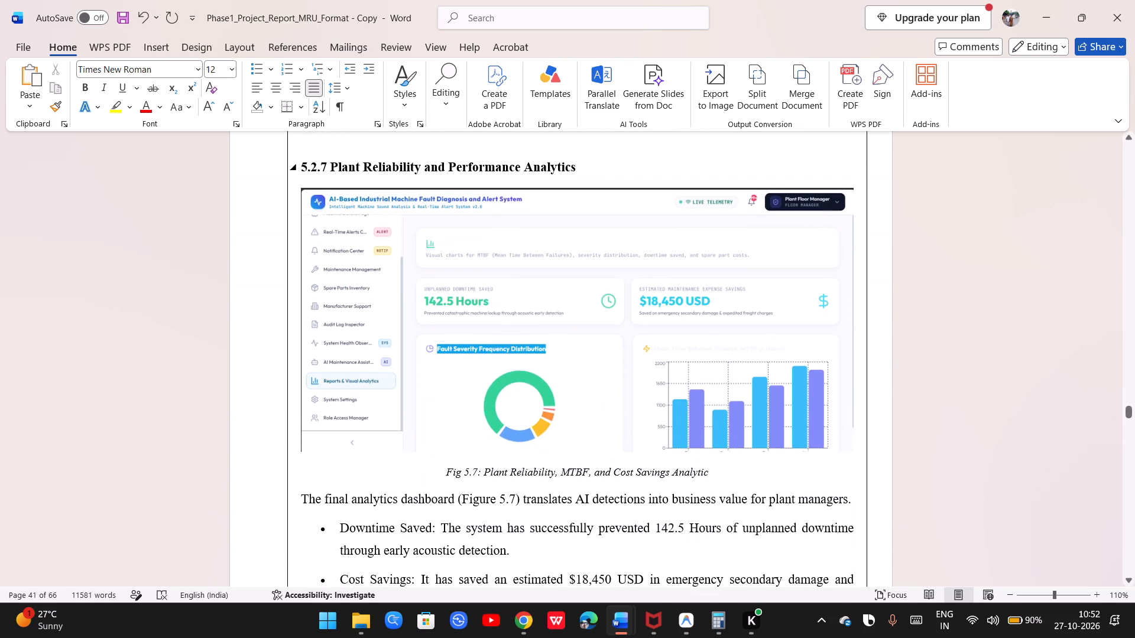
click(325, 169)
key(BackSpace)
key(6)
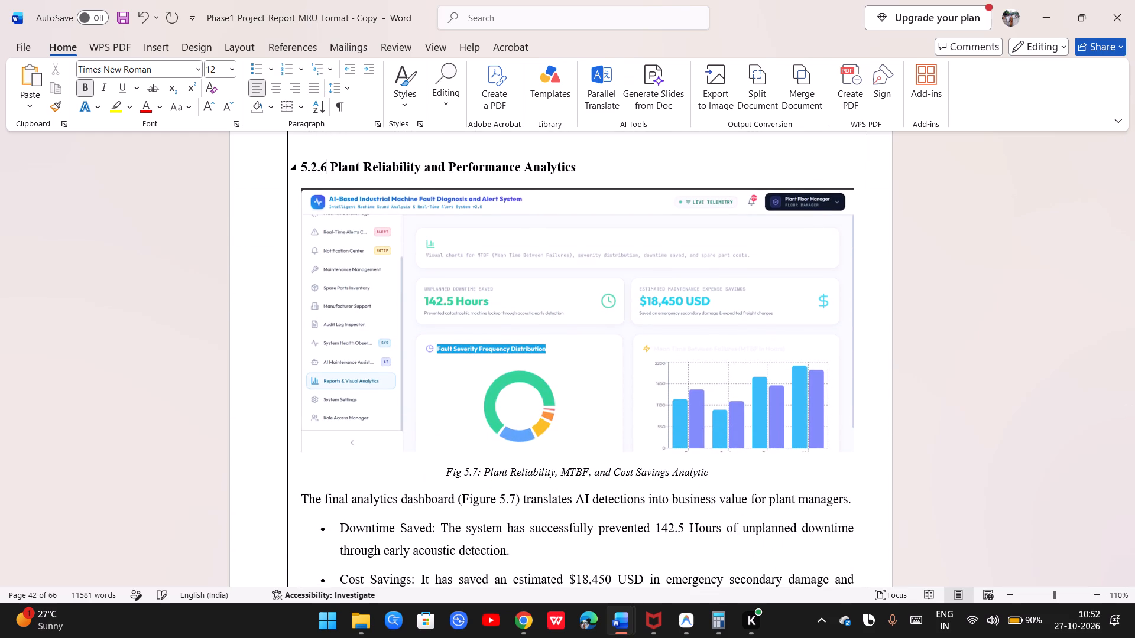
In section 5.2.6, change the figure number to 5.6 in both the analytics dashboard paragraph and the image caption.
scroll(421, 230, down, 3)
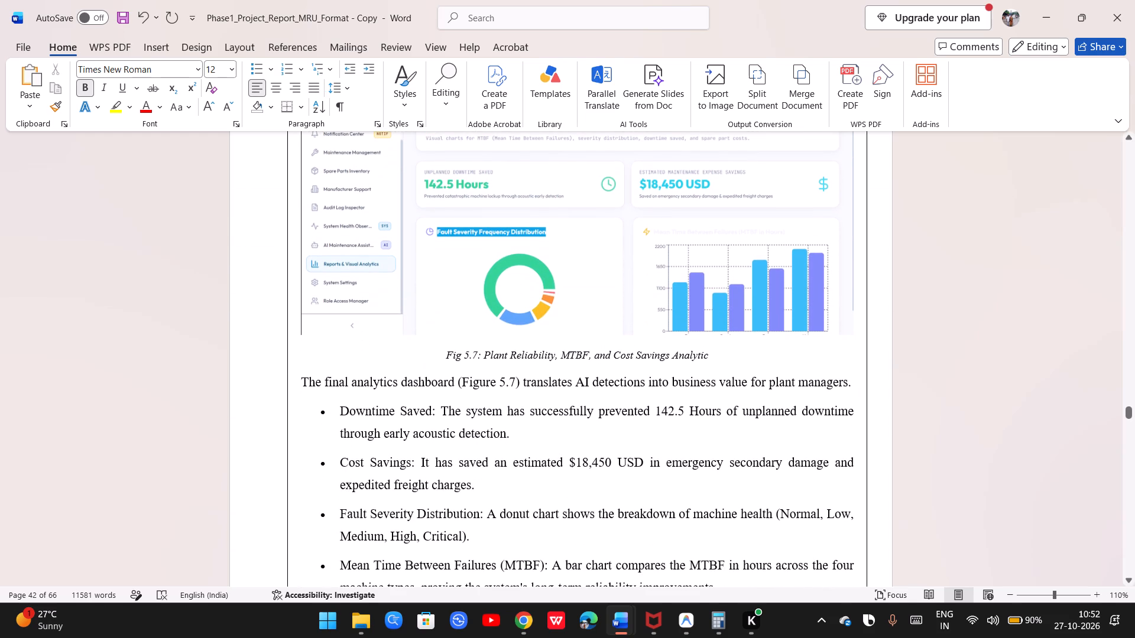
click(515, 382)
key(BackSpace)
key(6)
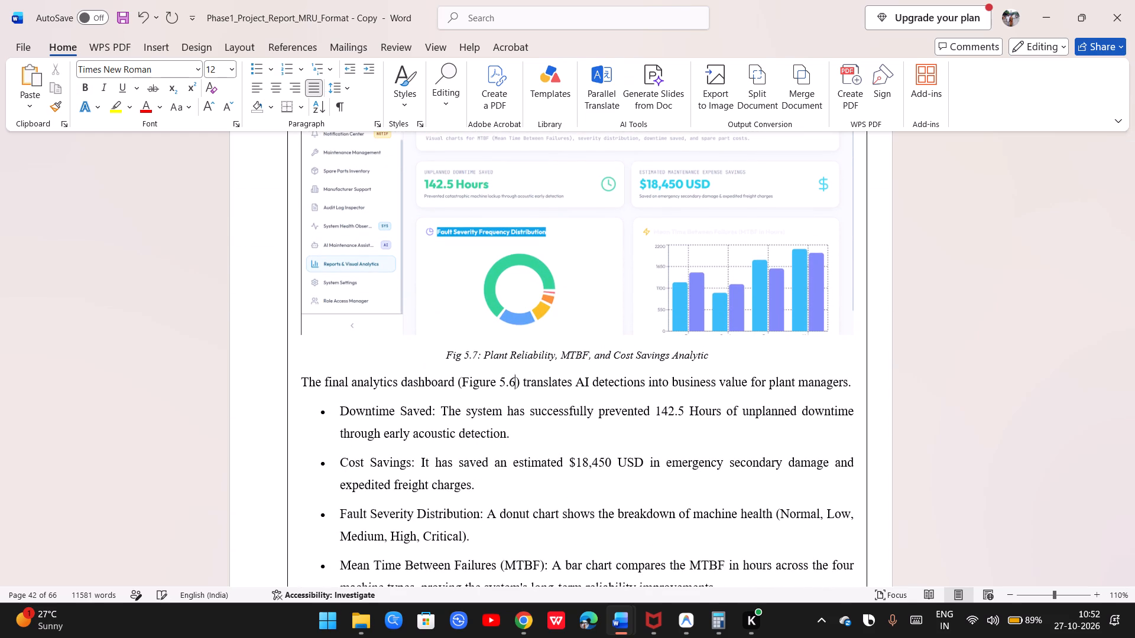
click(482, 357)
key(Left)
key(BackSpace)
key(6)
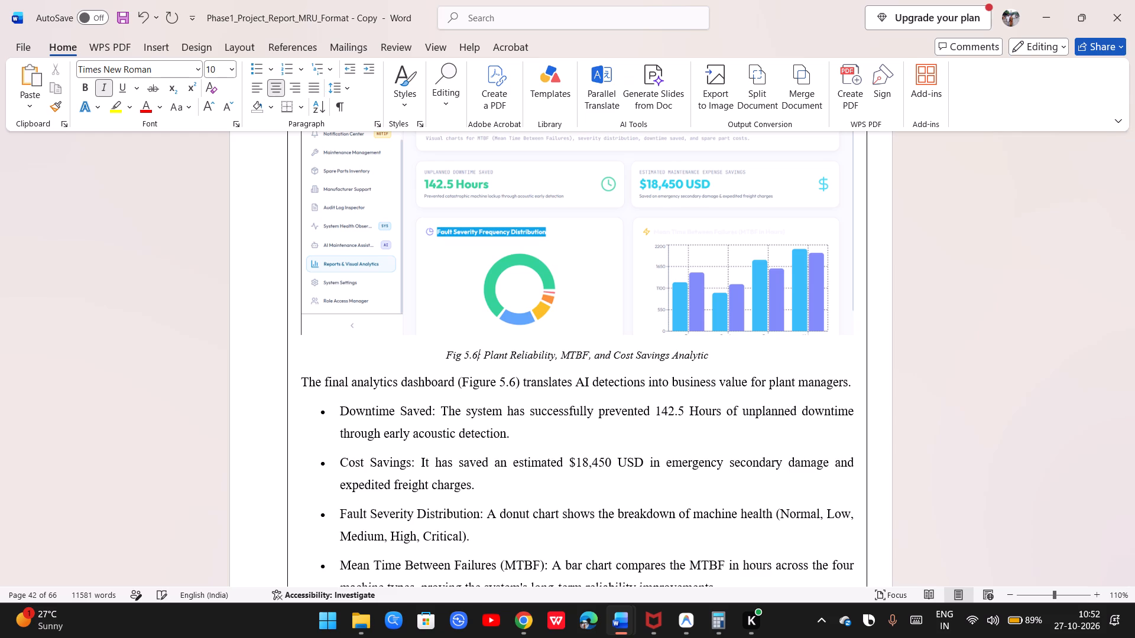
Renumber the "Real-Time Telegram Alert Generation" heading as 5.2.7.
scroll(483, 357, down, 16)
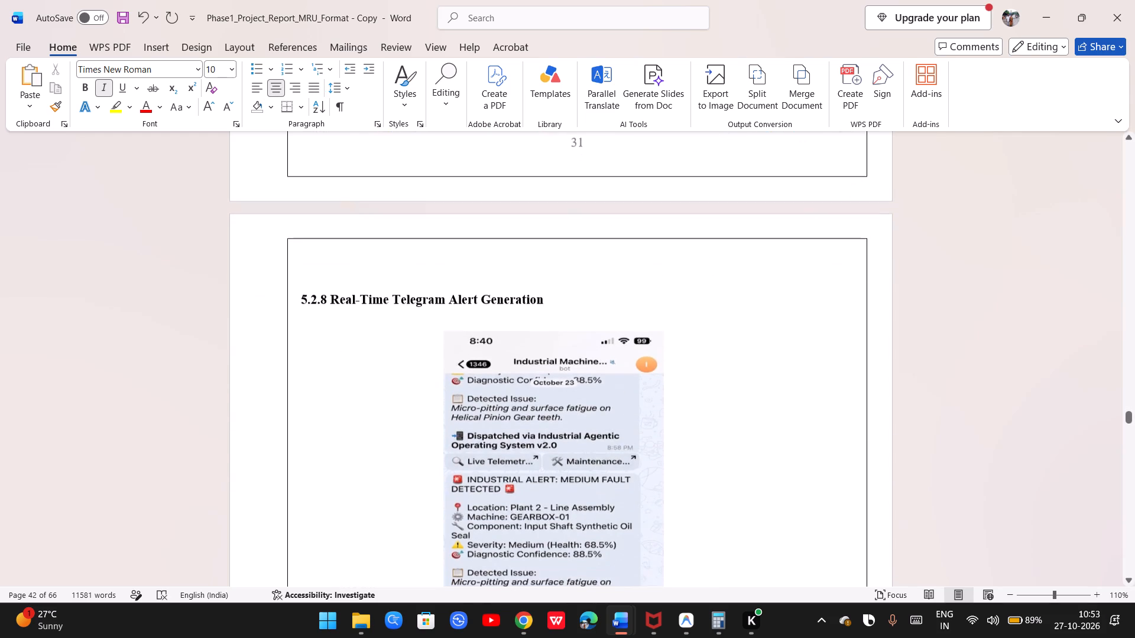
click(327, 295)
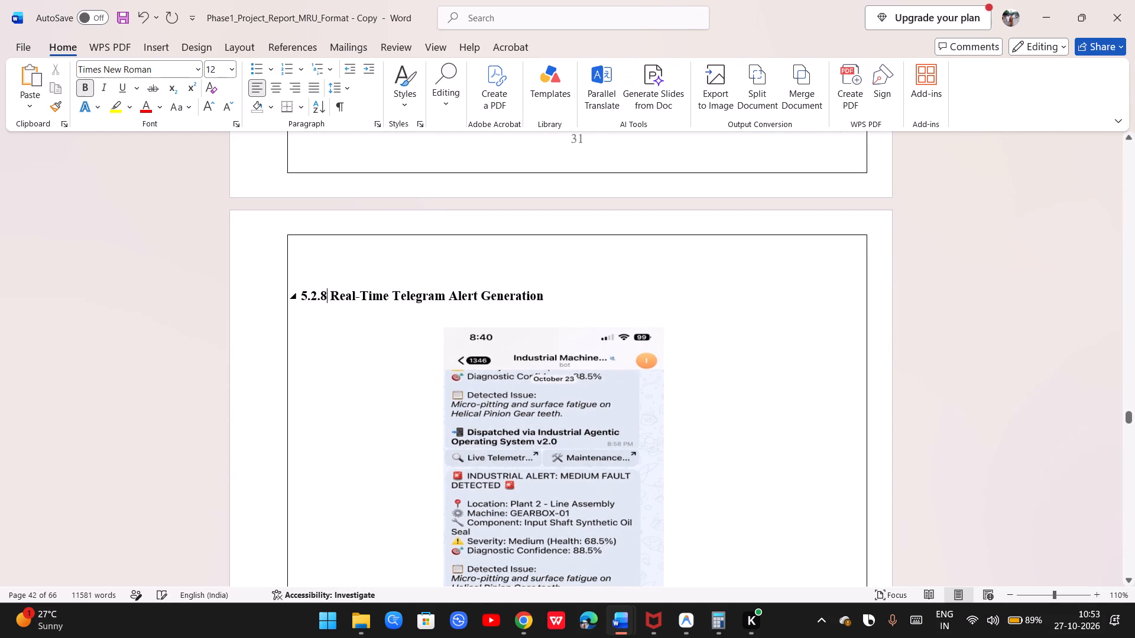
key(BackSpace)
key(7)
Change the figure number in the Telegram alert image's caption to Fig 5.7.
scroll(327, 295, down, 4)
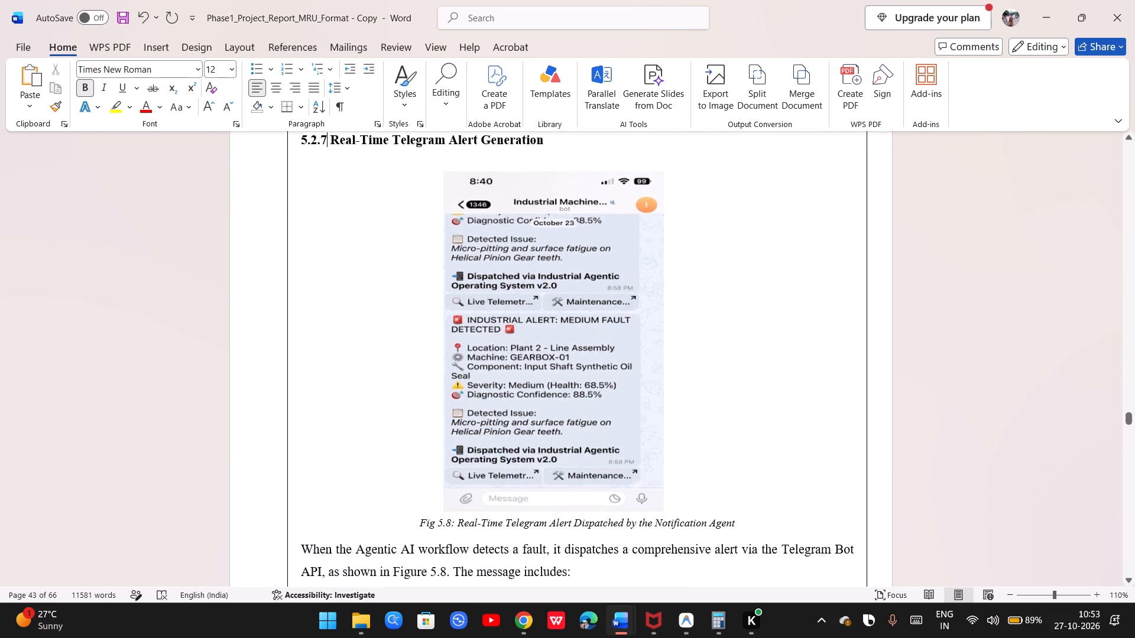
scroll(336, 303, down, 3)
click(449, 410)
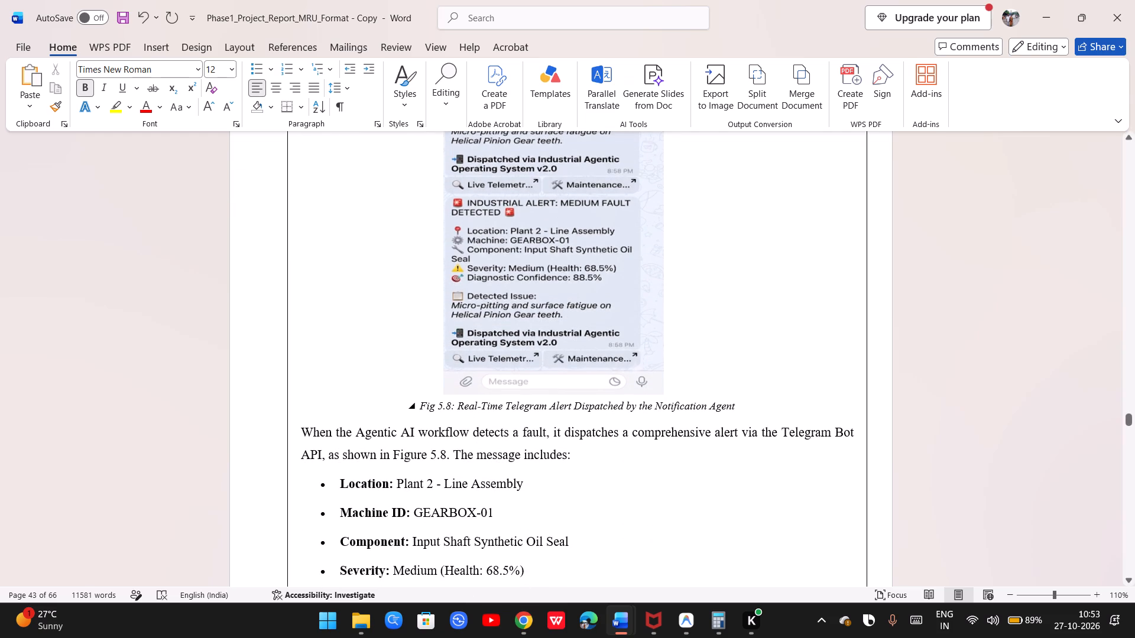
key(Right)
key(BackSpace)
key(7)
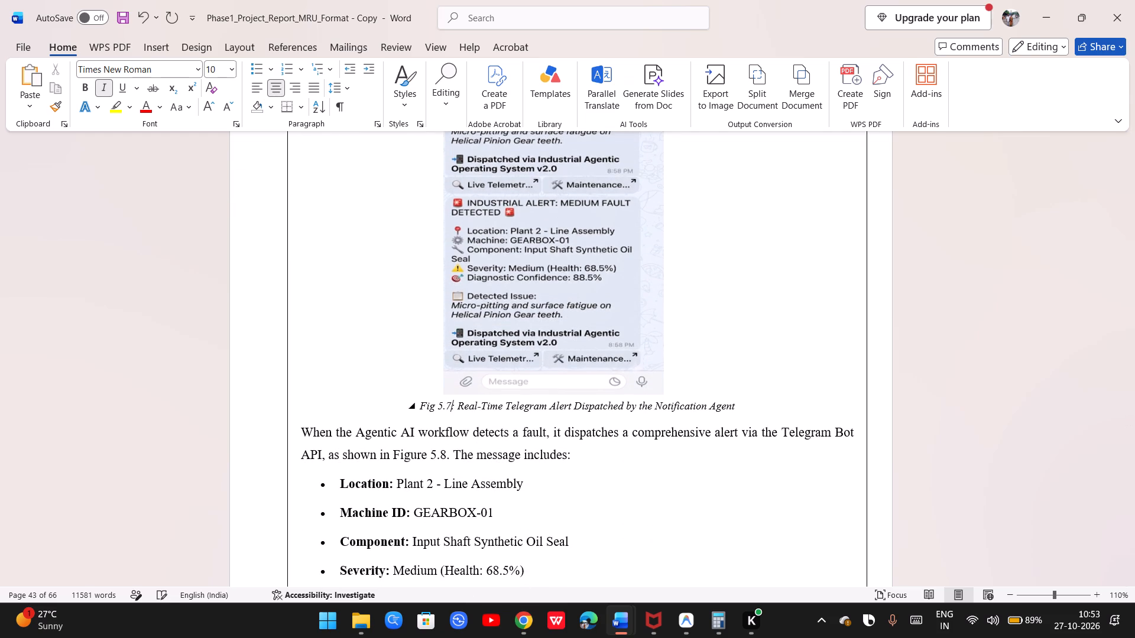
Look through the pages after section 5.2.7, from the Table 5.3 page through the system integration text to the closing conclusion paragraphs.
scroll(449, 410, down, 13)
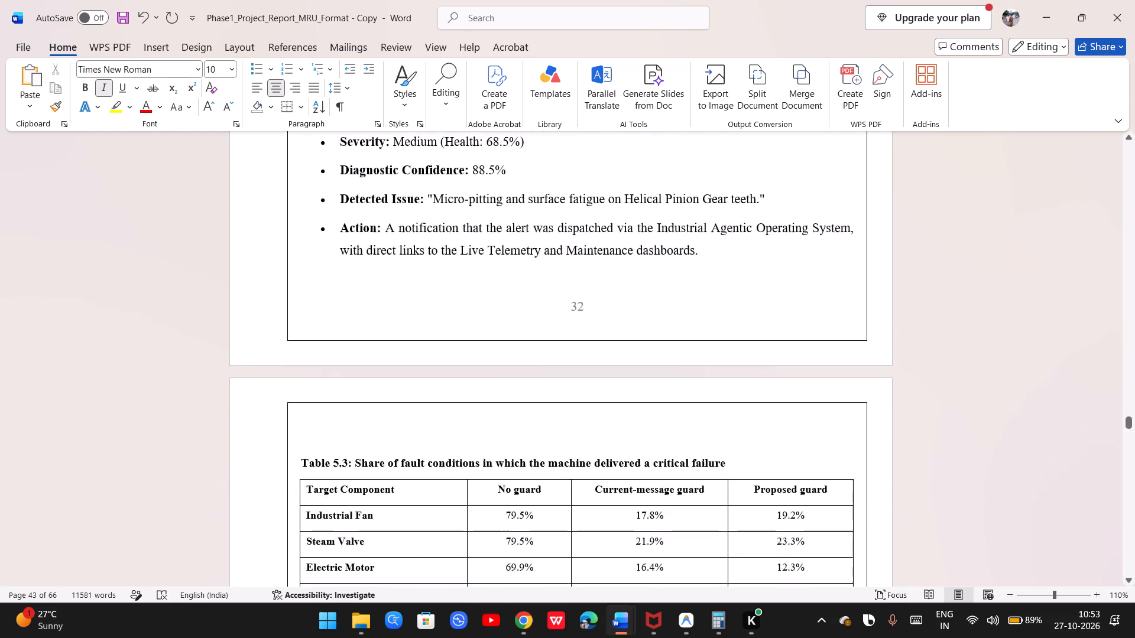
scroll(480, 419, down, 13)
scroll(485, 424, down, 20)
scroll(485, 424, down, 12)
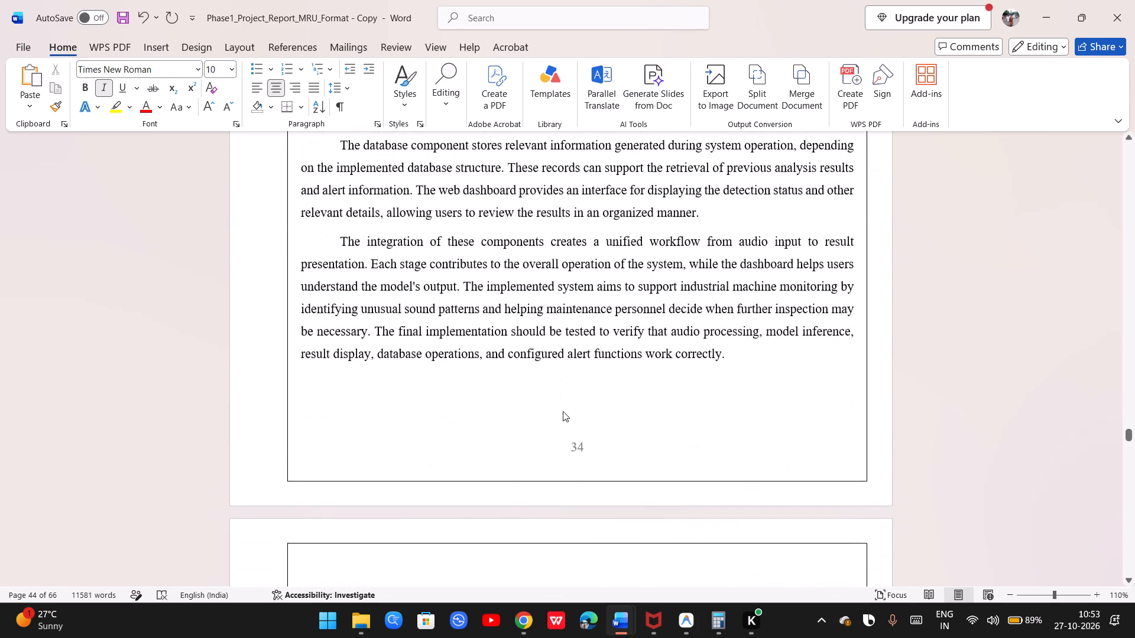
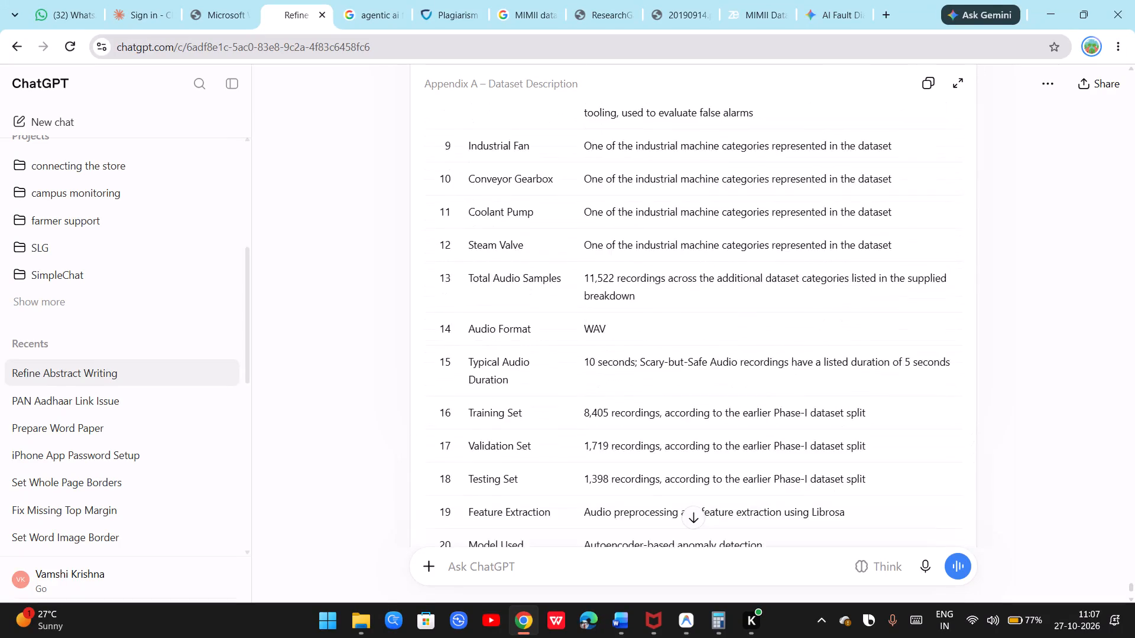
scroll(813, 300, up, 6)
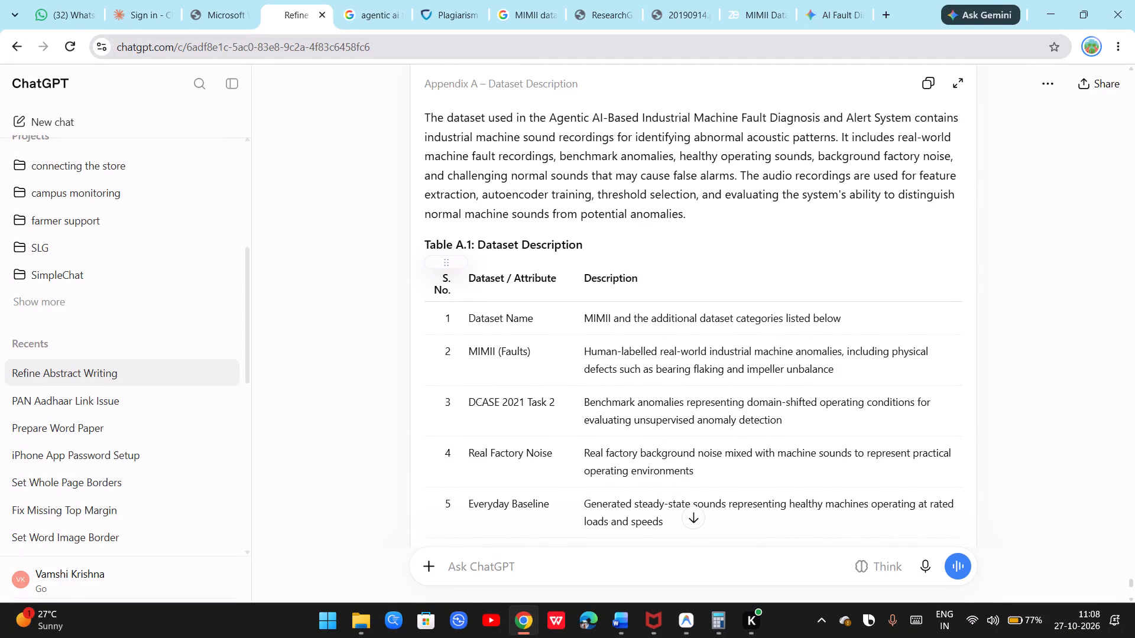
drag(436, 274, 654, 484)
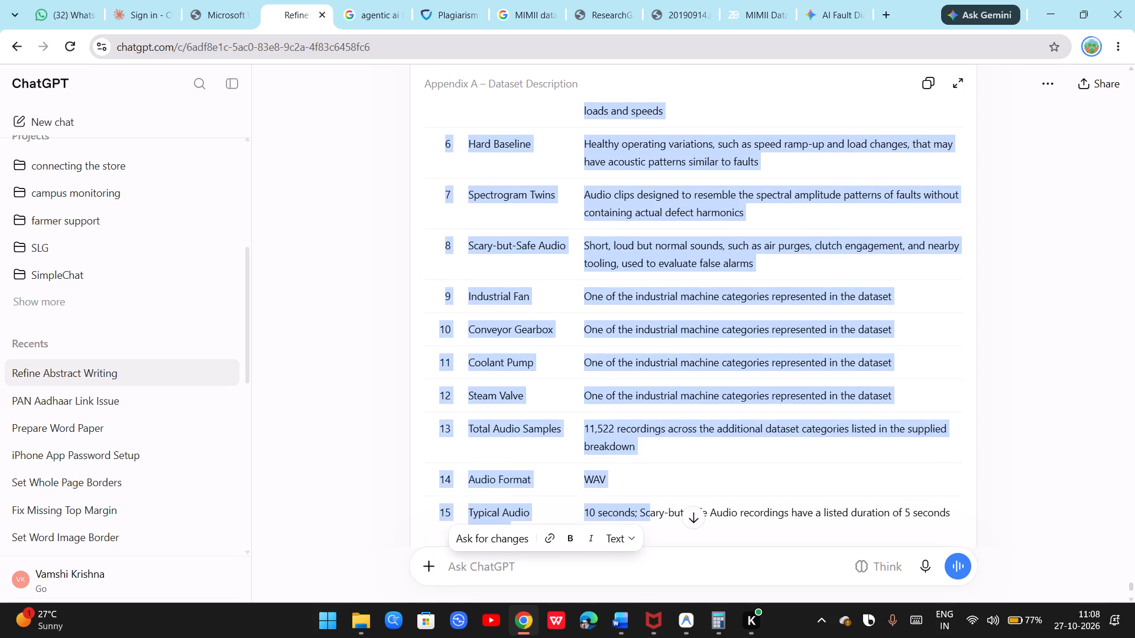
drag(654, 484, 870, 404)
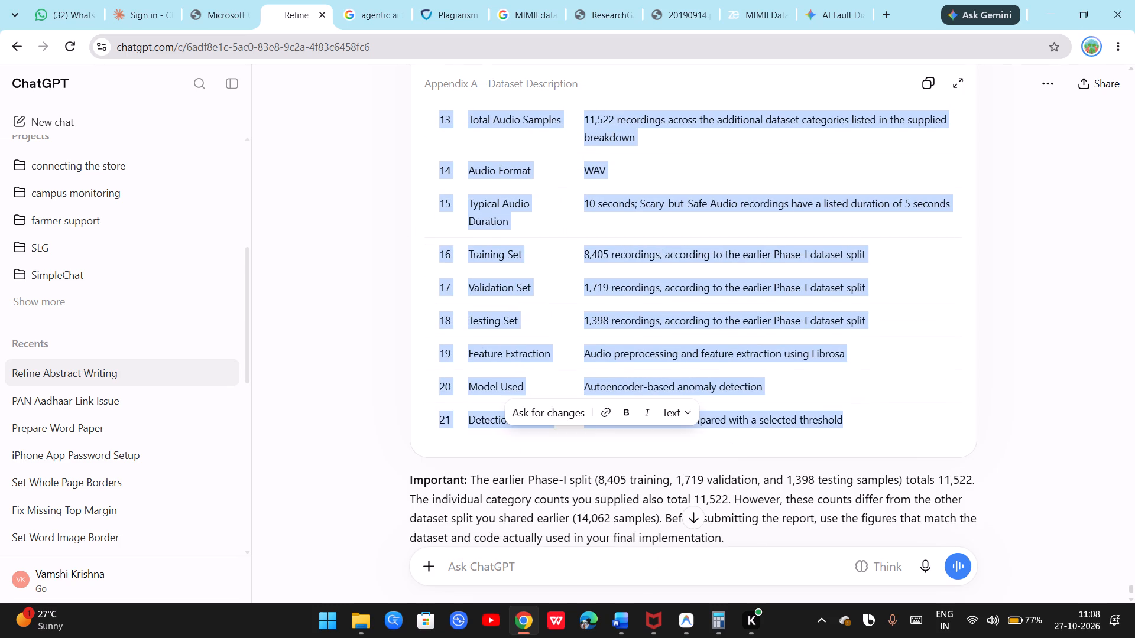
drag(870, 404, 867, 420)
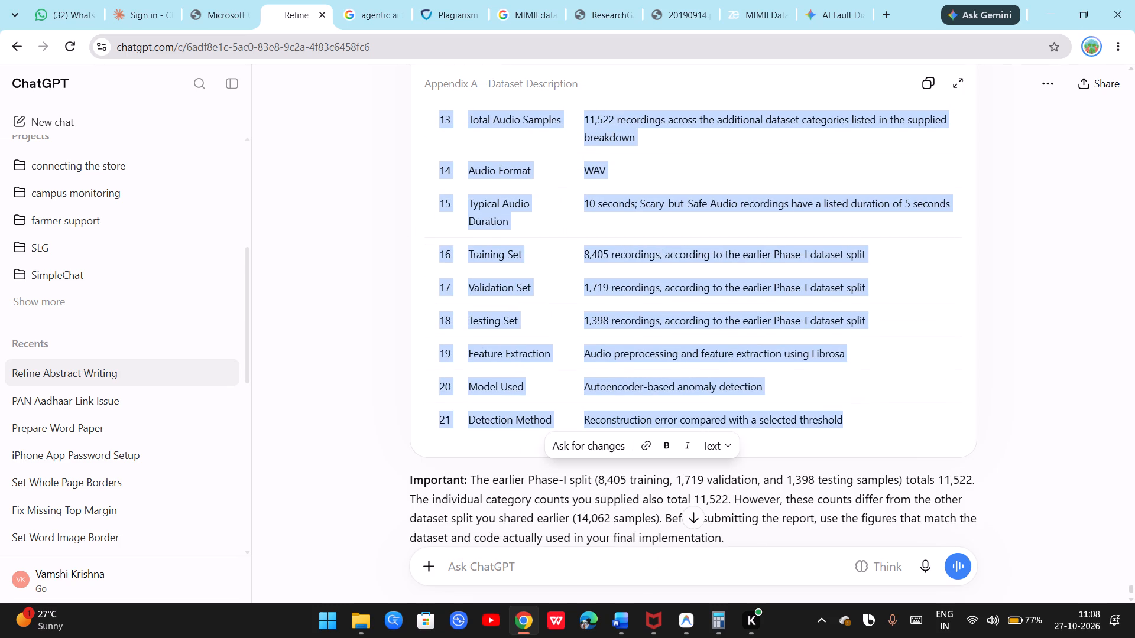
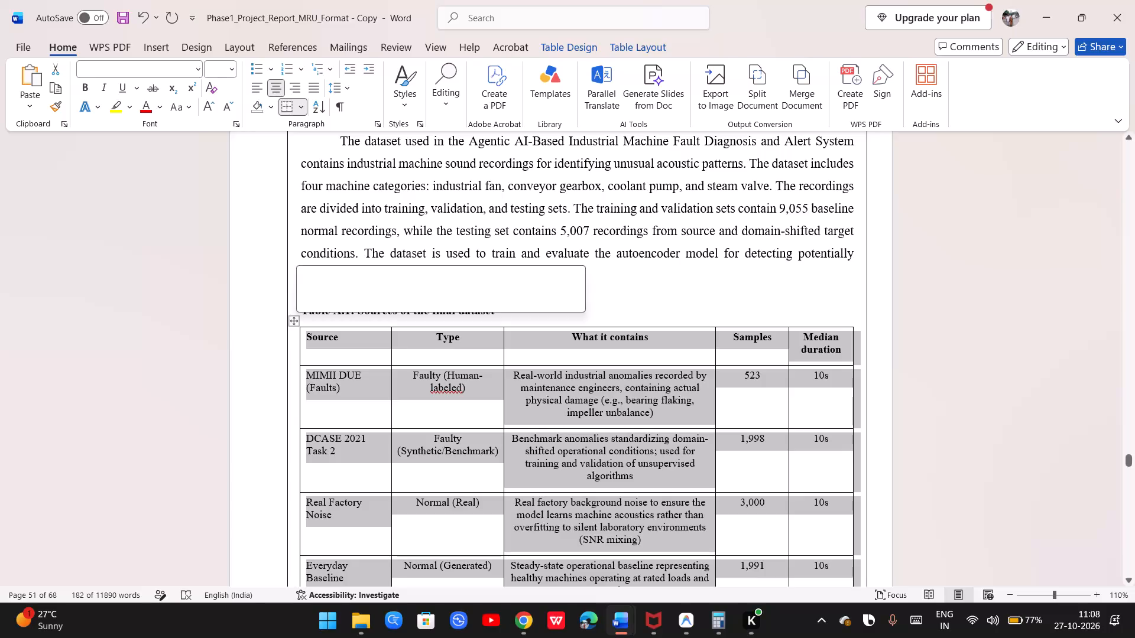
Paste the copied dataset table under the Table A.1 caption and switch its paste formatting to regular-weight body text.
key(ctrl+v)
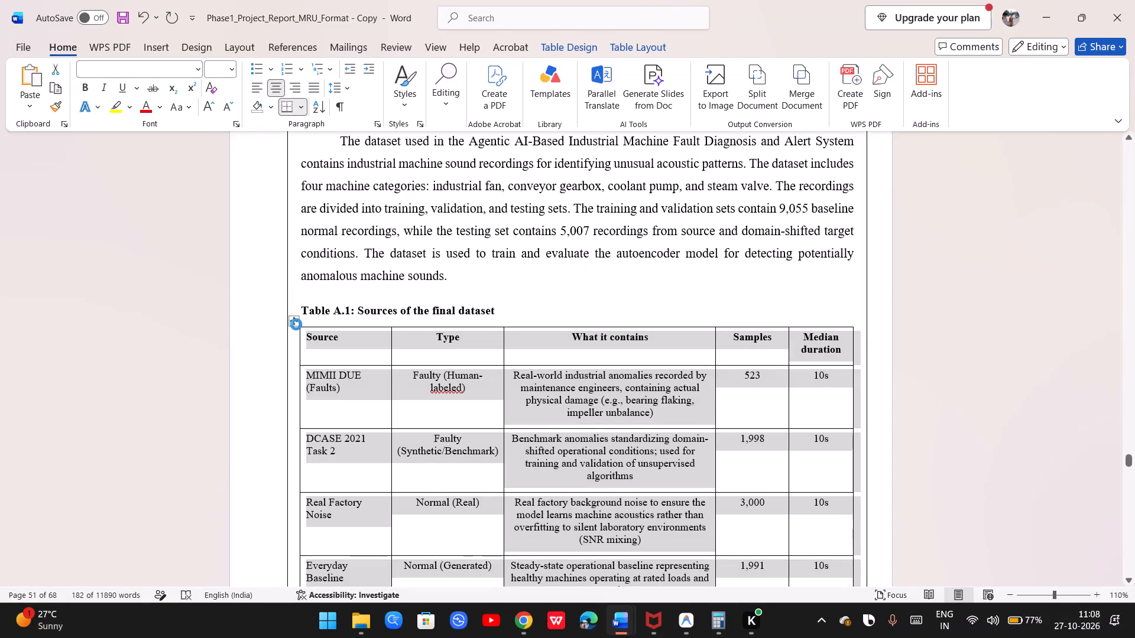
scroll(588, 403, down, 2)
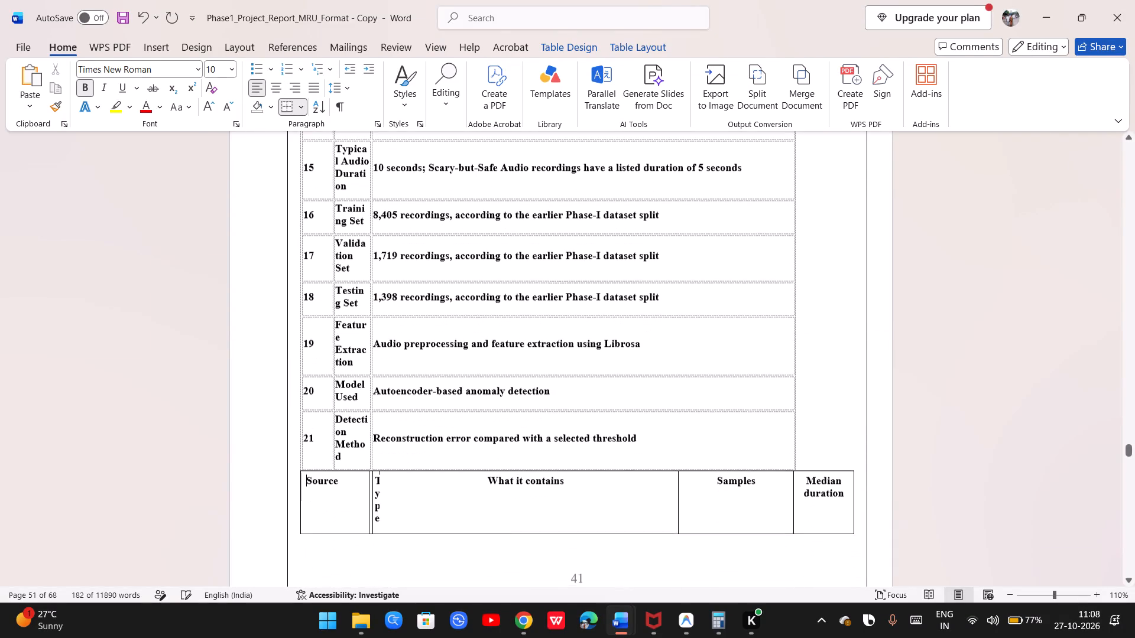
scroll(602, 447, down, 1)
click(816, 449)
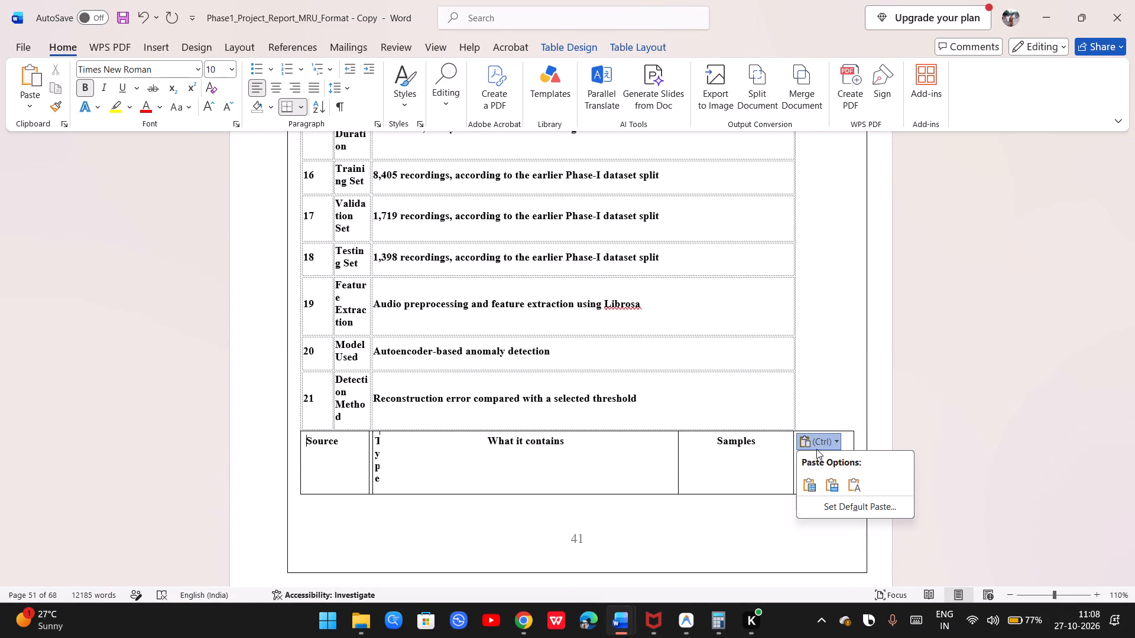
click(834, 487)
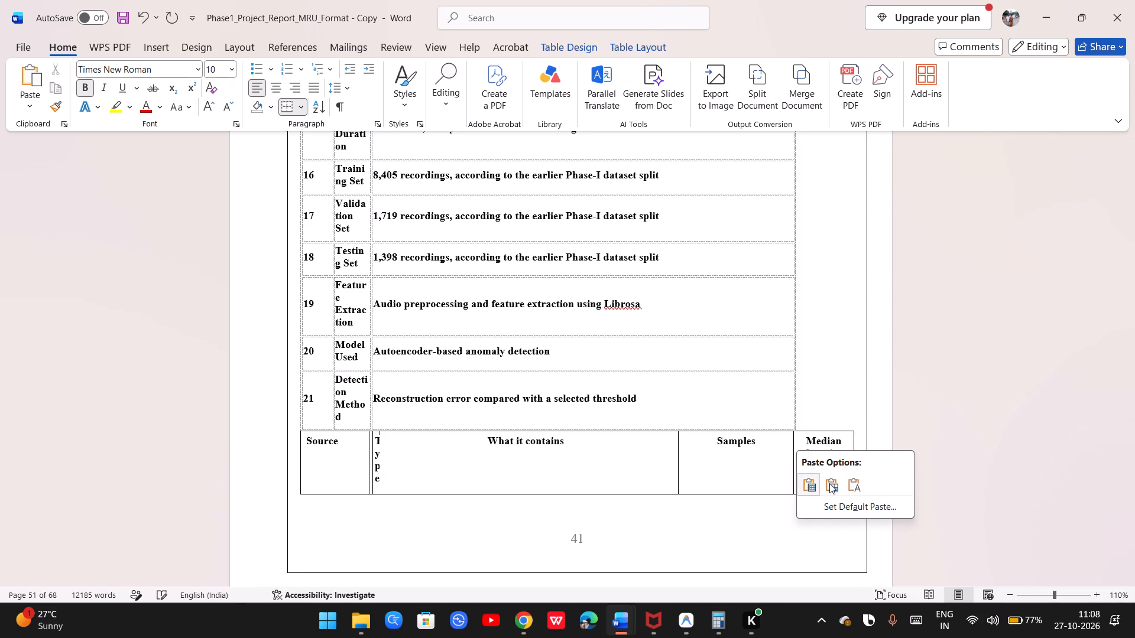
click(832, 484)
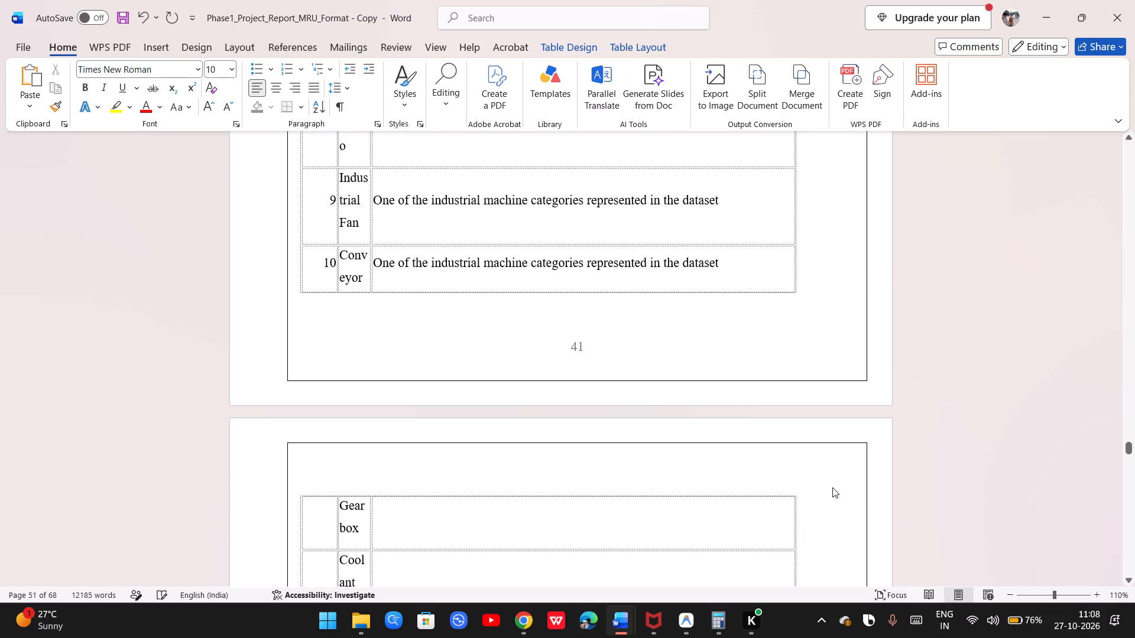
Delete the entire rows of the old sources table below Detection Method, from the Source header through the Total row.
scroll(729, 486, down, 15)
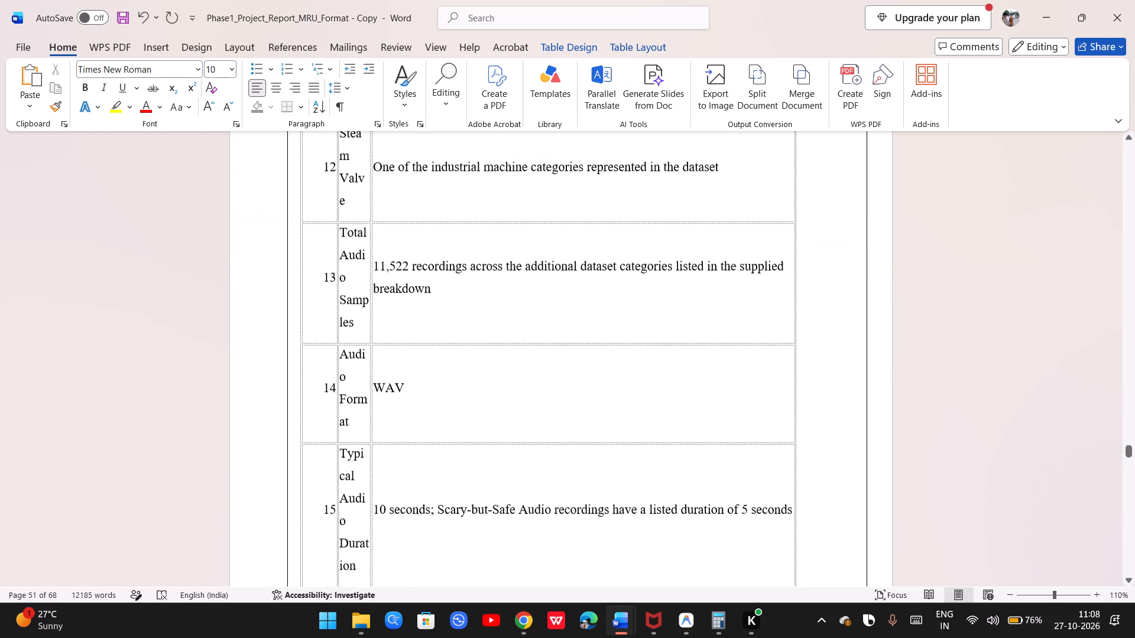
scroll(698, 484, down, 11)
scroll(729, 453, down, 10)
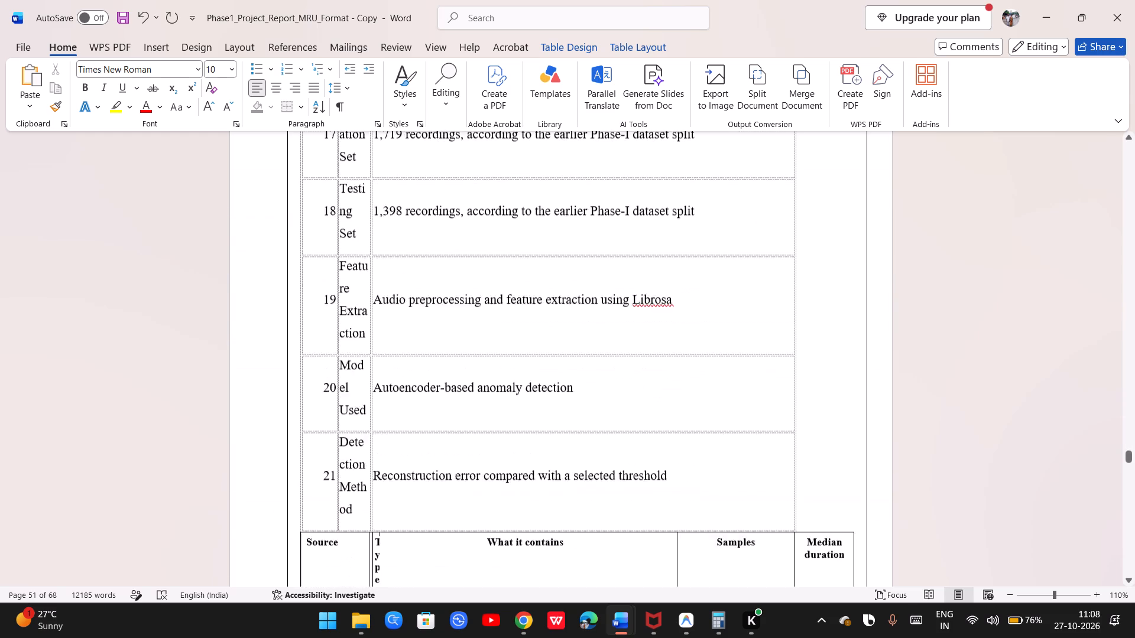
scroll(729, 453, down, 2)
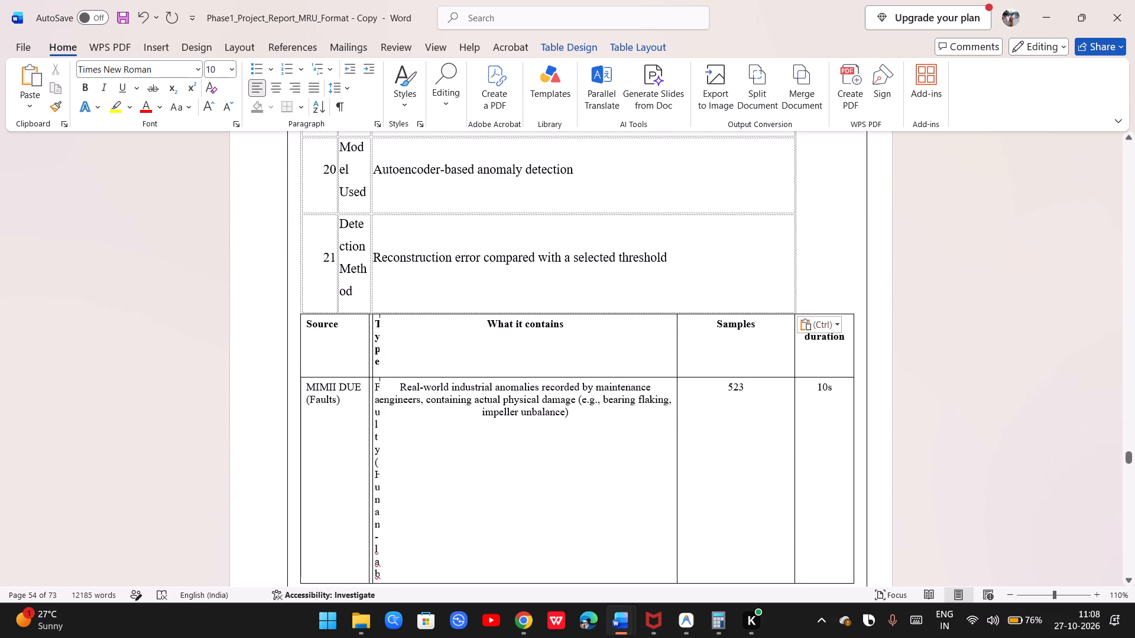
click(382, 287)
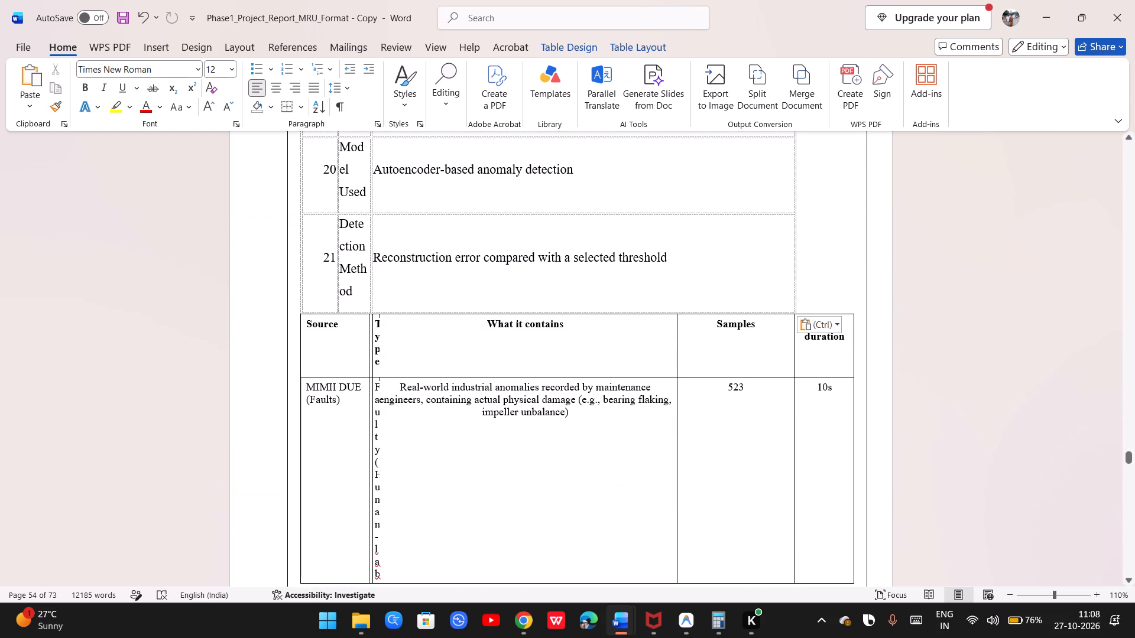
click(308, 324)
drag(308, 324, 645, 577)
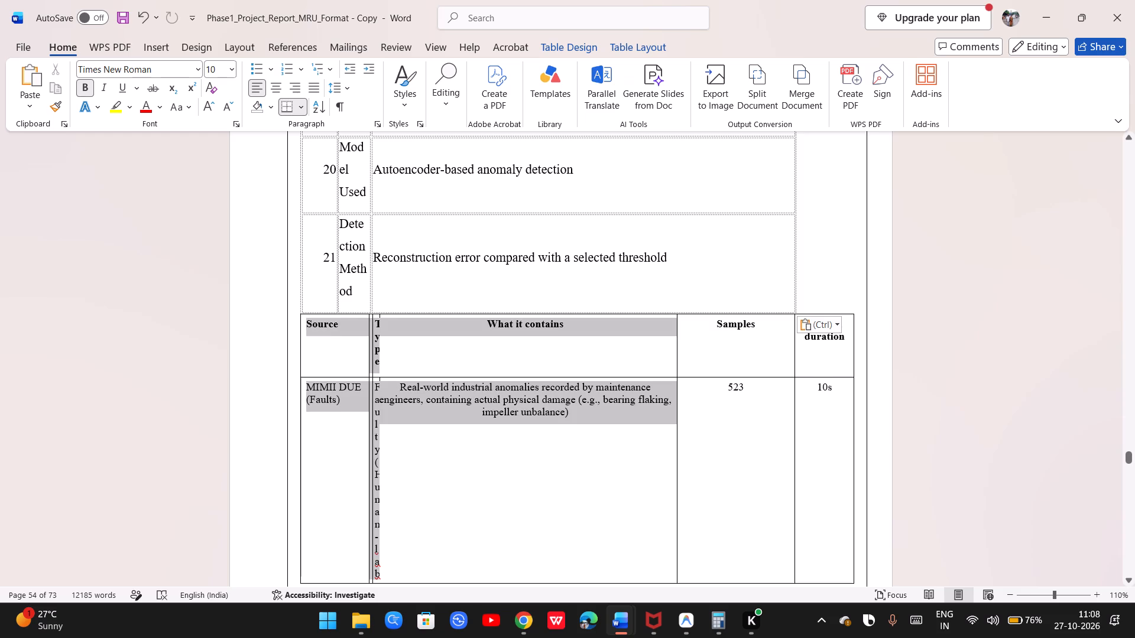
drag(645, 577, 700, 604)
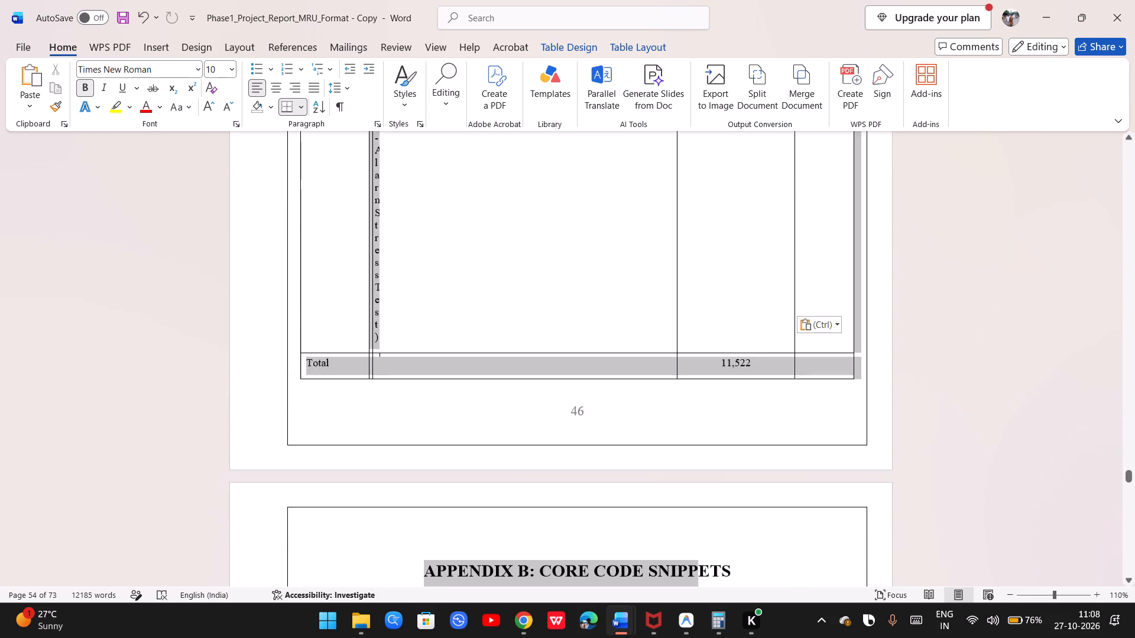
drag(700, 604, 705, 180)
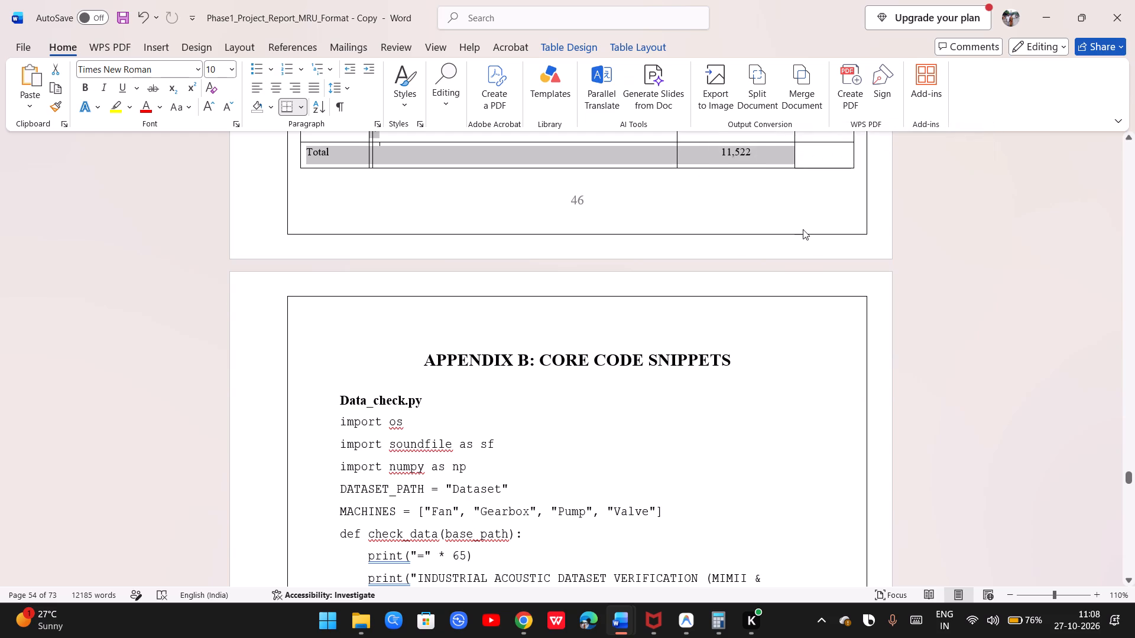
scroll(779, 194, up, 4)
key(BackSpace)
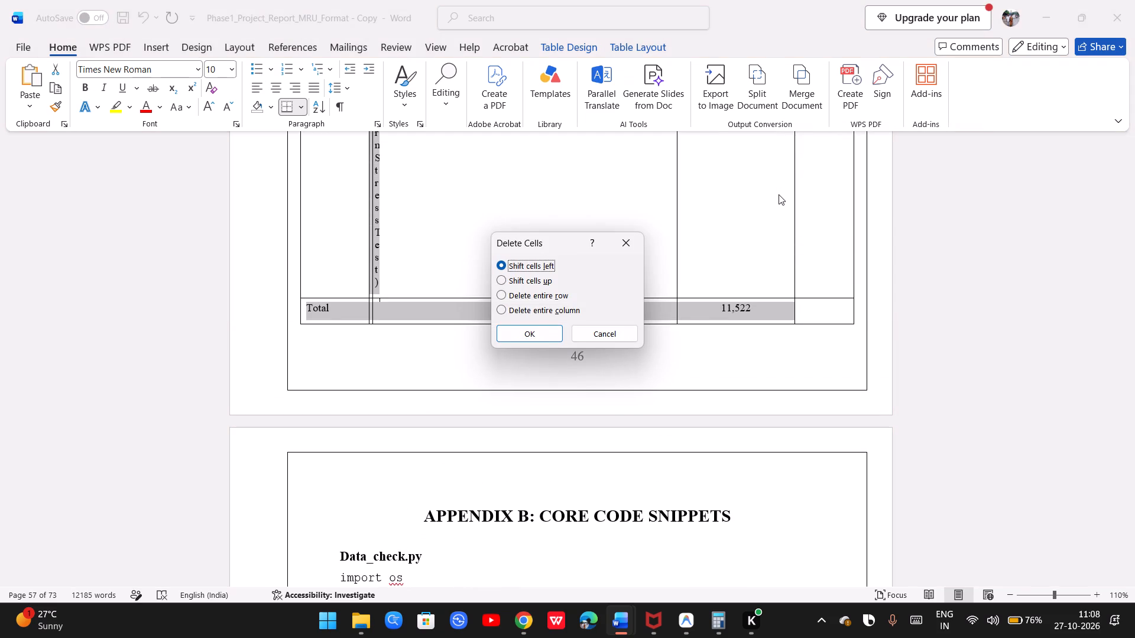
click(576, 295)
click(576, 295)
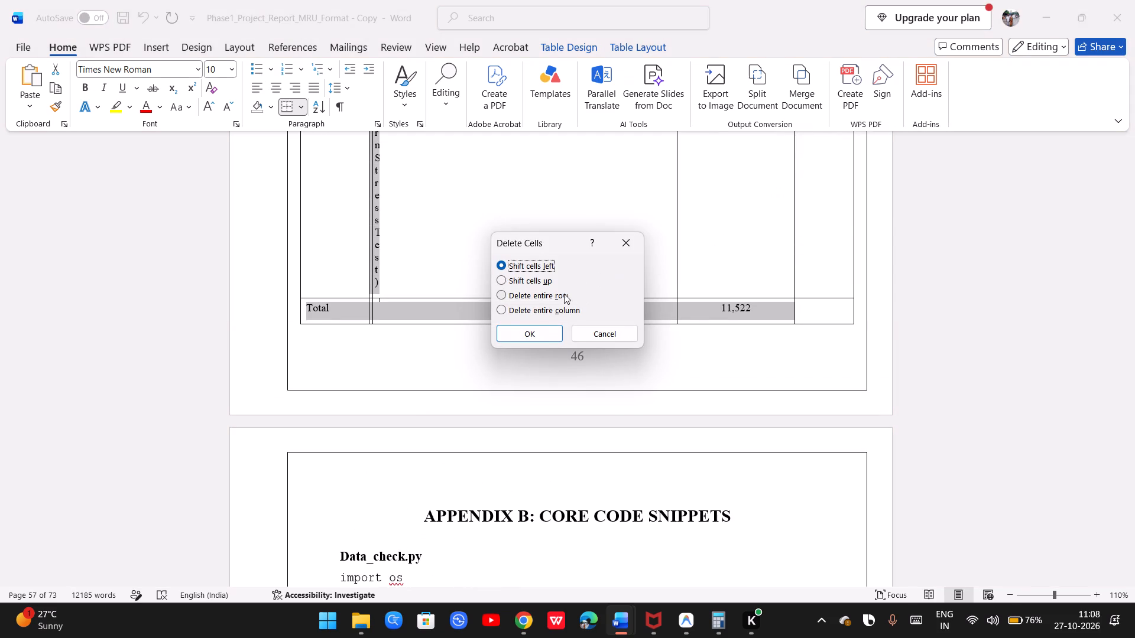
click(563, 294)
click(550, 330)
Set all text in the new Table A.1 to 10 pt Times New Roman.
scroll(550, 330, up, 2)
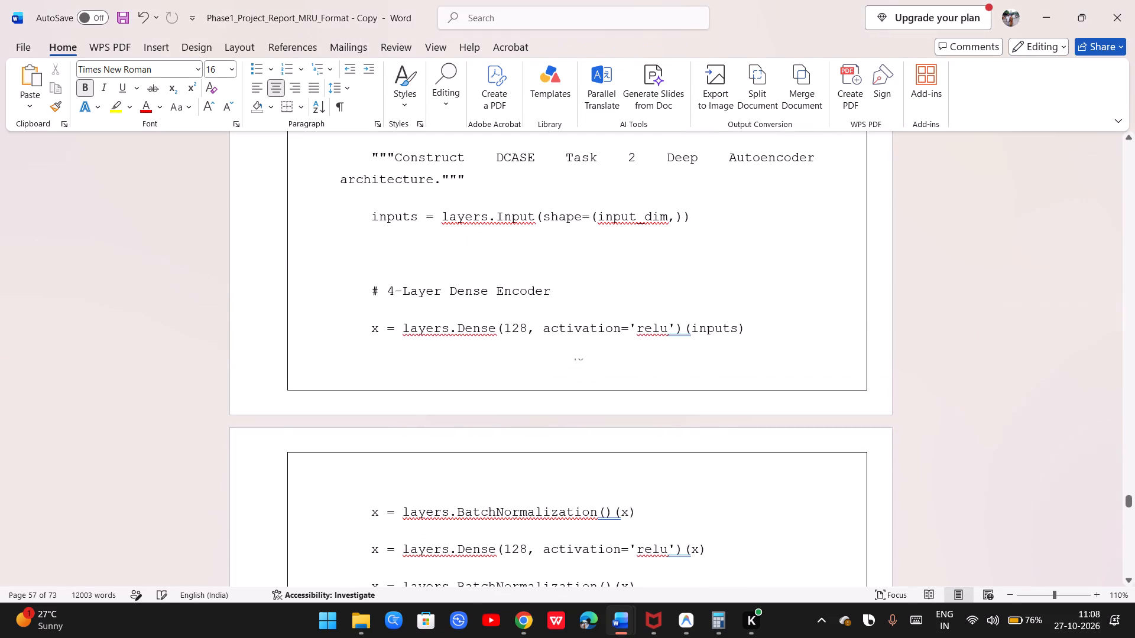
scroll(550, 330, up, 5)
scroll(550, 330, up, 20)
scroll(550, 330, up, 8)
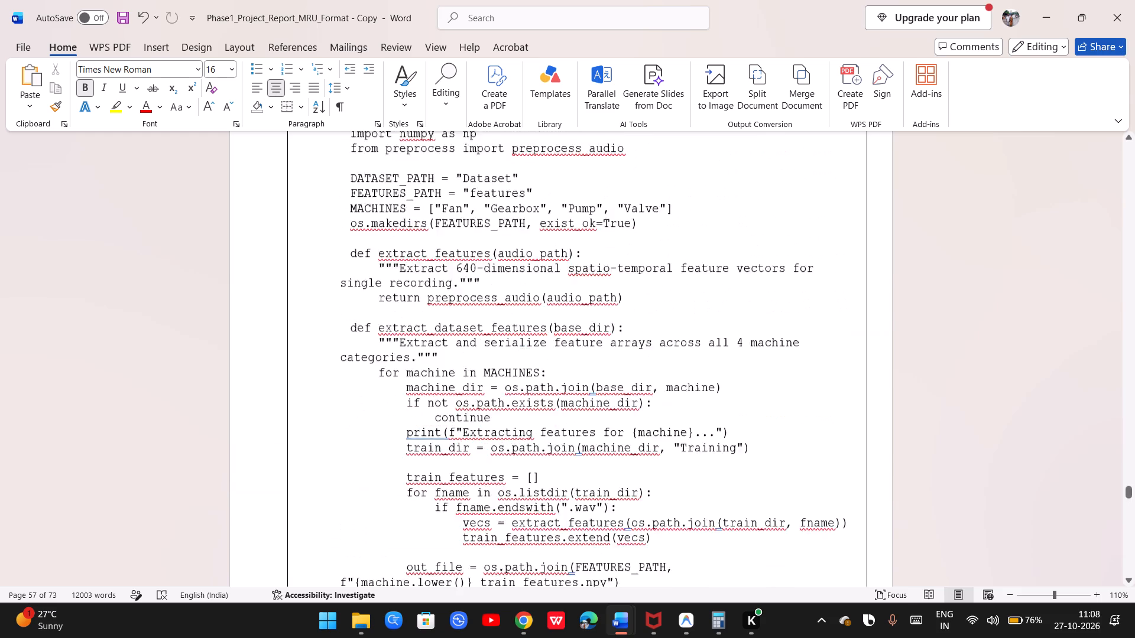
scroll(550, 330, up, 20)
scroll(550, 330, up, 15)
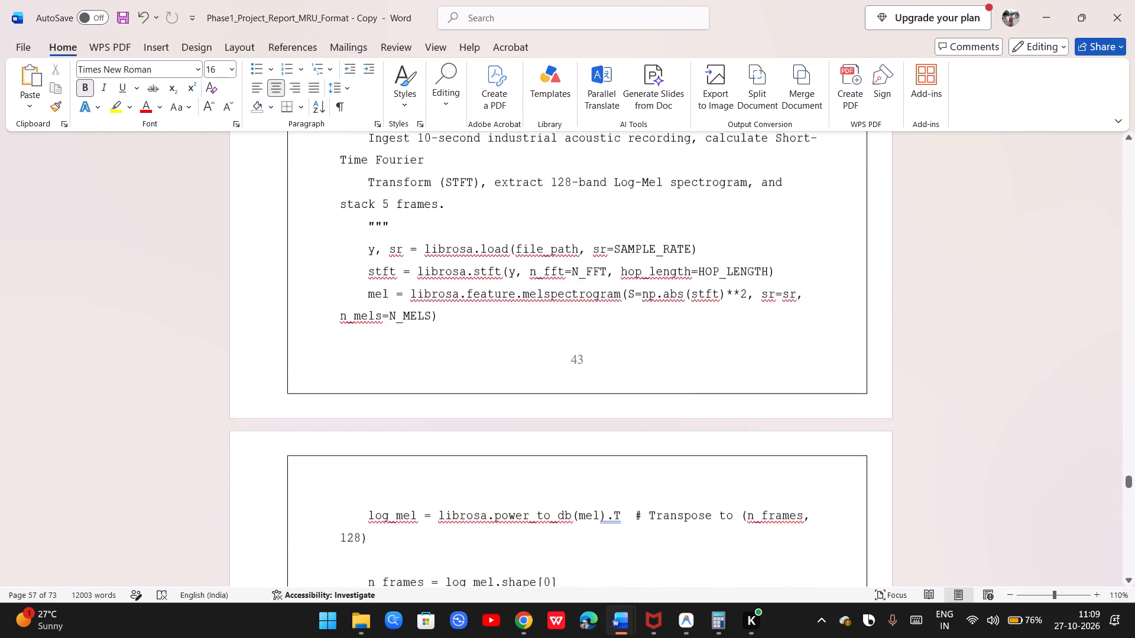
scroll(550, 330, up, 13)
scroll(550, 330, up, 19)
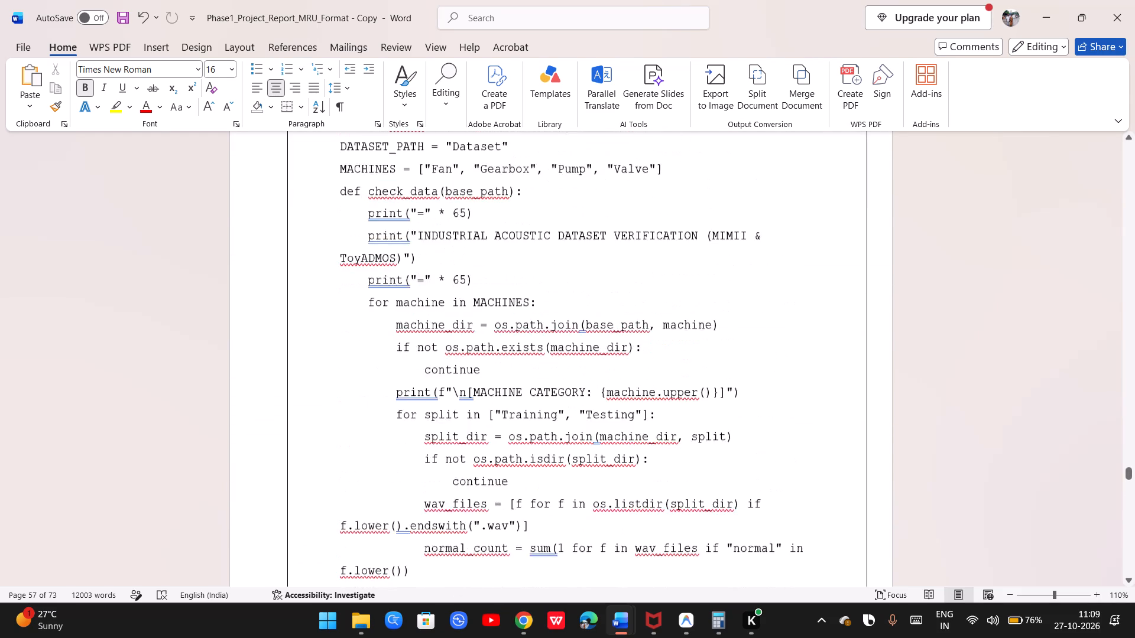
scroll(550, 330, up, 16)
scroll(710, 380, up, 4)
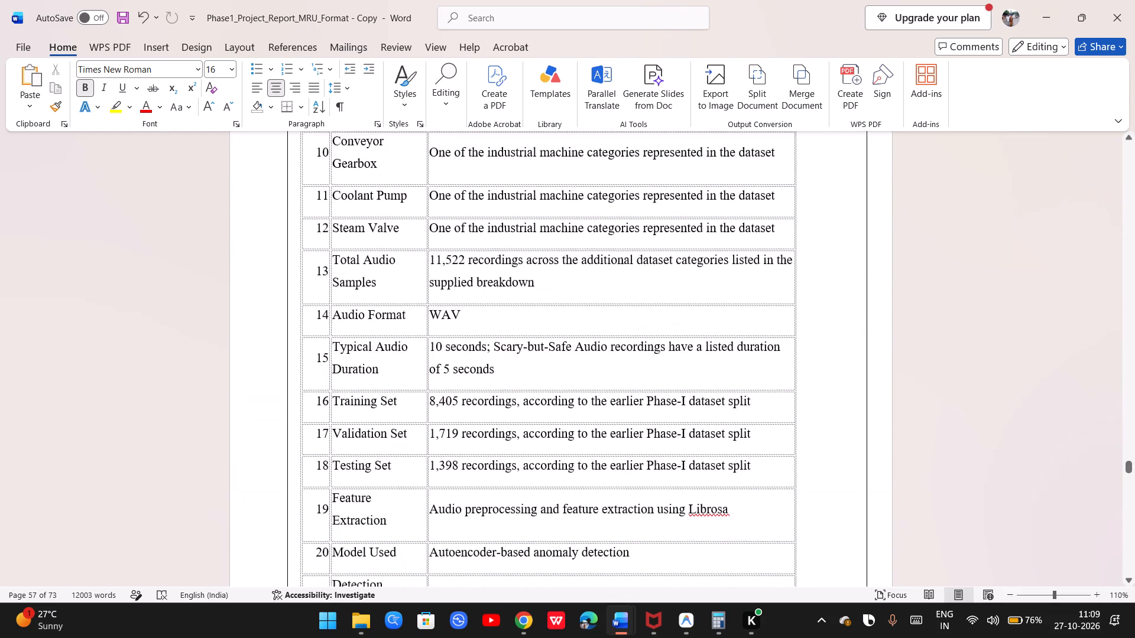
scroll(657, 368, up, 4)
scroll(322, 273, up, 16)
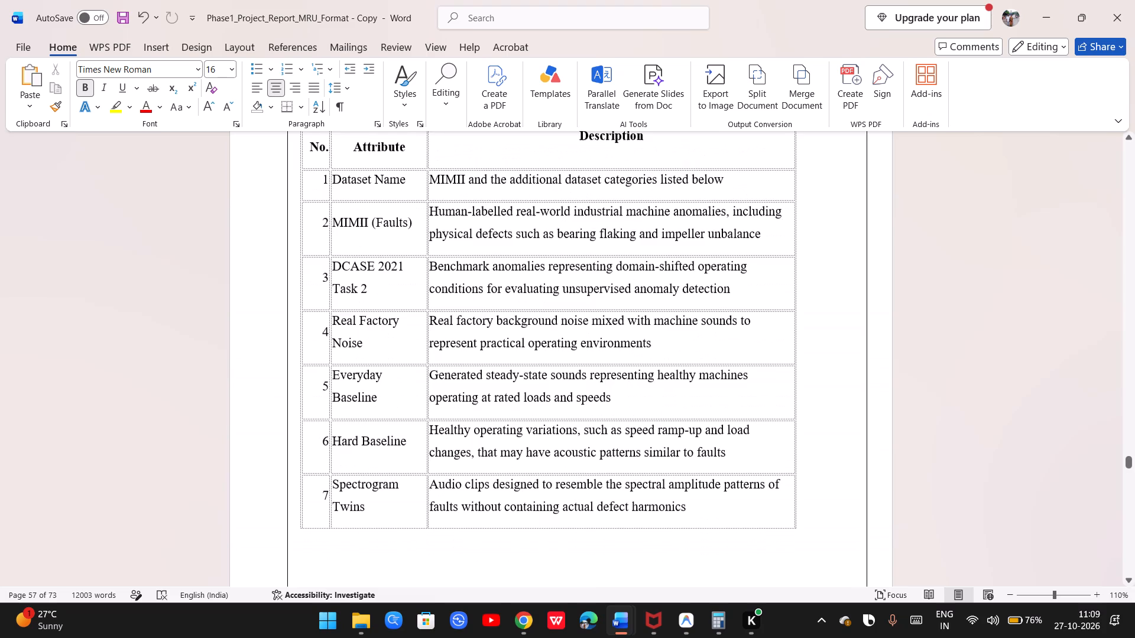
click(296, 189)
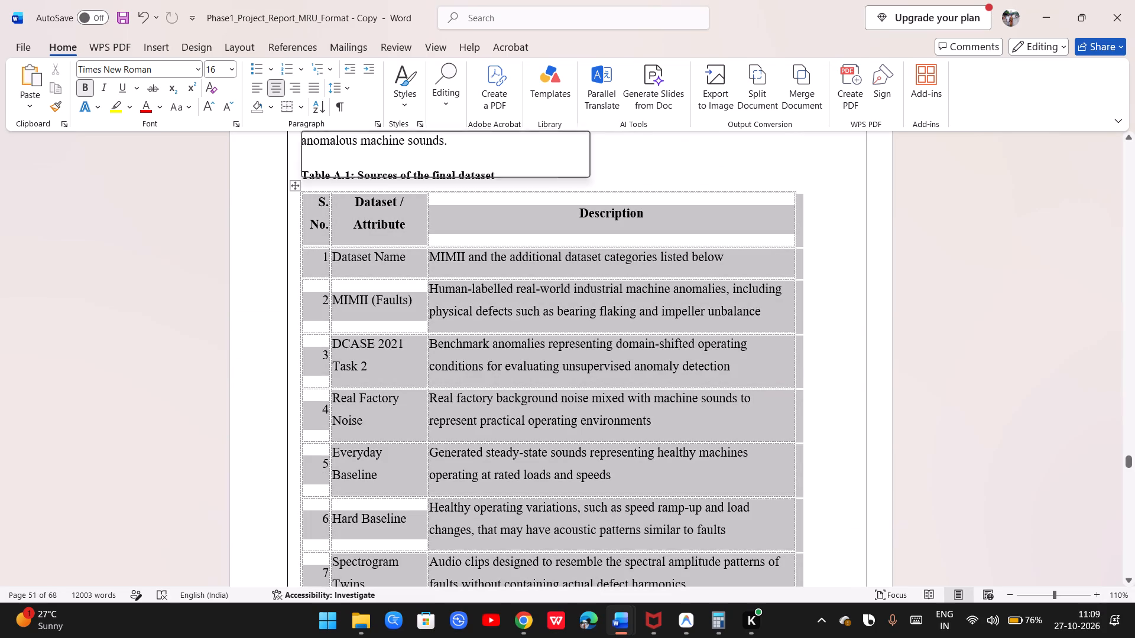
click(232, 71)
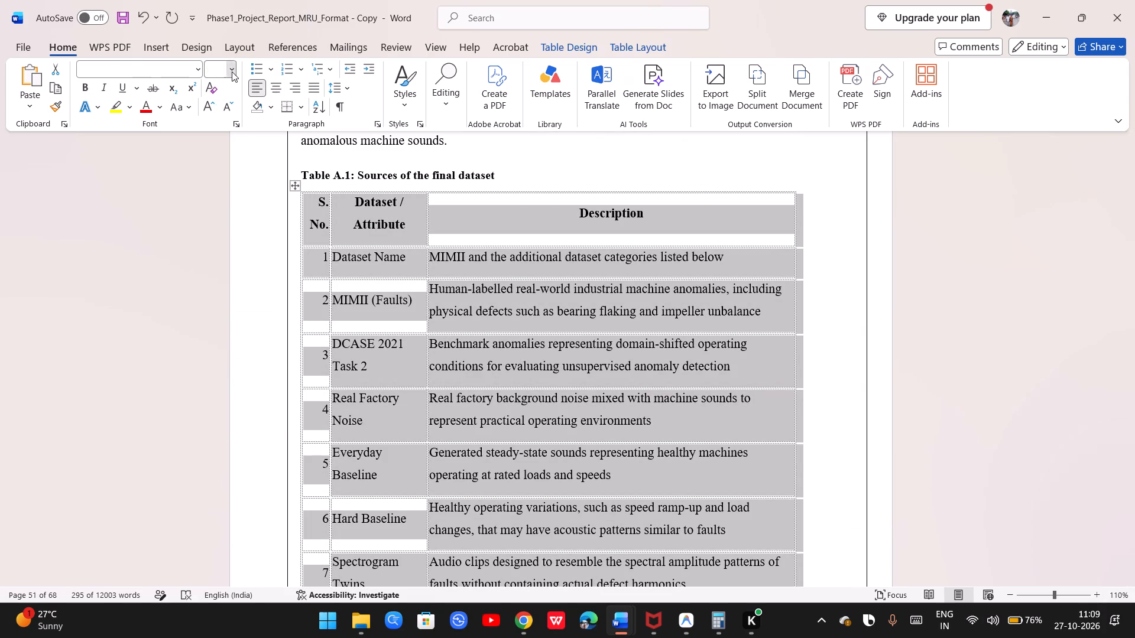
click(225, 122)
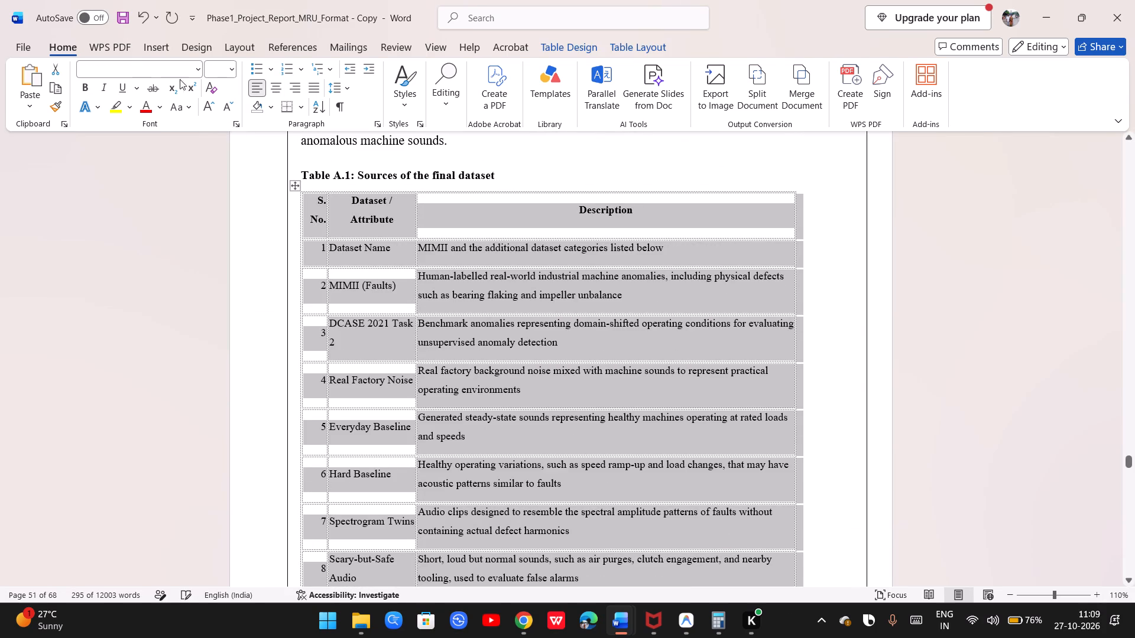
click(186, 72)
text(tim)
key(Return)
Review the reformatted Table A.1 across both pages, down to the start of Appendix B.
click(434, 267)
scroll(453, 269, down, 12)
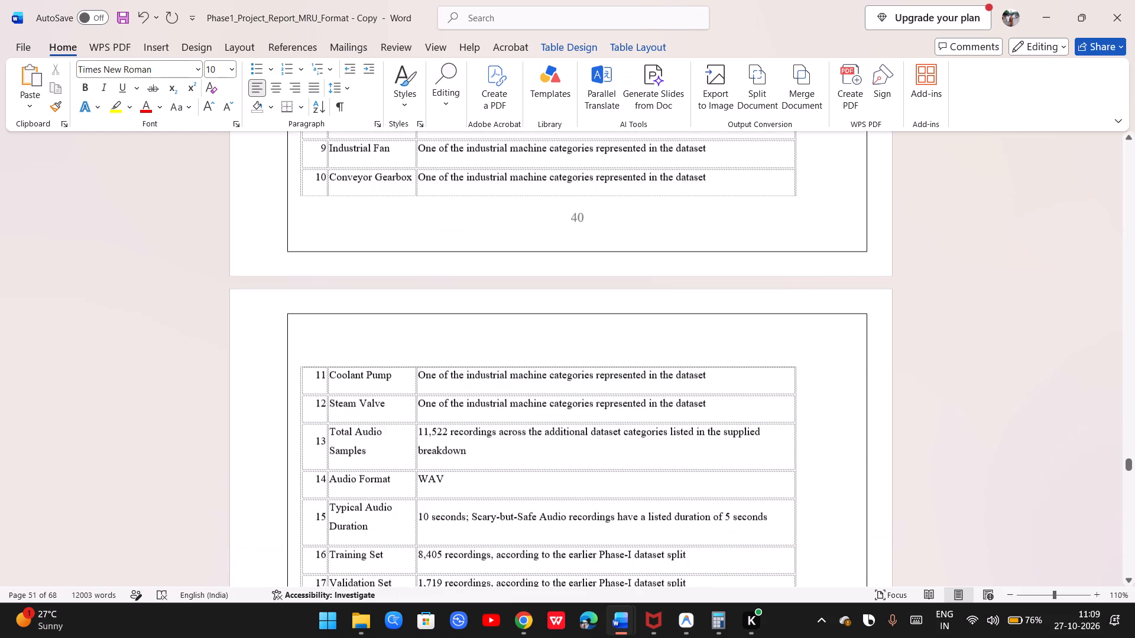
scroll(454, 271, down, 18)
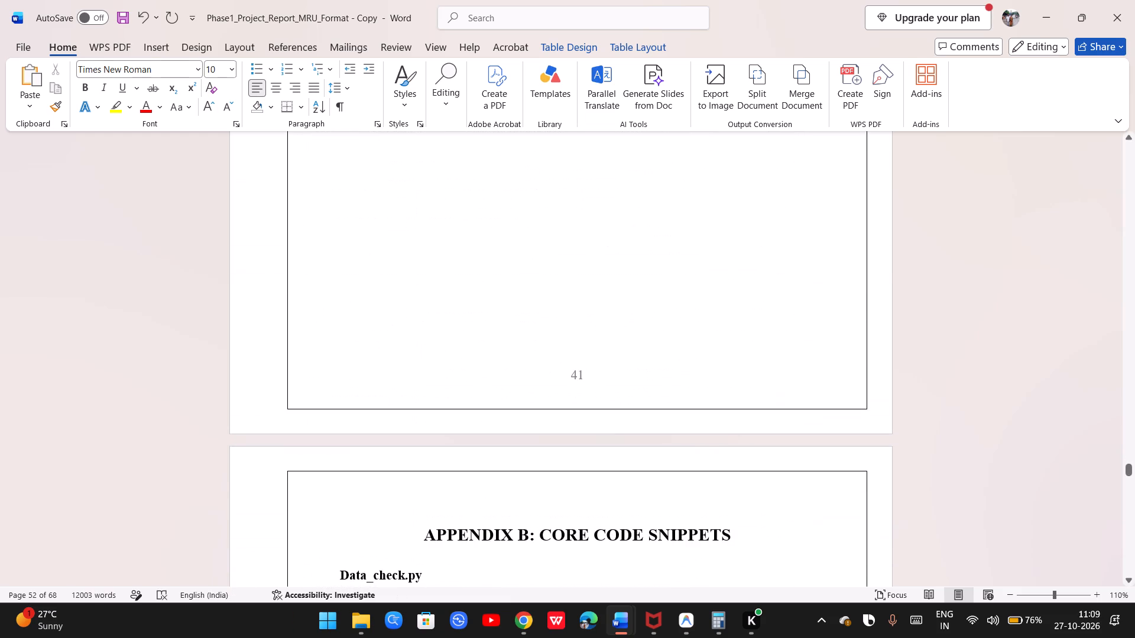
scroll(452, 267, up, 11)
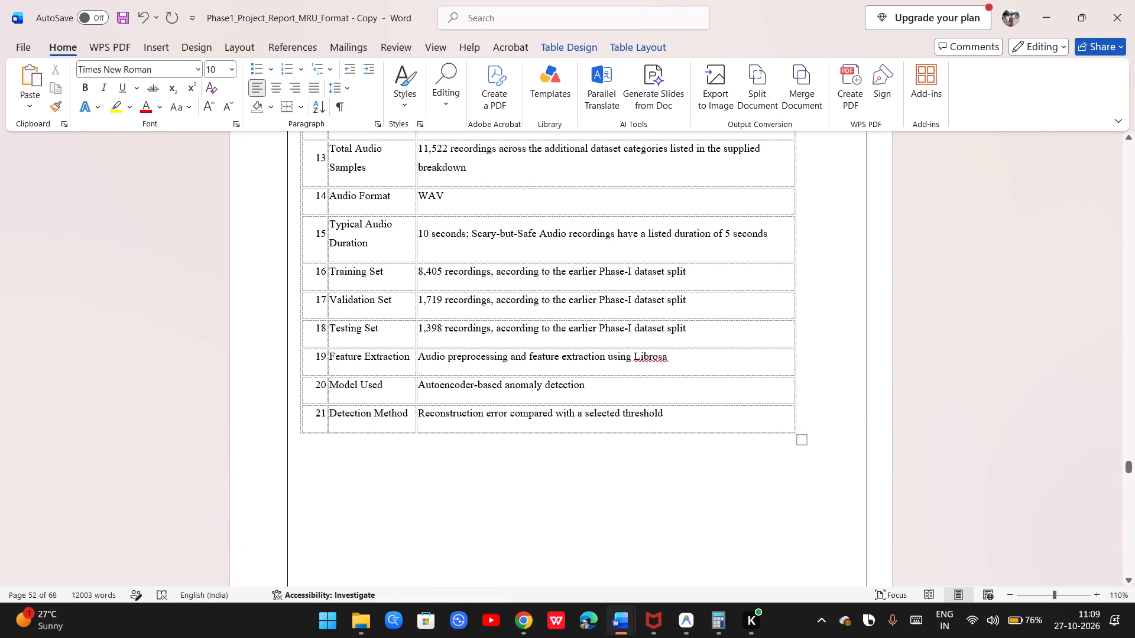
scroll(310, 323, up, 19)
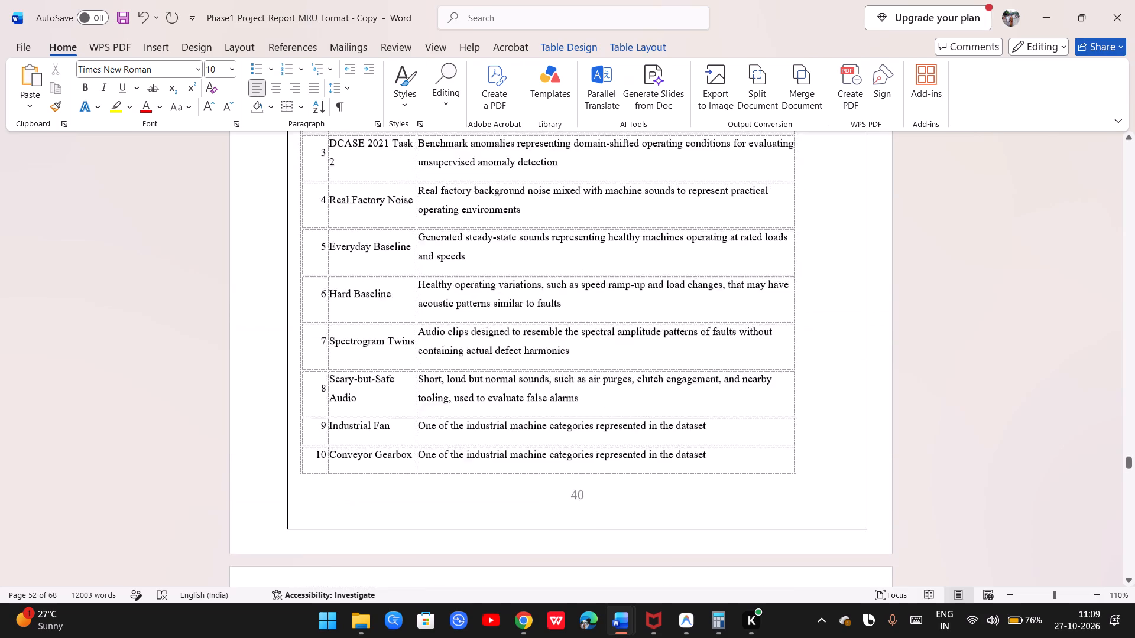
scroll(307, 321, up, 2)
Widen the whole Table A.1 slightly toward the page's right text margin, keeping its height.
scroll(719, 382, down, 8)
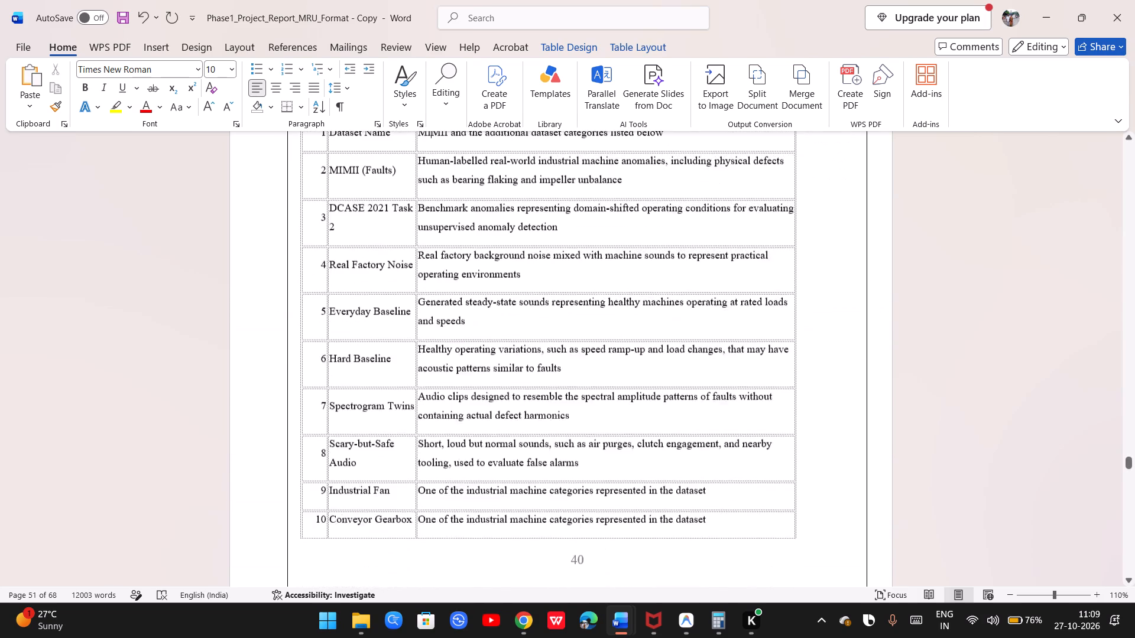
scroll(725, 389, down, 10)
scroll(762, 458, down, 4)
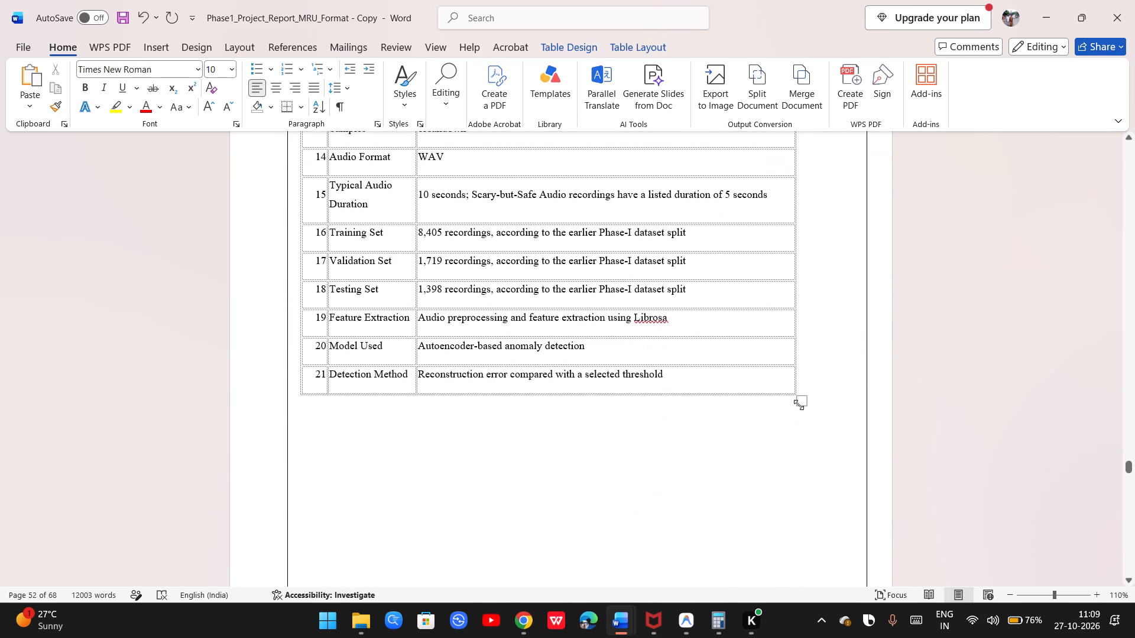
click(799, 404)
scroll(796, 398, down, 1)
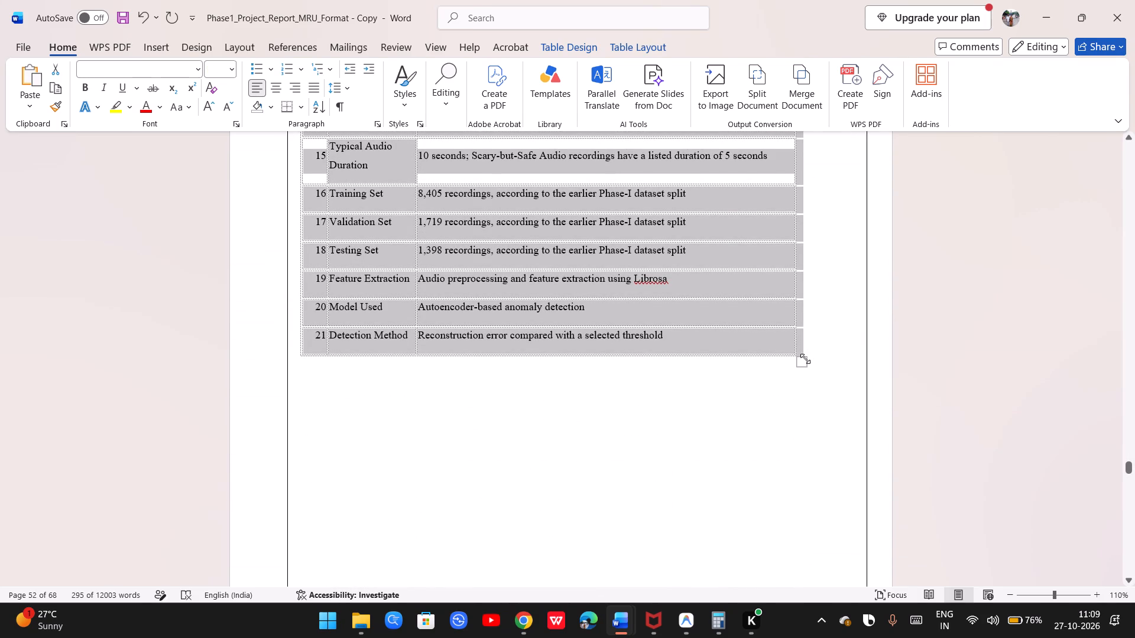
drag(800, 361, 830, 358)
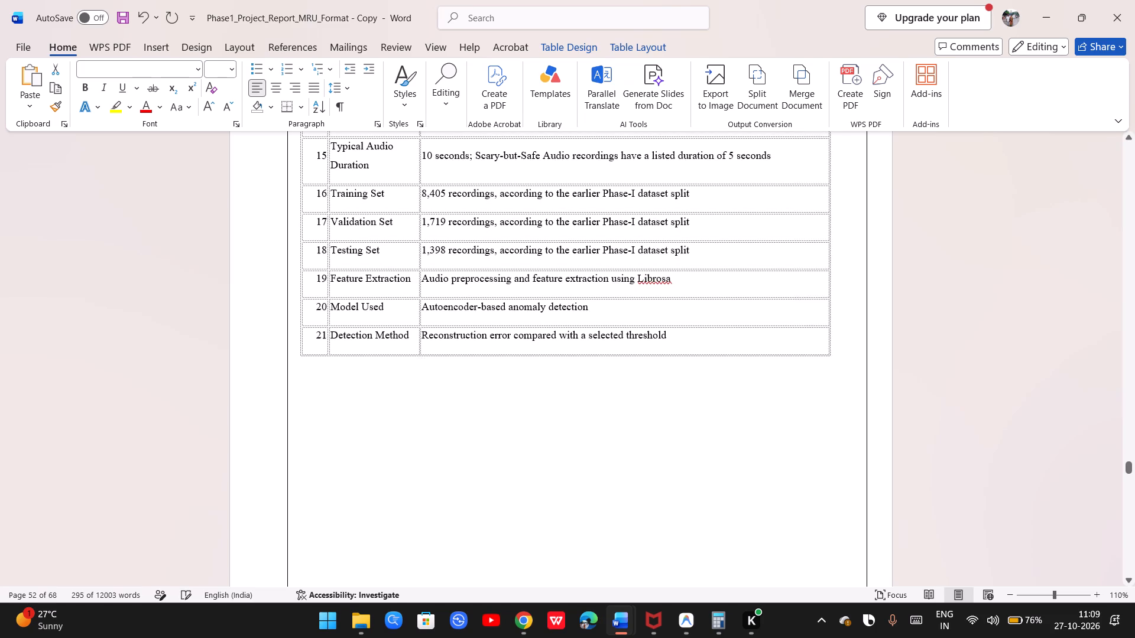
Check the widened Table A.1 layout from its final rows back up to the caption and header row.
scroll(616, 422, down, 10)
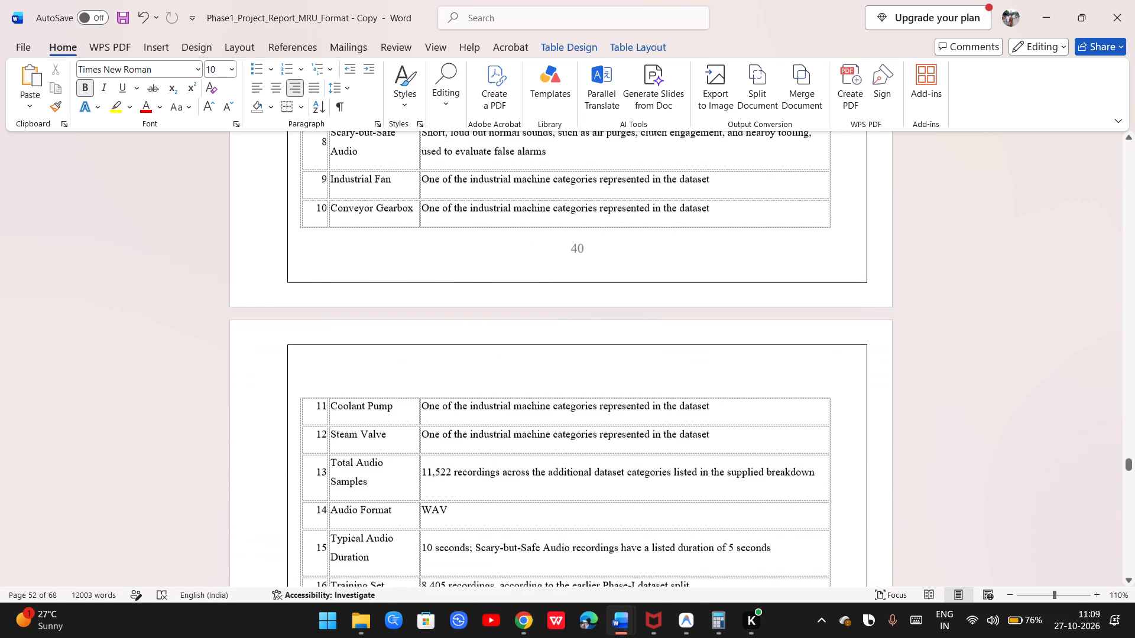
scroll(616, 422, up, 12)
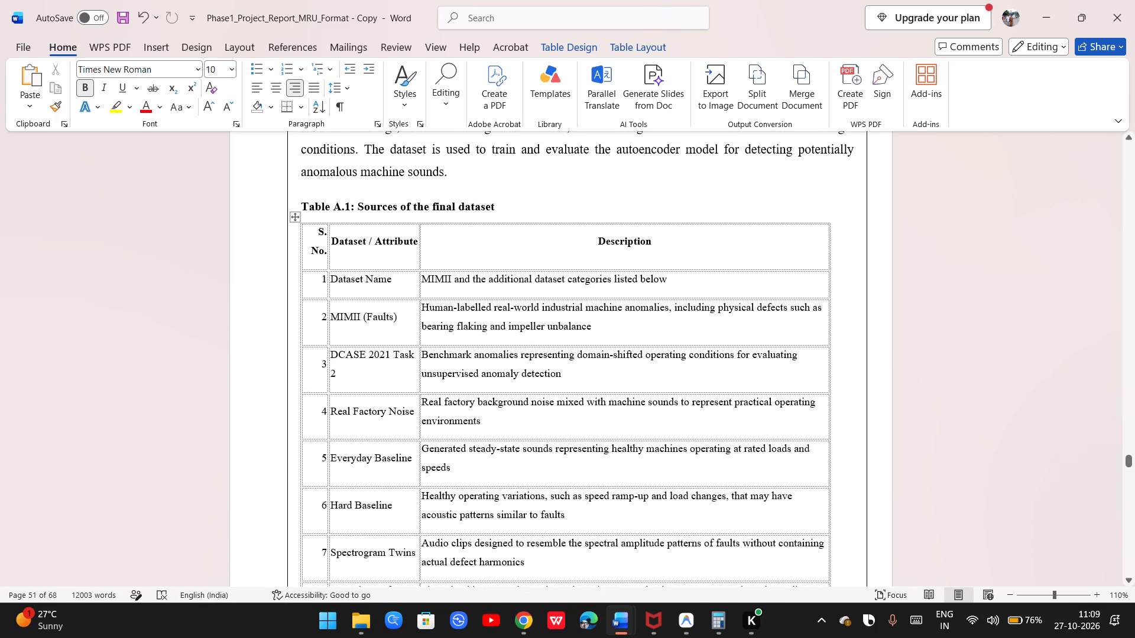
scroll(620, 421, up, 4)
scroll(710, 481, down, 4)
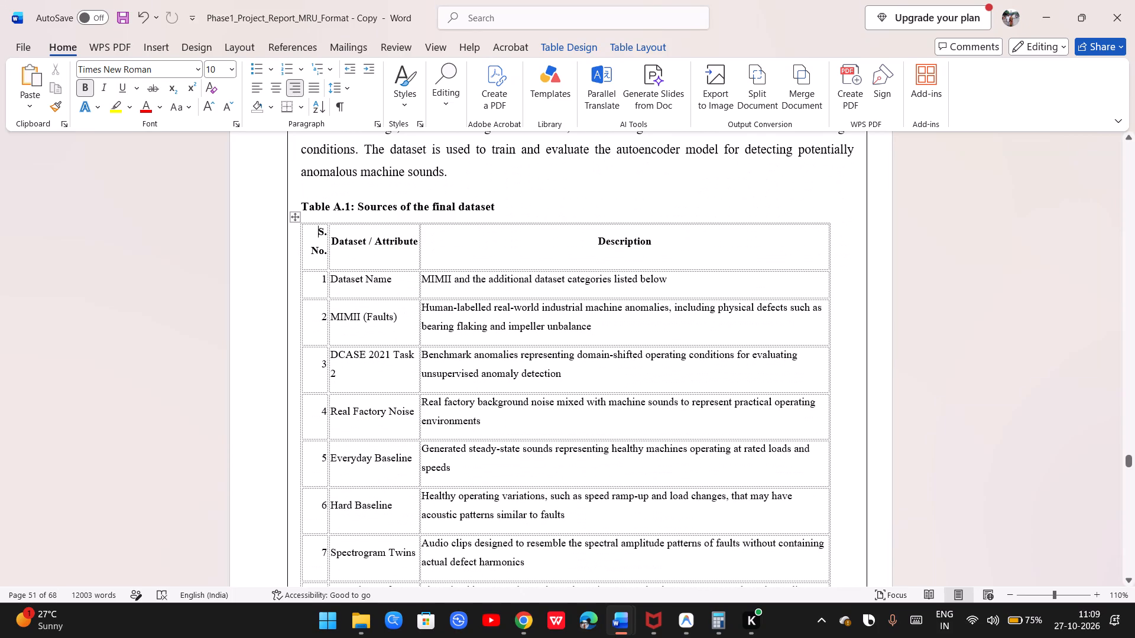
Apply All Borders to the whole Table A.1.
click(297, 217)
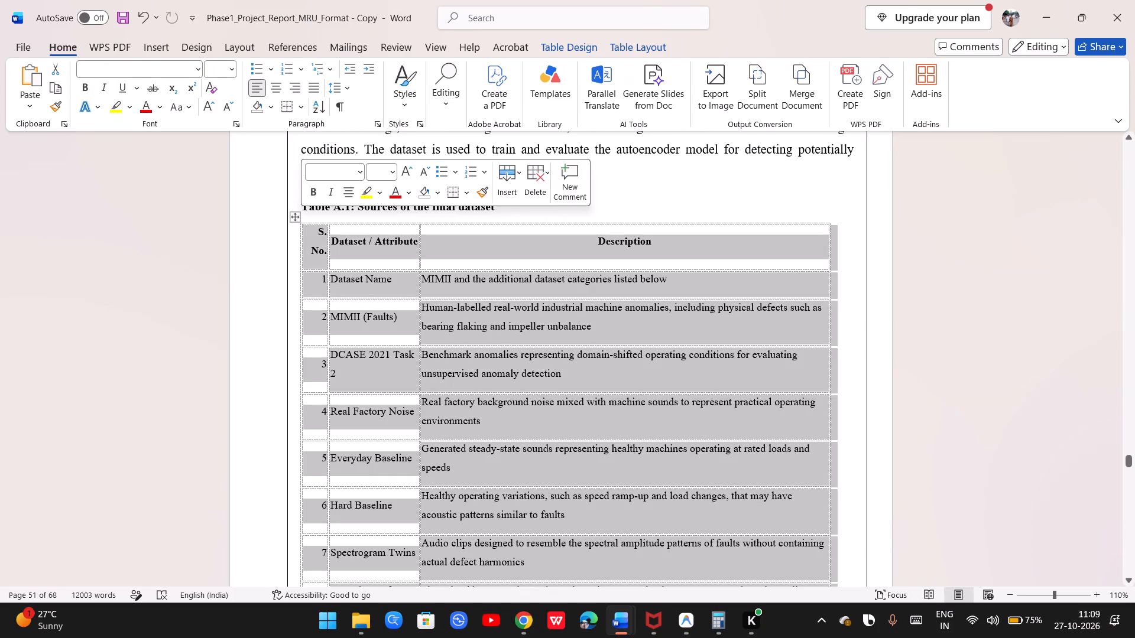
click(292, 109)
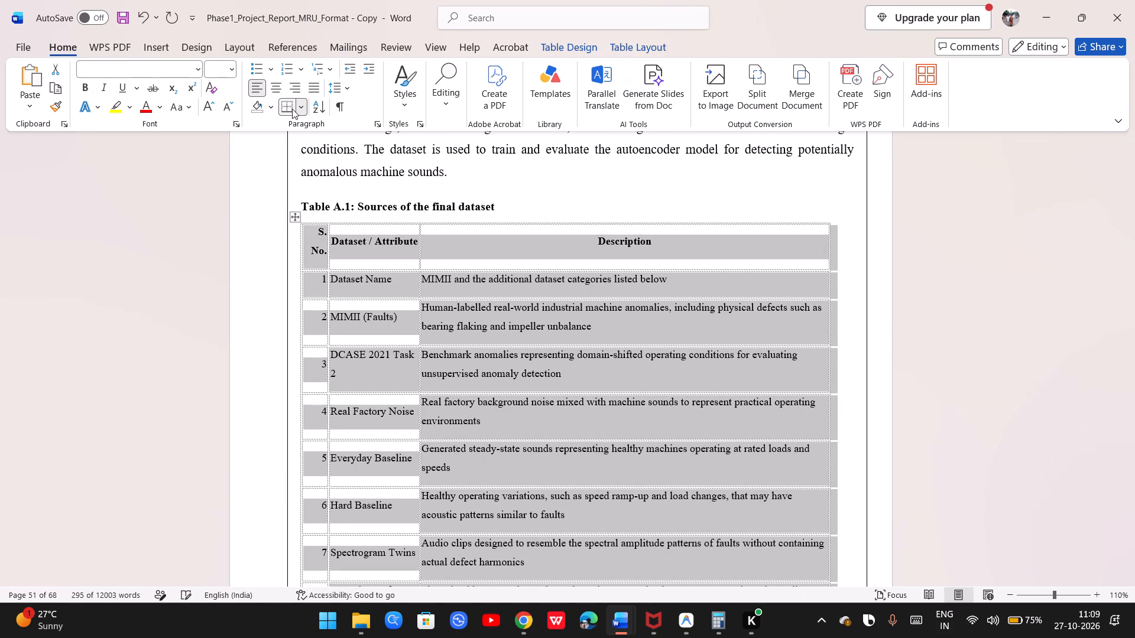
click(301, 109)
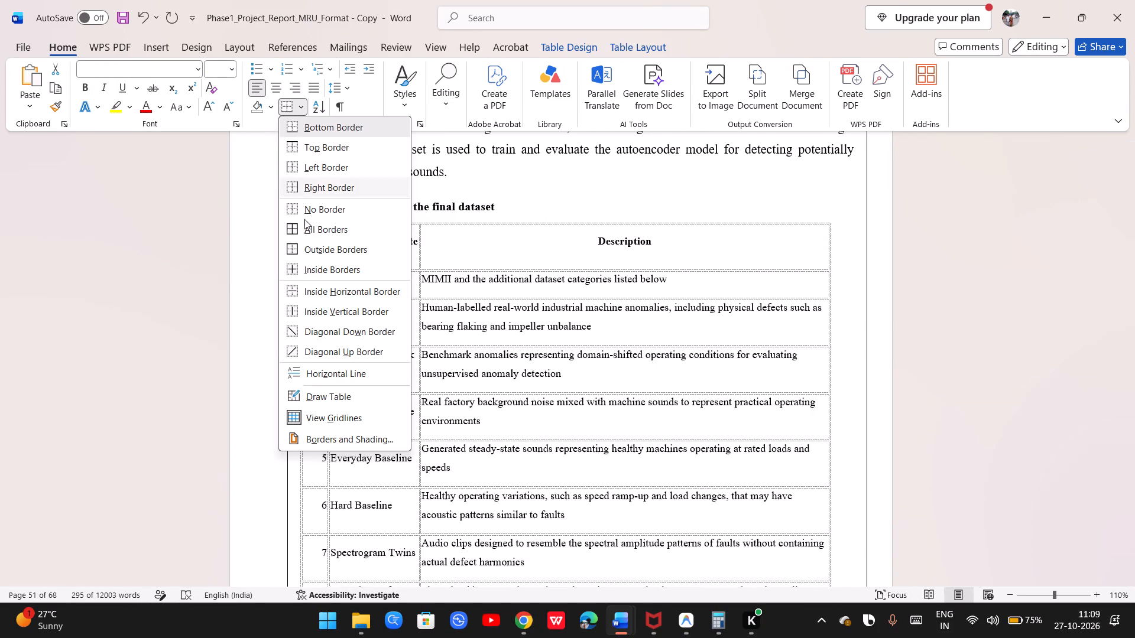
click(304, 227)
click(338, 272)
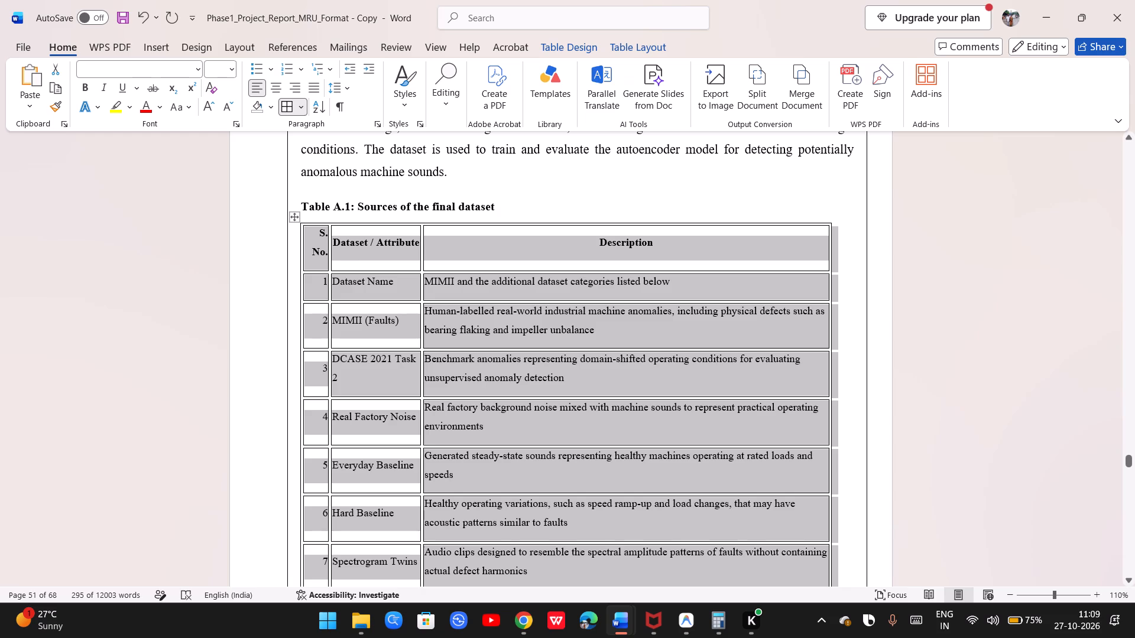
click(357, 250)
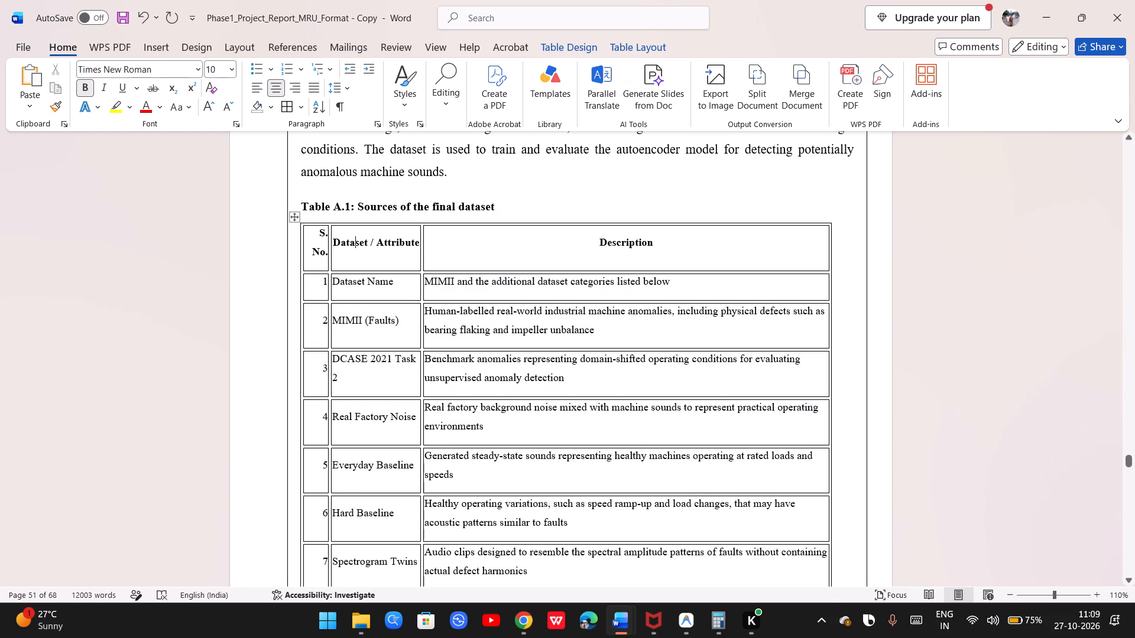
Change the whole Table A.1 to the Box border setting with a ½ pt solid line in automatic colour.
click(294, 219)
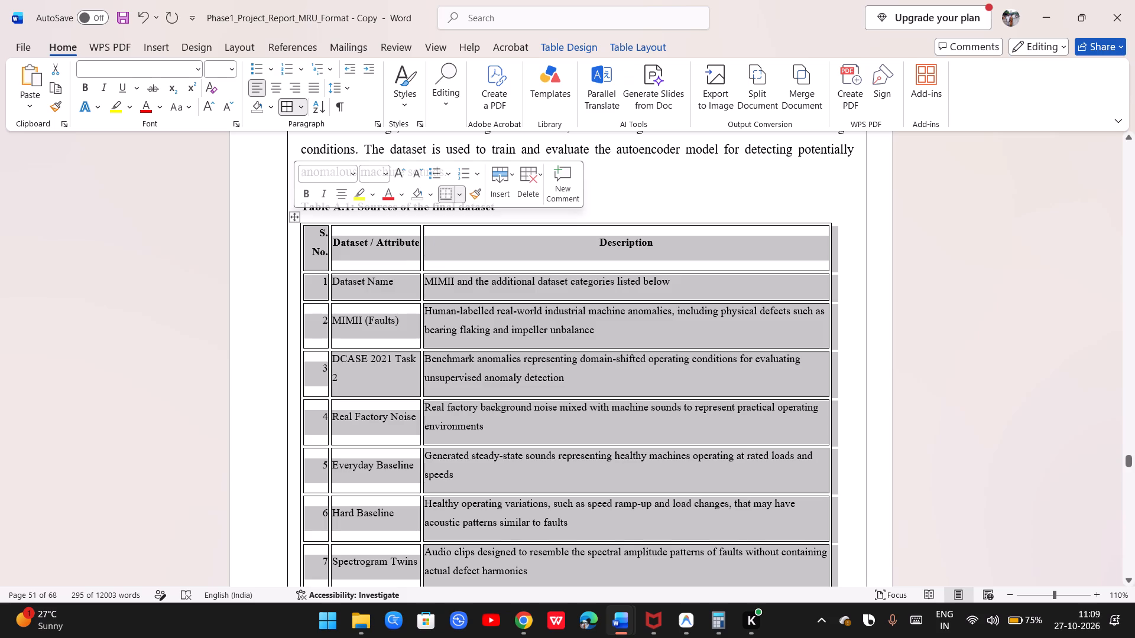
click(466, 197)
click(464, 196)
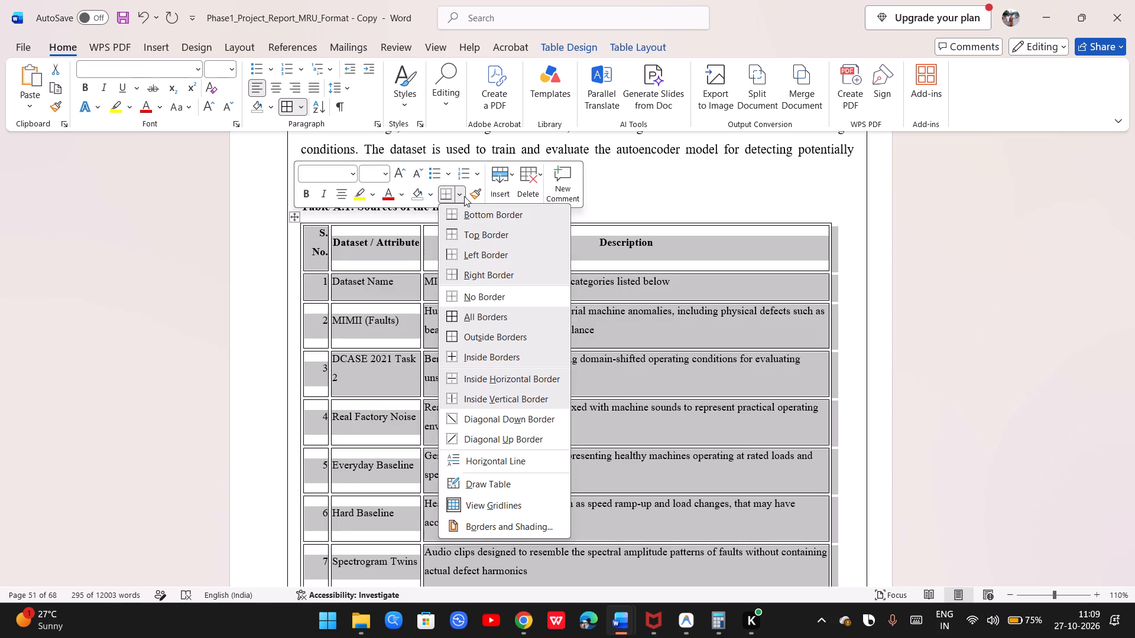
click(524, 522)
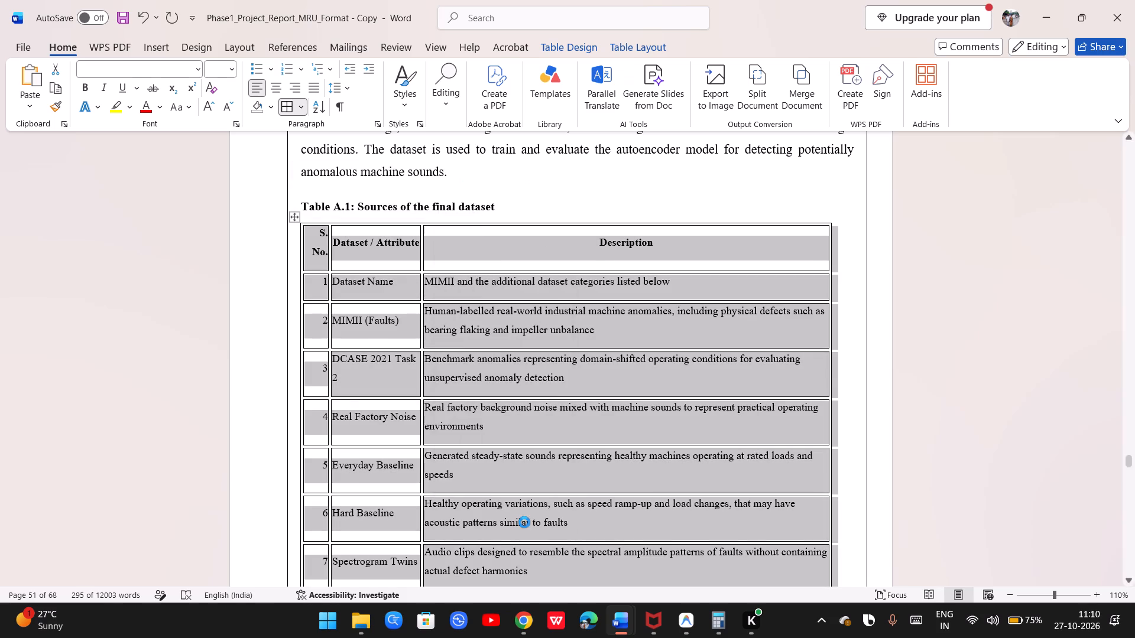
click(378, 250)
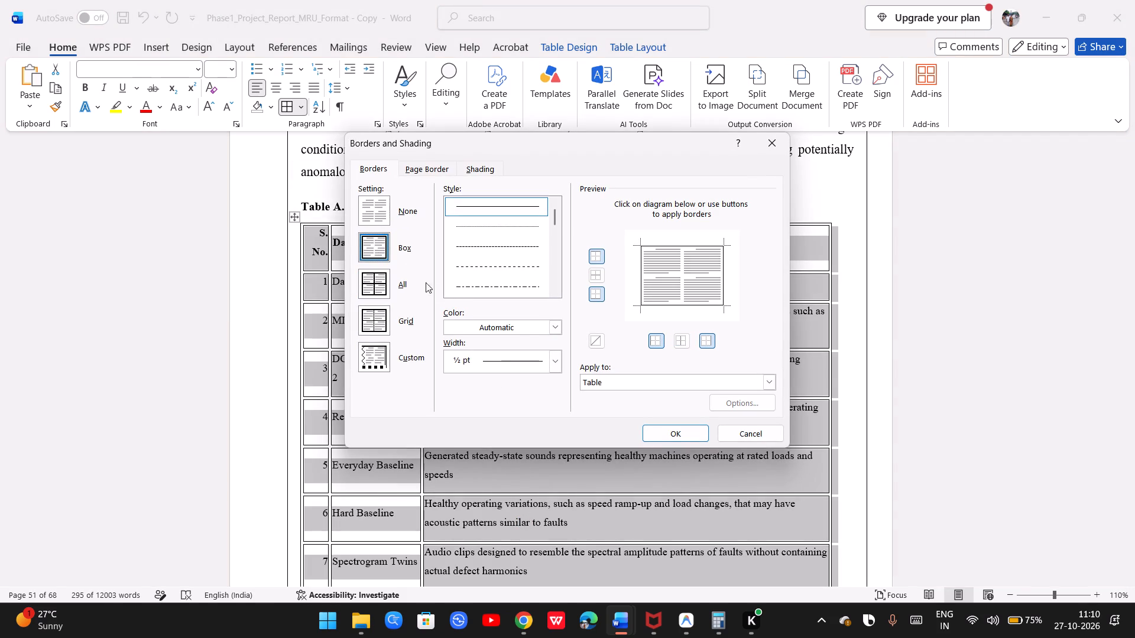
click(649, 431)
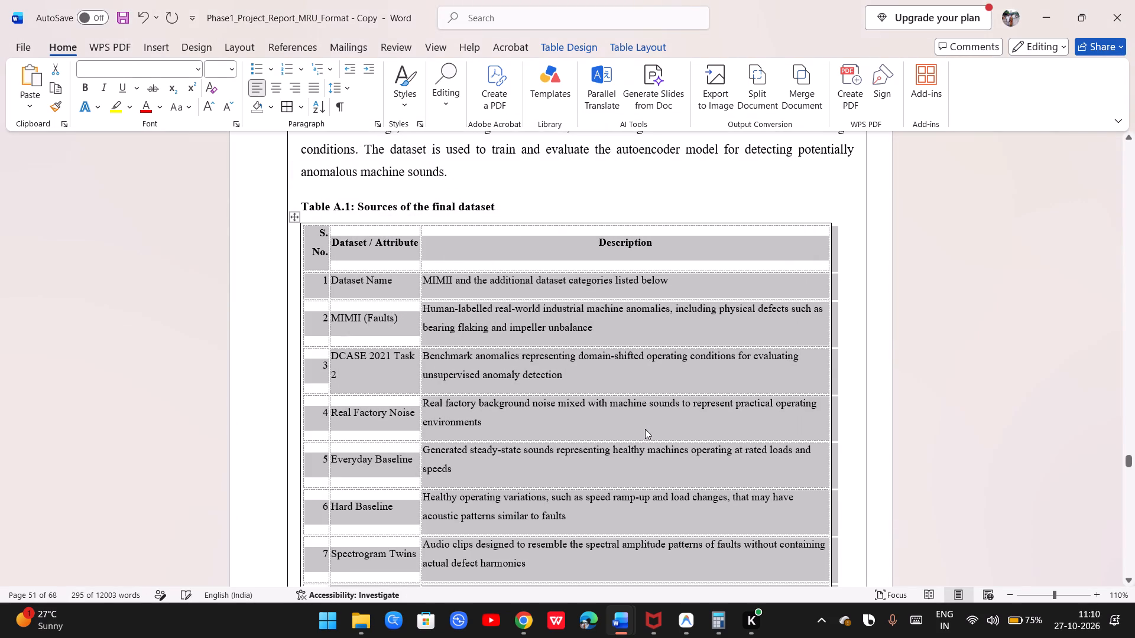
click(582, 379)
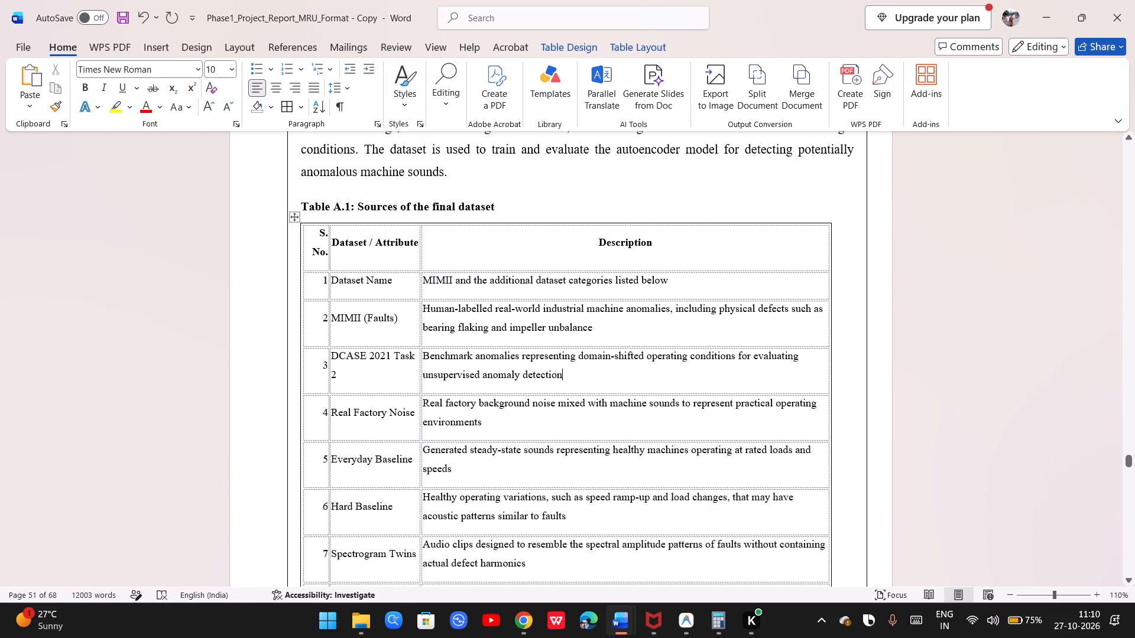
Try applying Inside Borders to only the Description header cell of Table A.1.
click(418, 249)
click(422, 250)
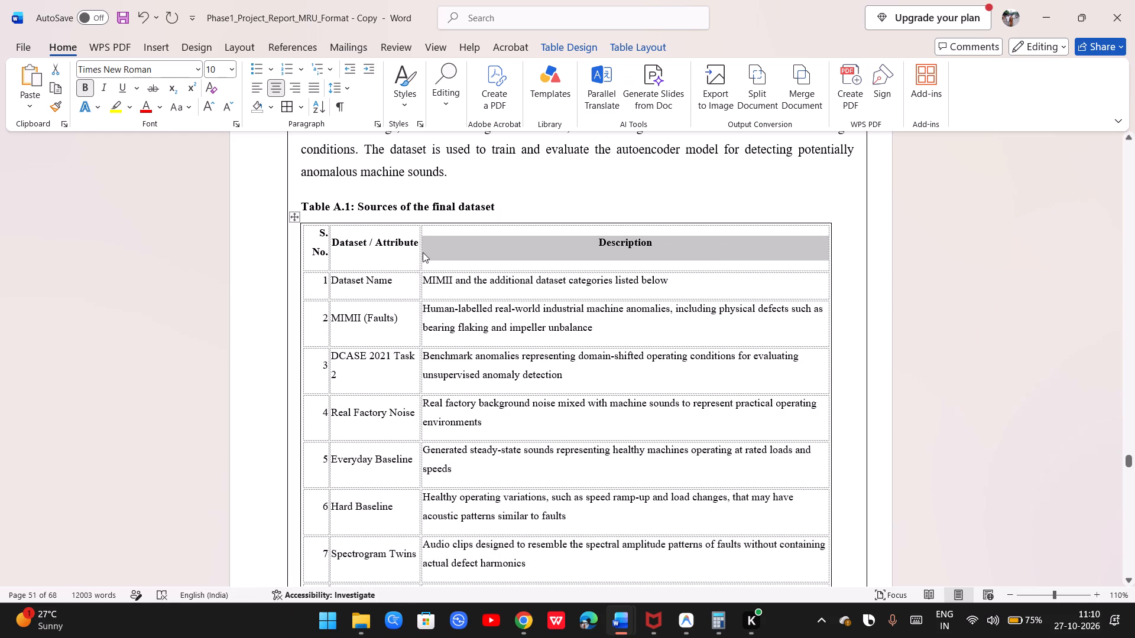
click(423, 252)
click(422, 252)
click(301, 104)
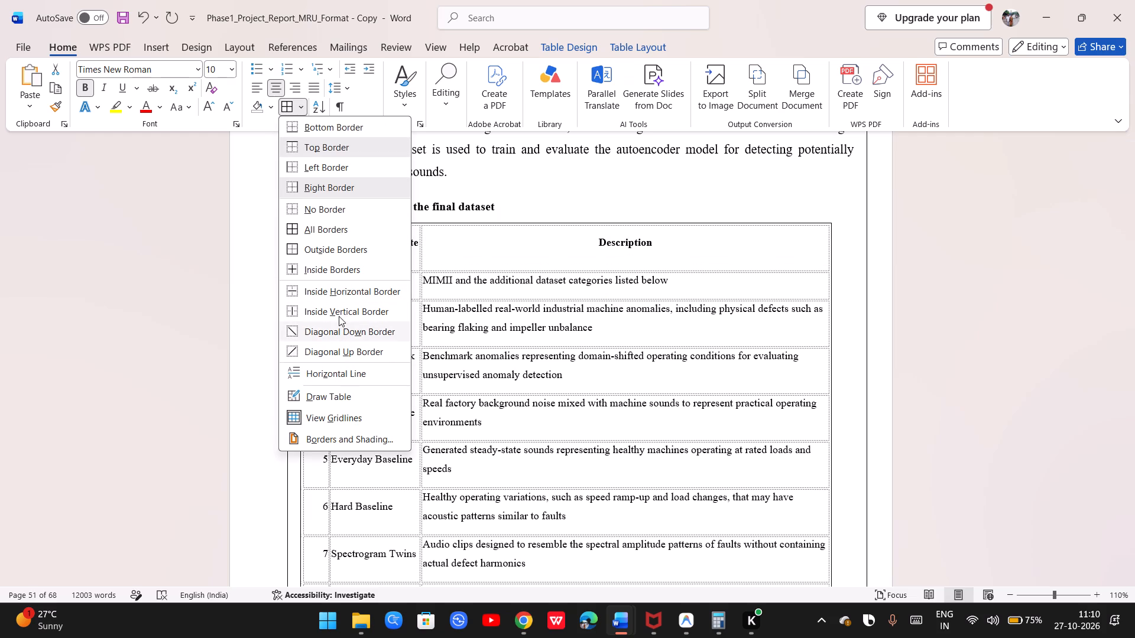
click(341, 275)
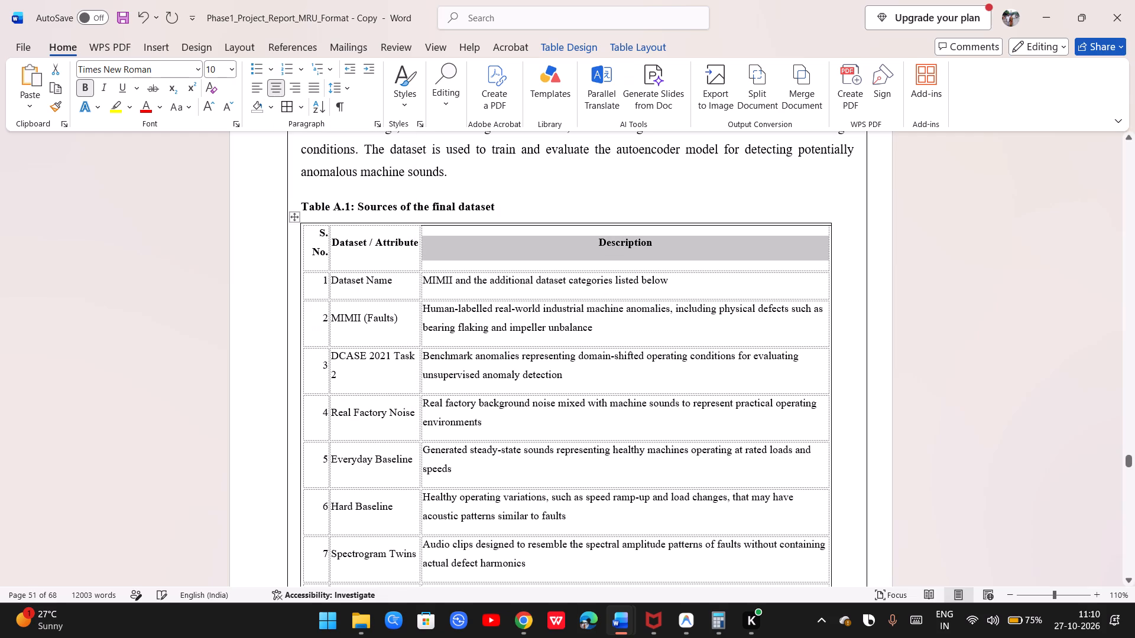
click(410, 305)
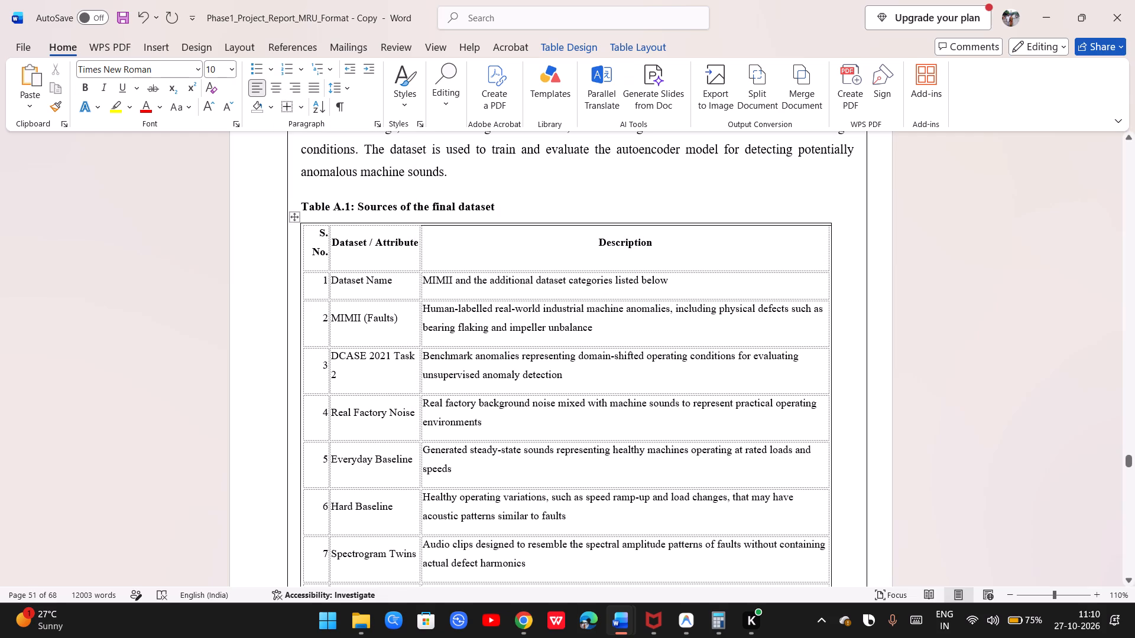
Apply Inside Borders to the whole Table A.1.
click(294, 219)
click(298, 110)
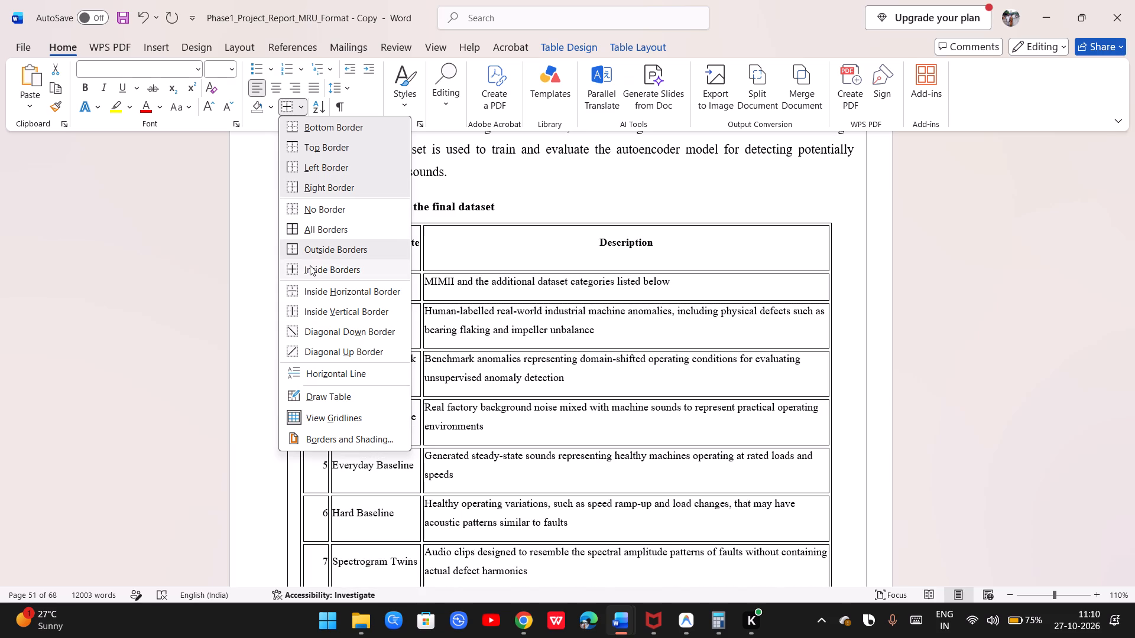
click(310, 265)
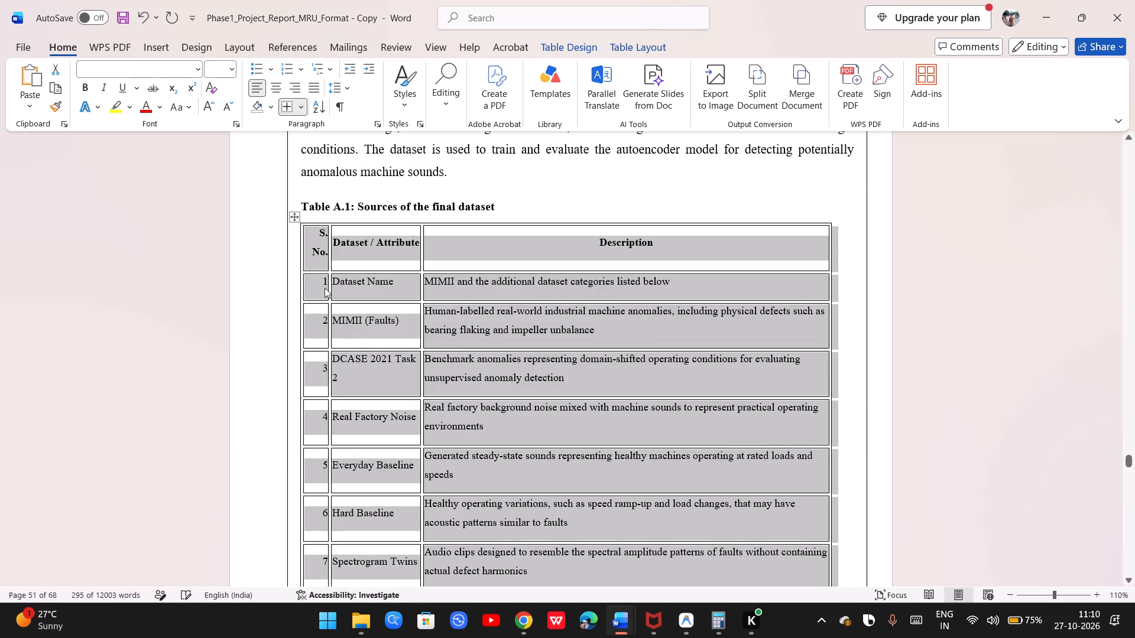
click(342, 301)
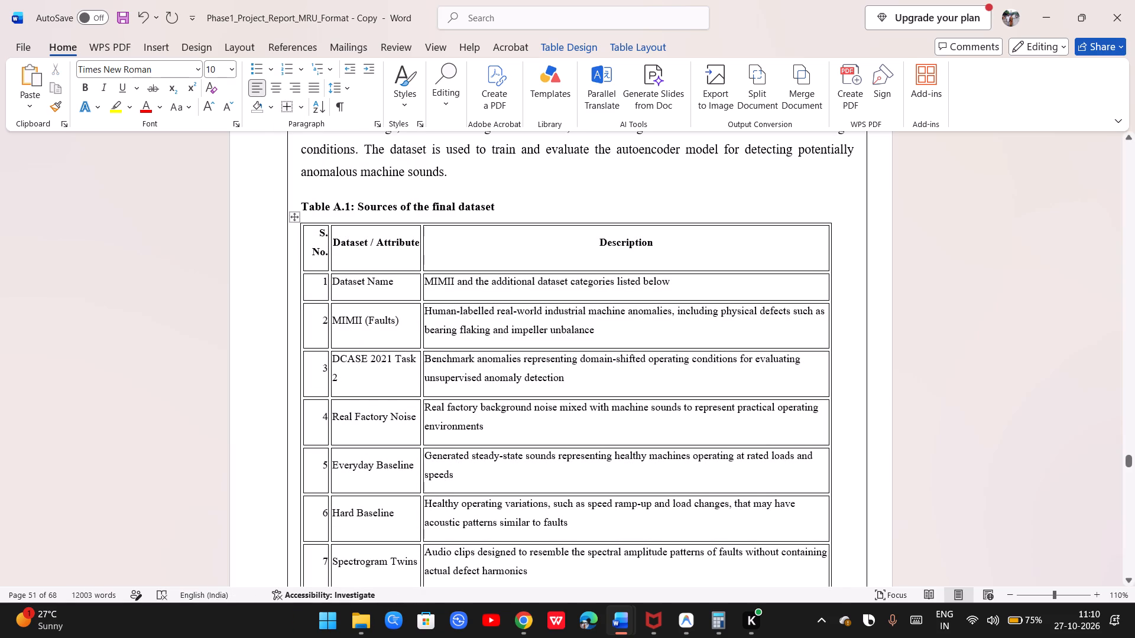
Set Table A.1 to the Box border setting with a ½ pt solid line, applied to the table.
click(301, 112)
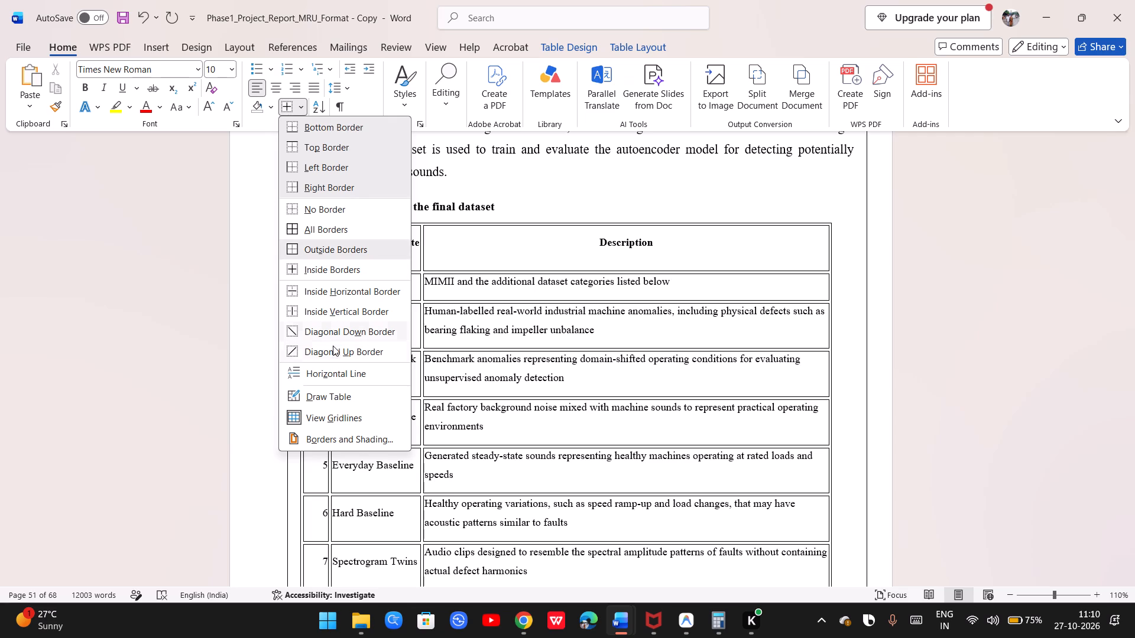
click(312, 440)
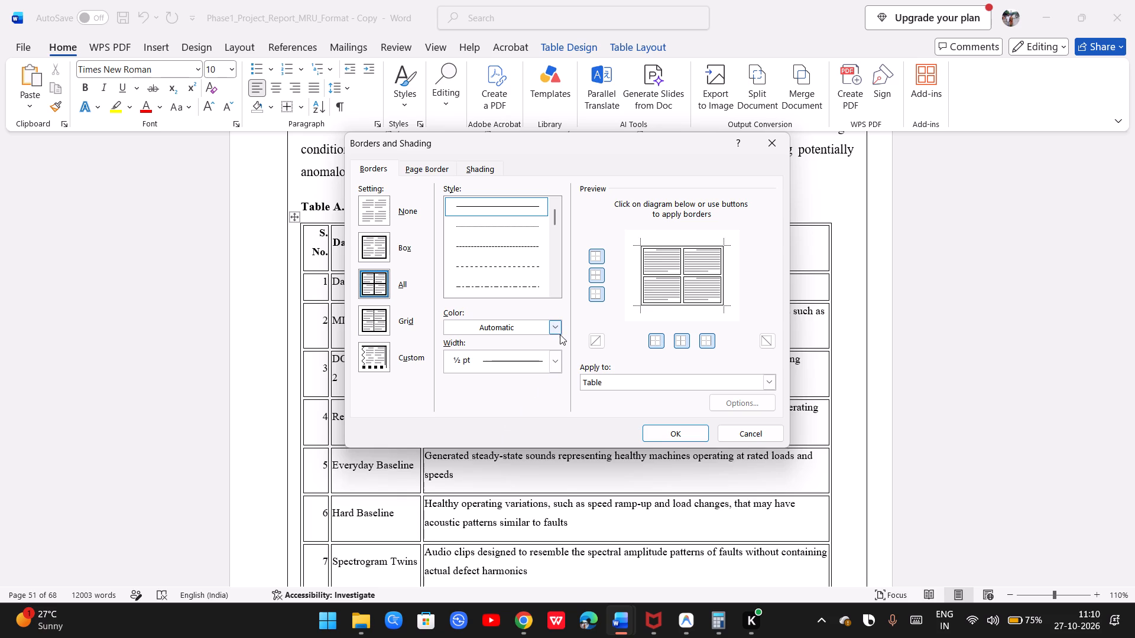
scroll(560, 334, down, 5)
click(367, 250)
click(384, 277)
click(375, 248)
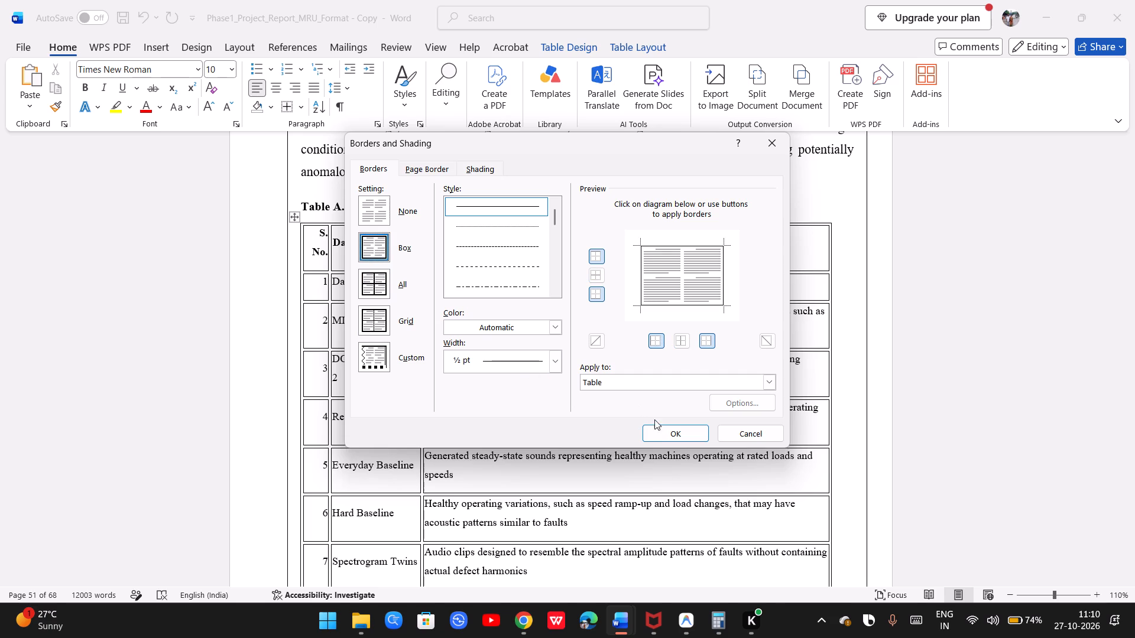
click(664, 429)
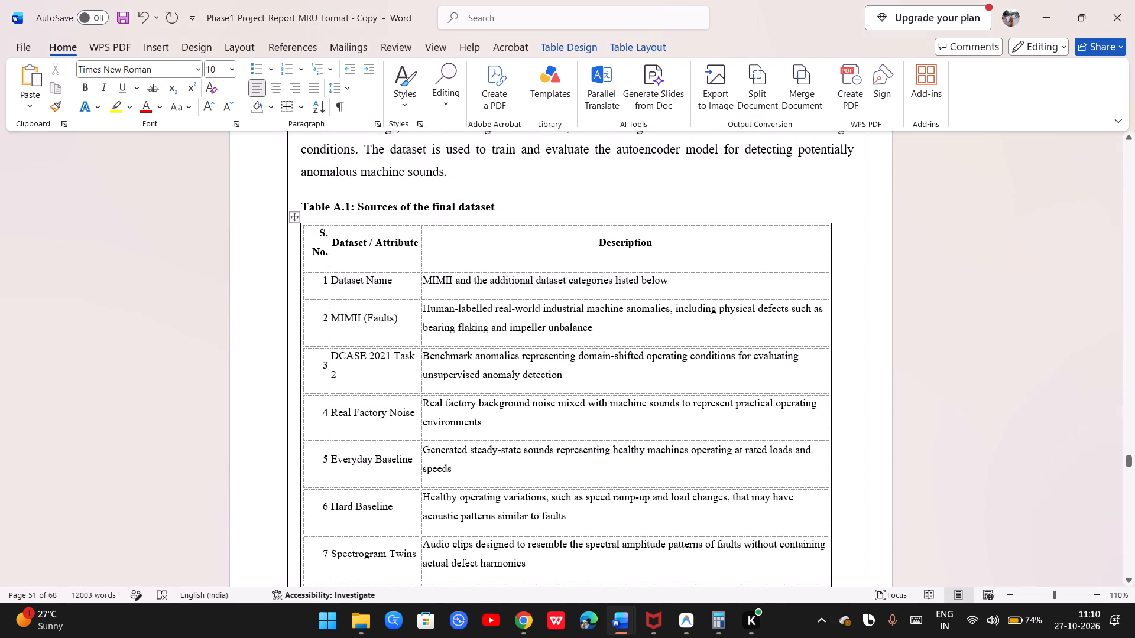
click(329, 261)
Review the borders and layout of Table A.1 across both pages, from the header row to the Detection Method row.
scroll(585, 276, down, 2)
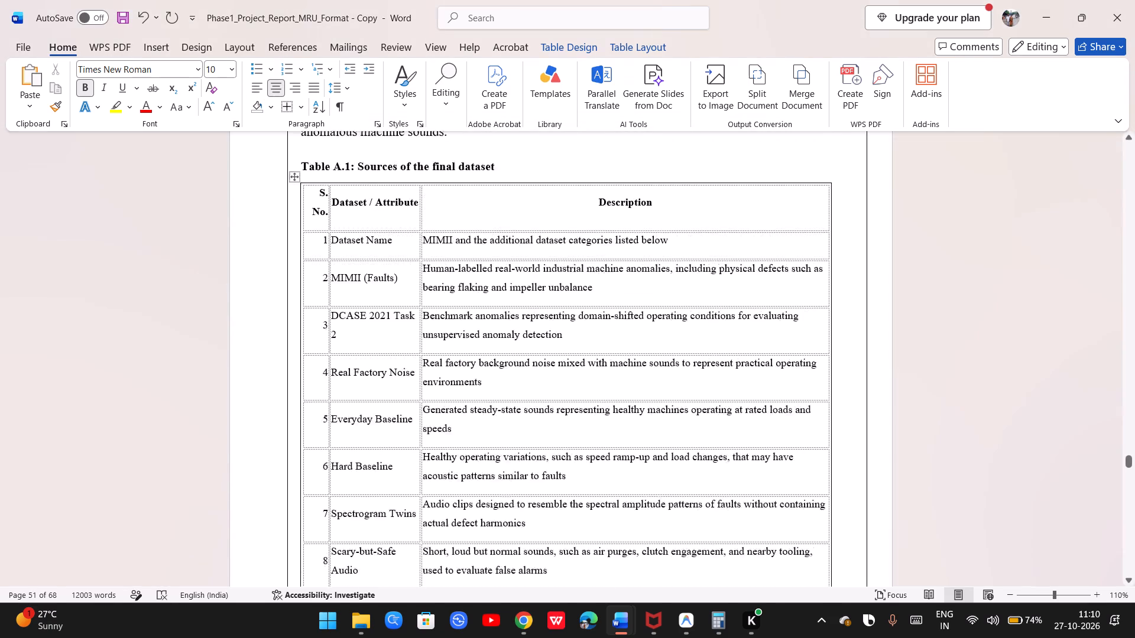
scroll(592, 282, down, 10)
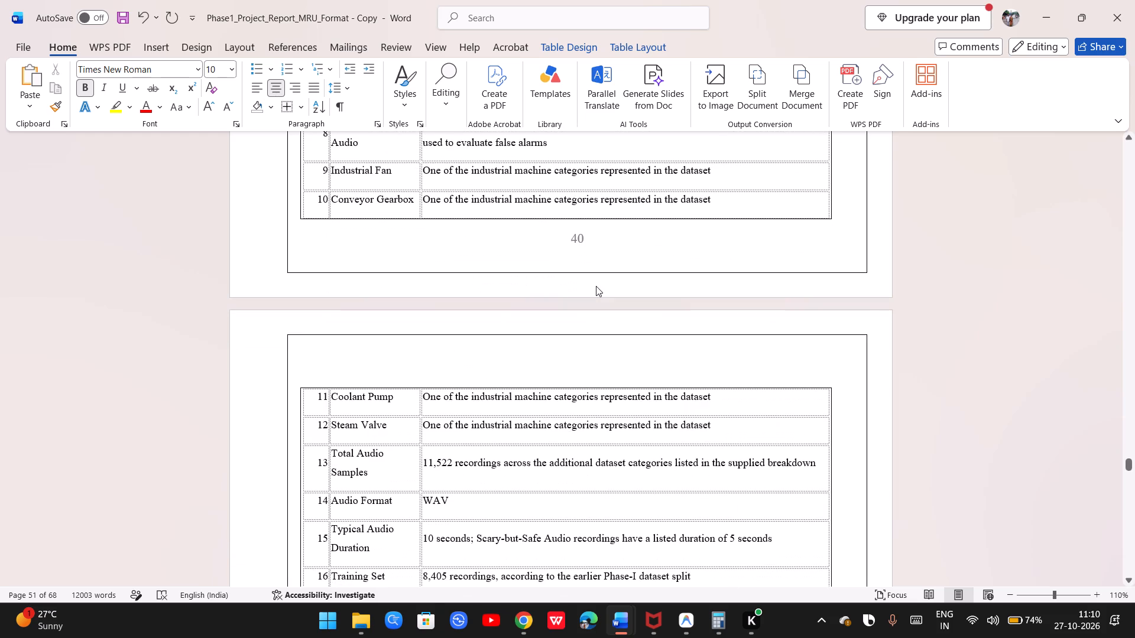
scroll(596, 286, up, 10)
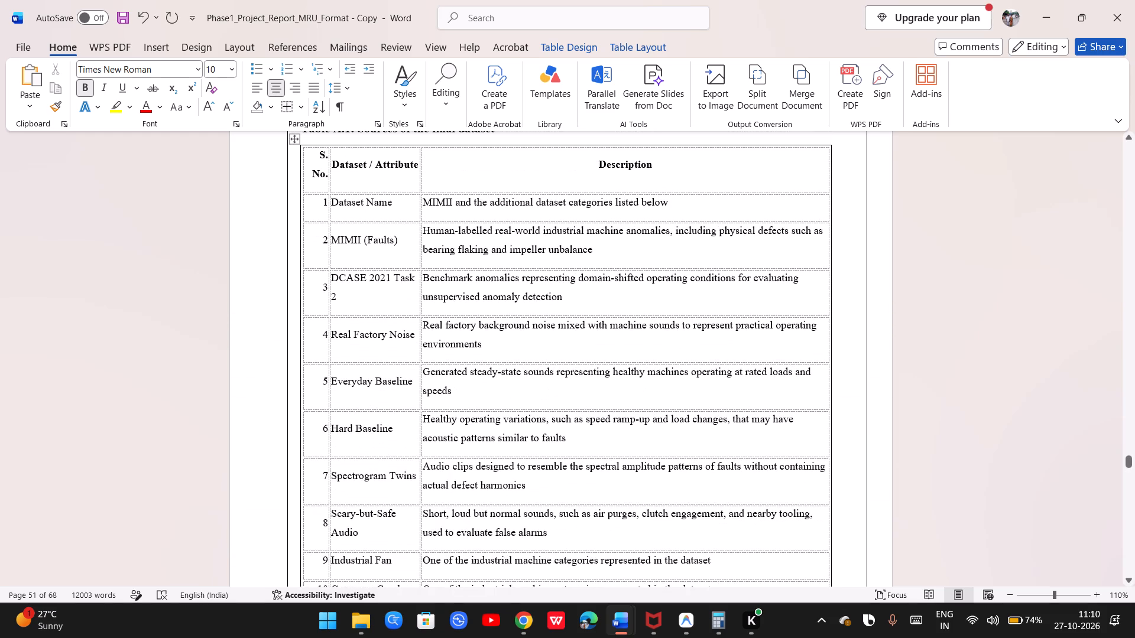
scroll(500, 344, up, 5)
scroll(500, 344, down, 3)
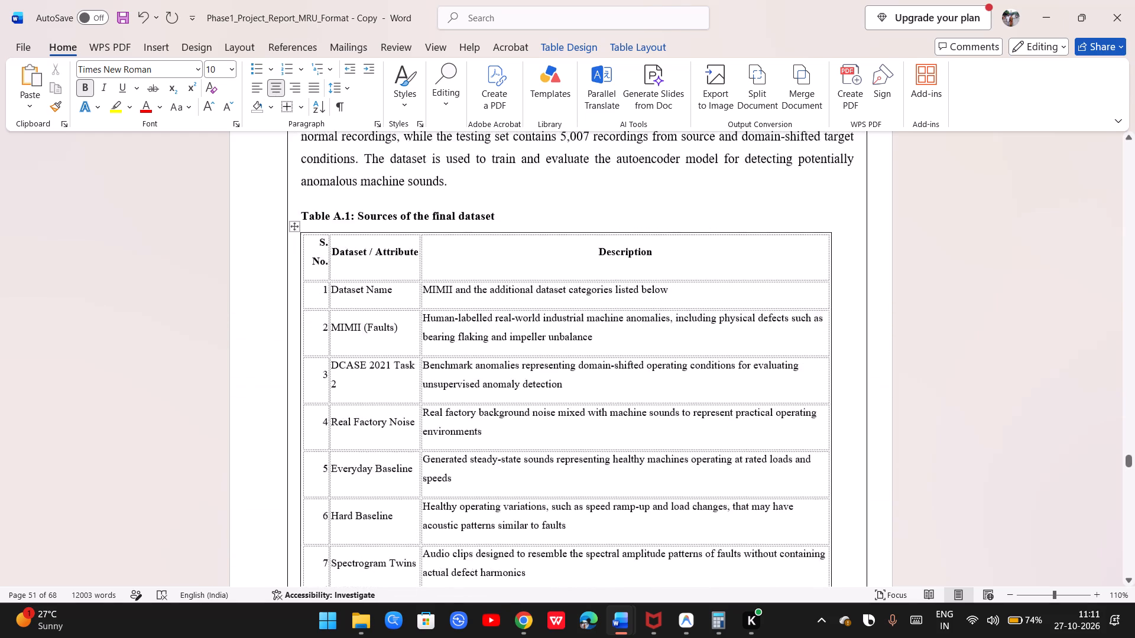
scroll(500, 344, down, 20)
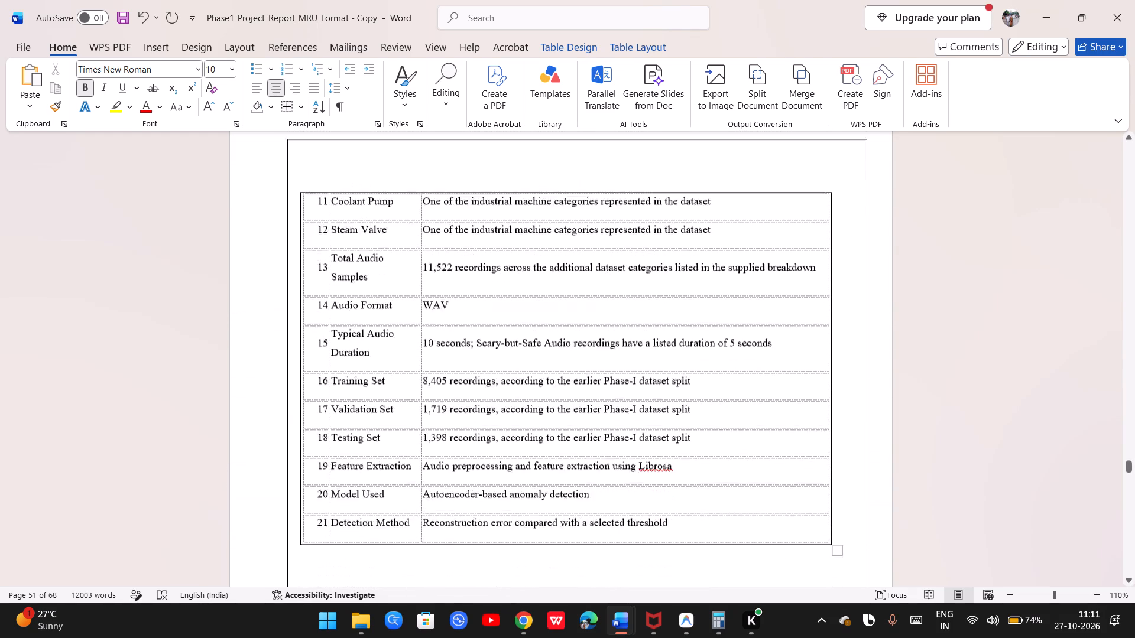
scroll(531, 338, down, 18)
scroll(531, 338, down, 11)
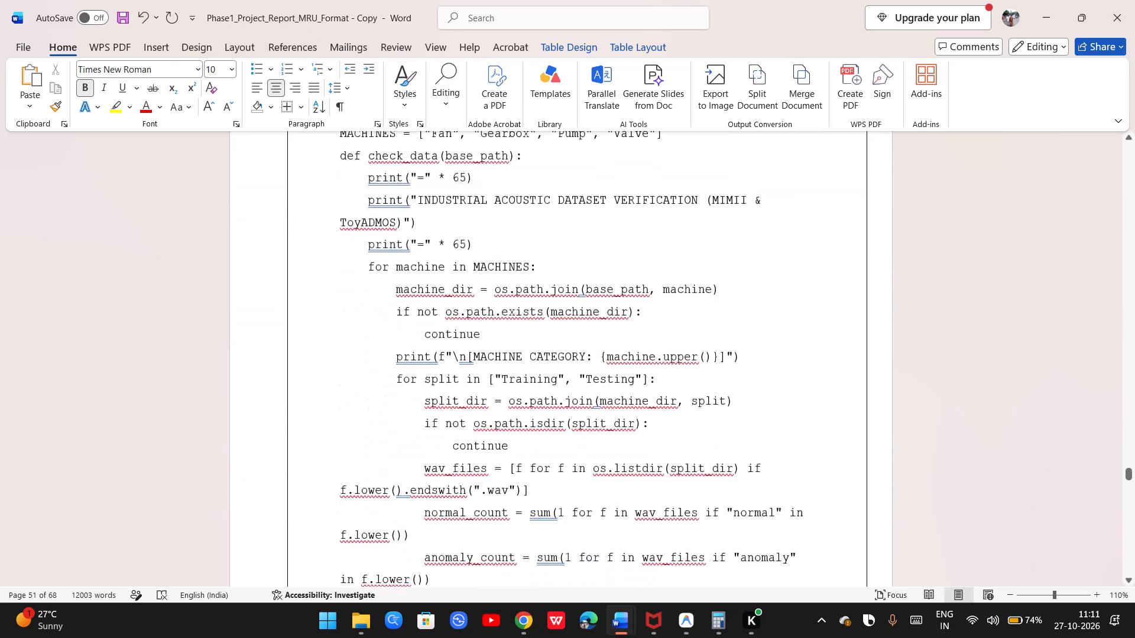
scroll(531, 338, down, 11)
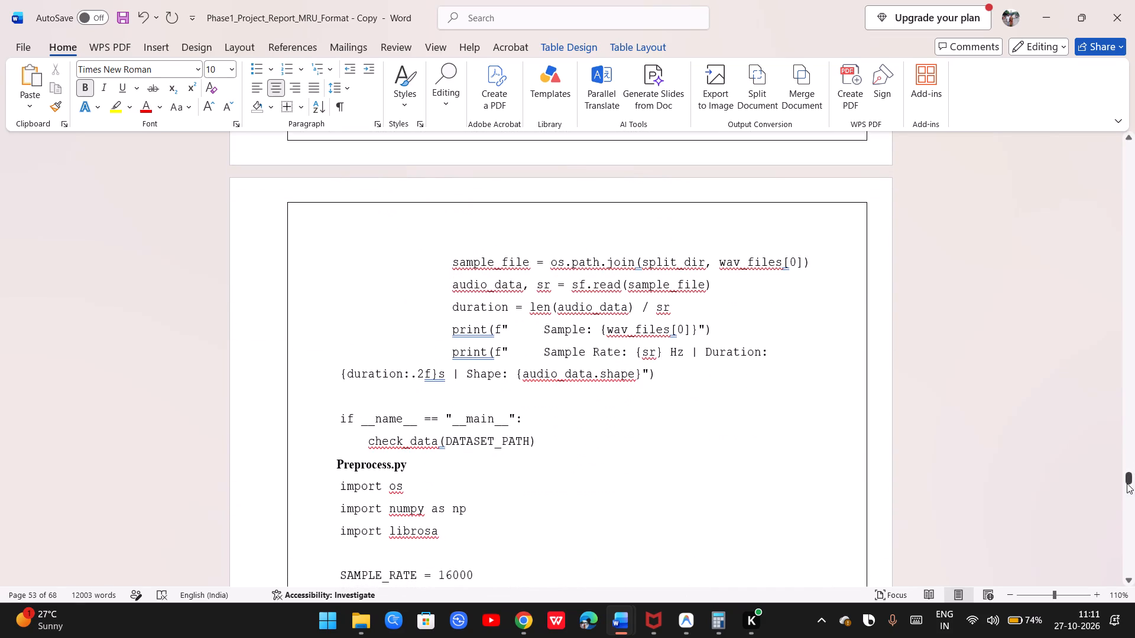
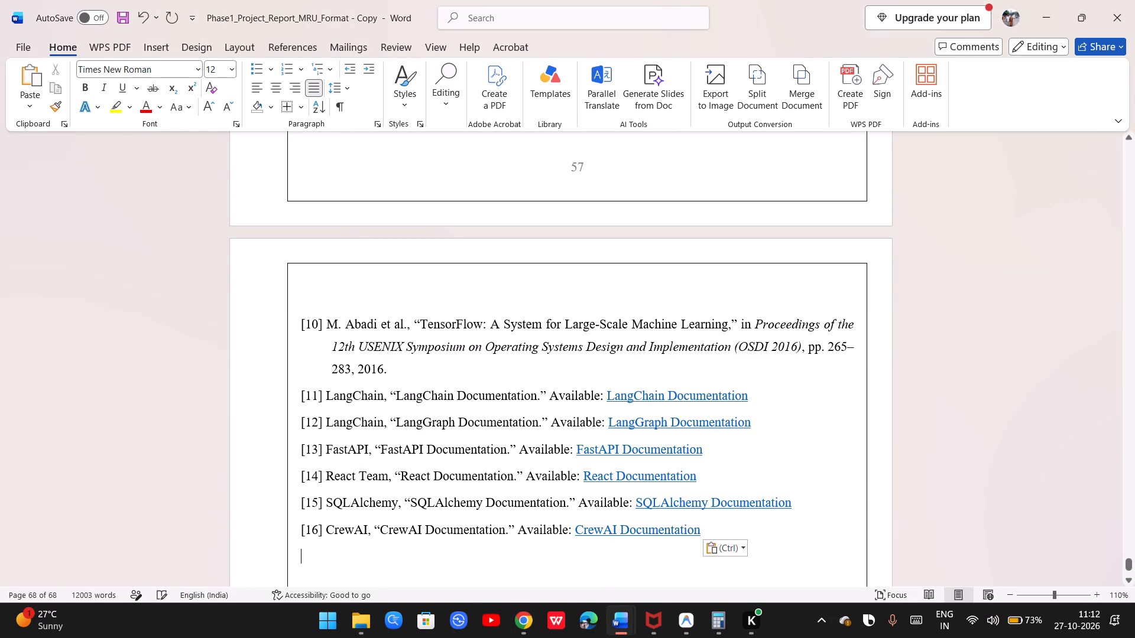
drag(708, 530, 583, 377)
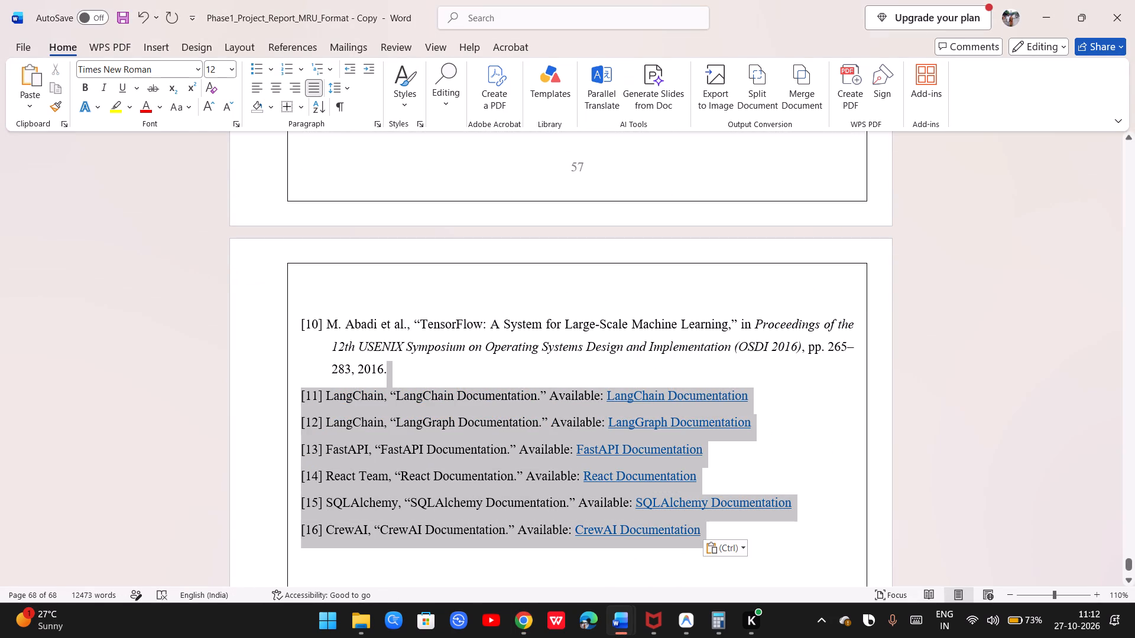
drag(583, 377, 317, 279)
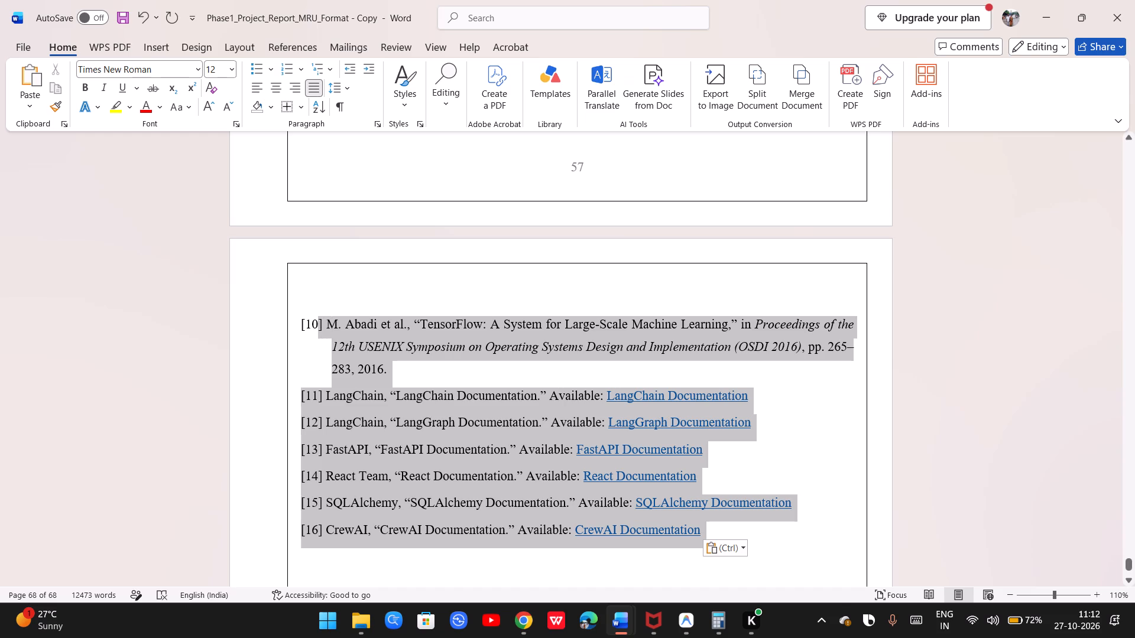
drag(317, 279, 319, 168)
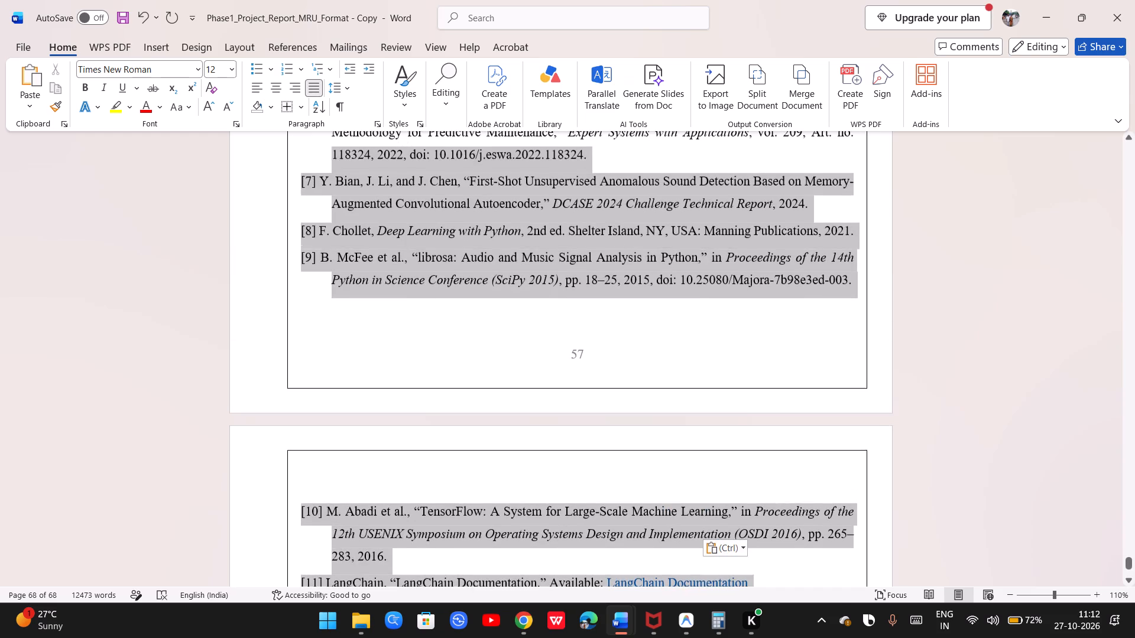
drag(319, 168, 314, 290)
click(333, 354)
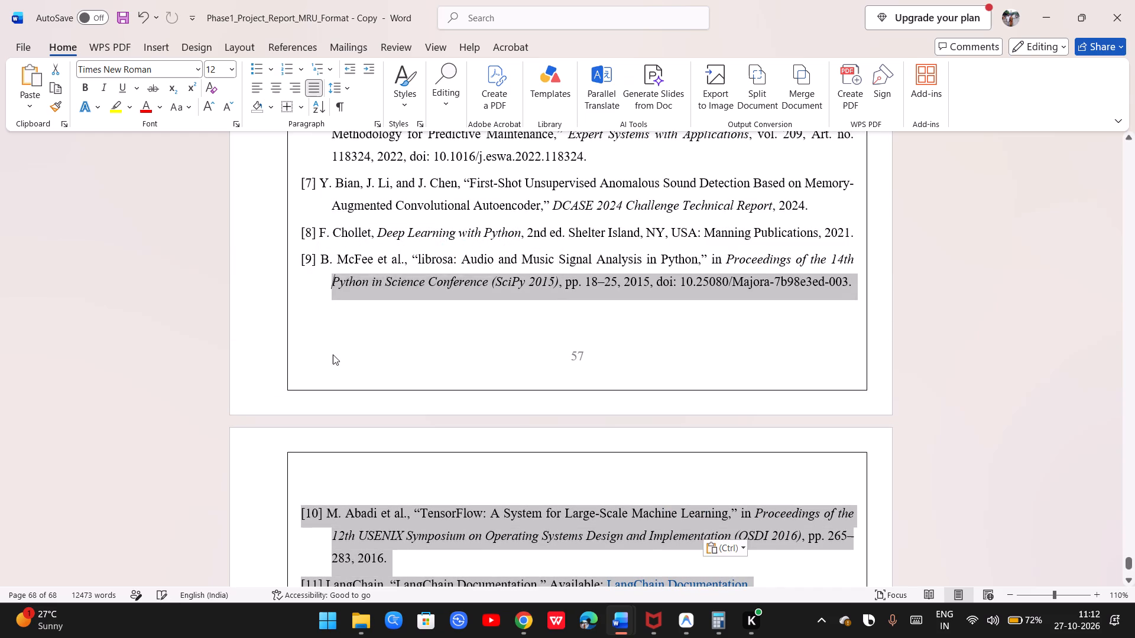
Delete reference [12], the LangGraph Documentation entry, from the reference list.
scroll(359, 382, down, 5)
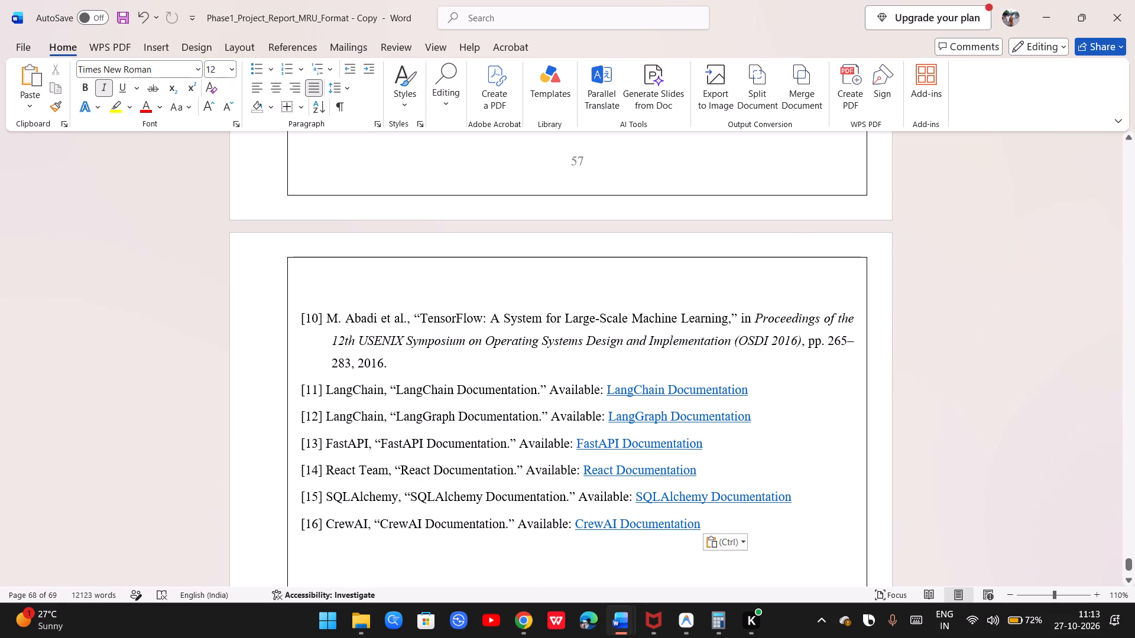
drag(761, 414, 543, 402)
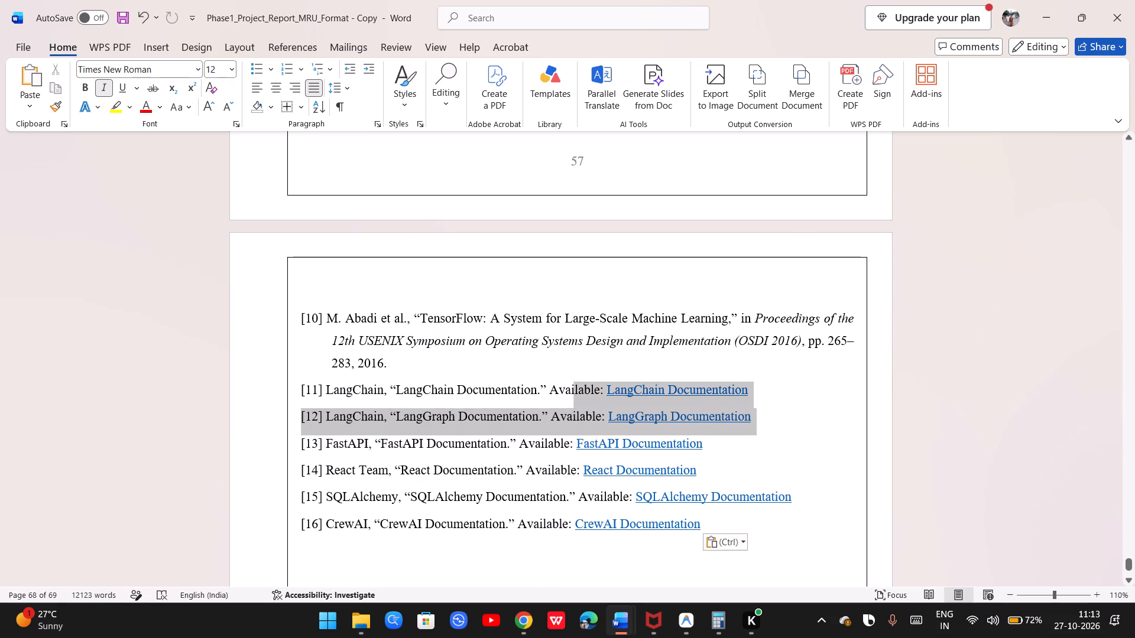
drag(543, 402, 299, 427)
key(BackSpace)
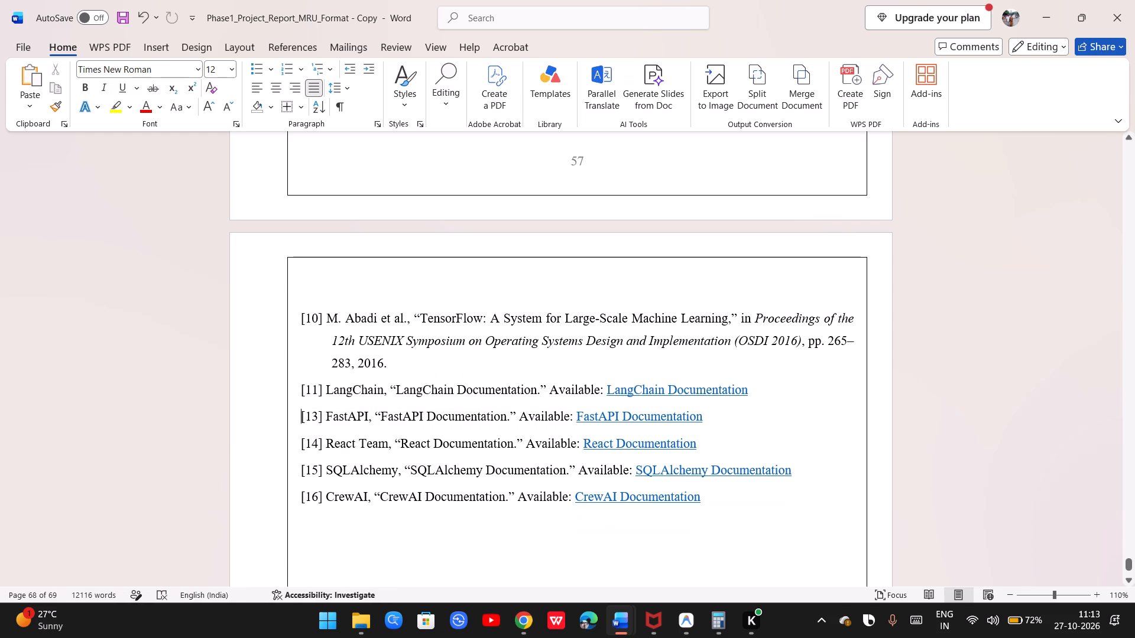
Renumber the FastAPI, React, SQLAlchemy and CrewAI references as [12], [13], [14] and [15], and save the report.
key(Right)
key(Right)
key(Right)
key(BackSpace)
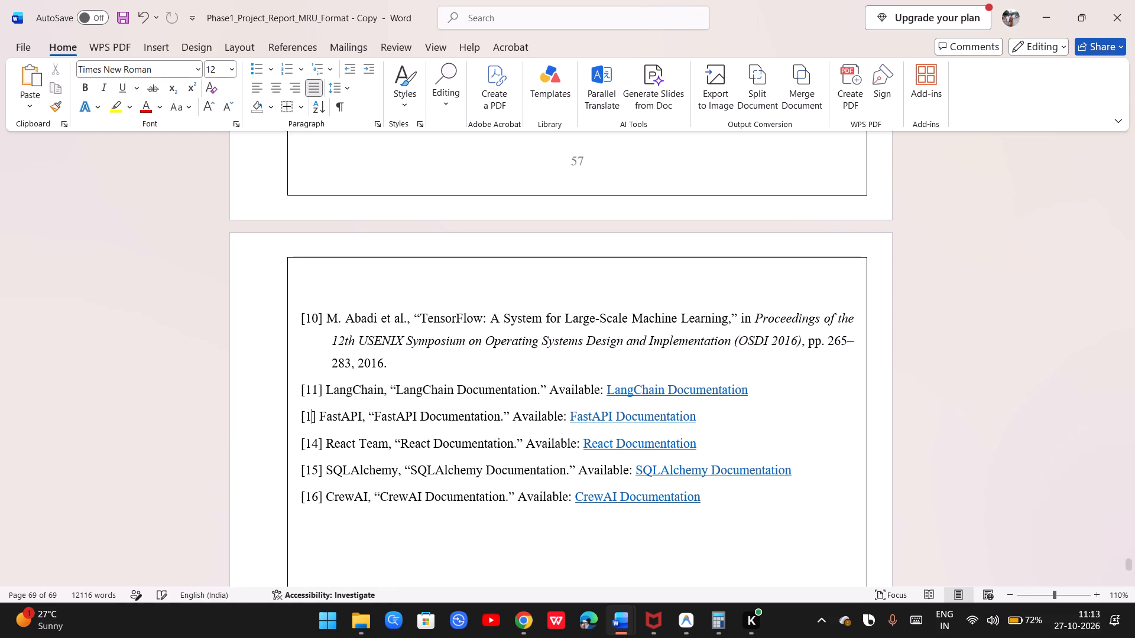
key(2)
key(Down)
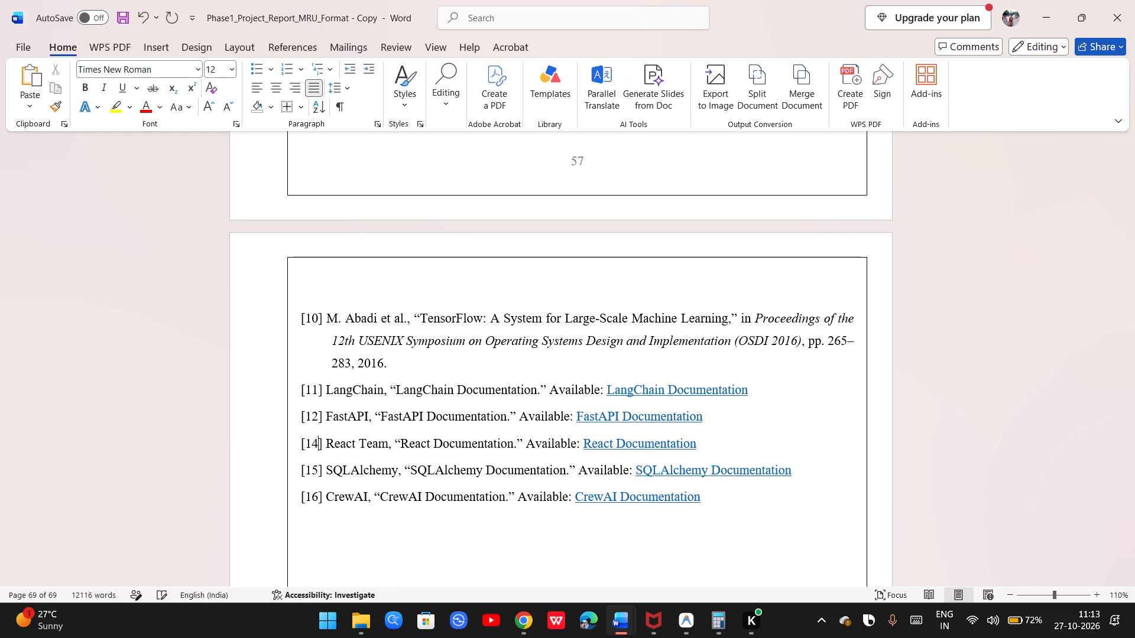
key(BackSpace)
key(3)
key(Down)
key(BackSpace)
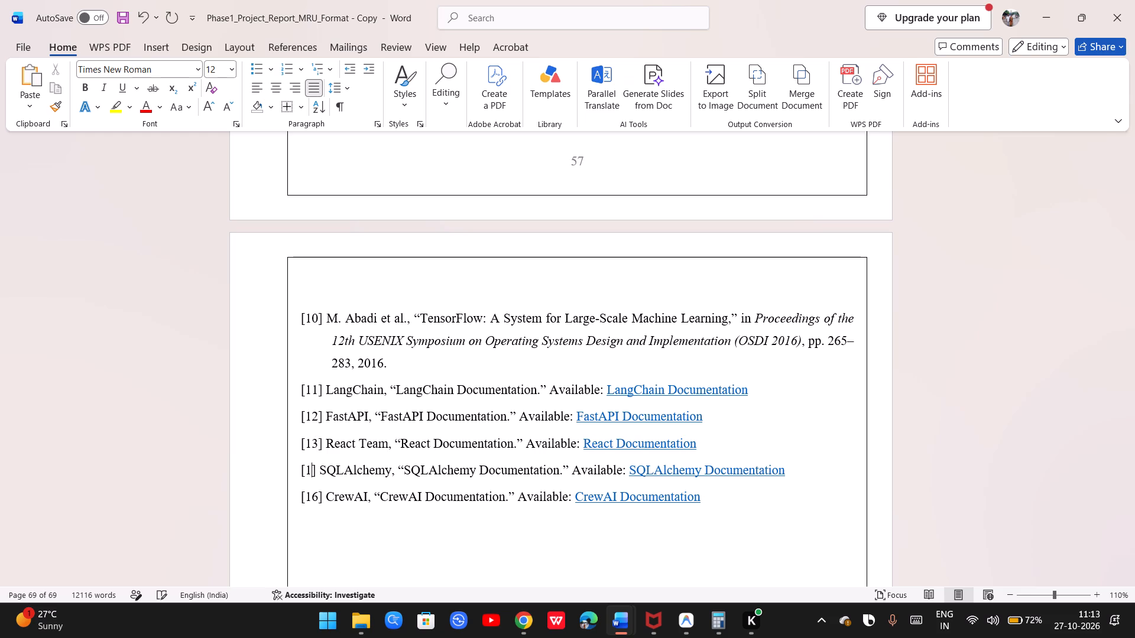
key(4)
key(Down)
key(BackSpace)
key(5)
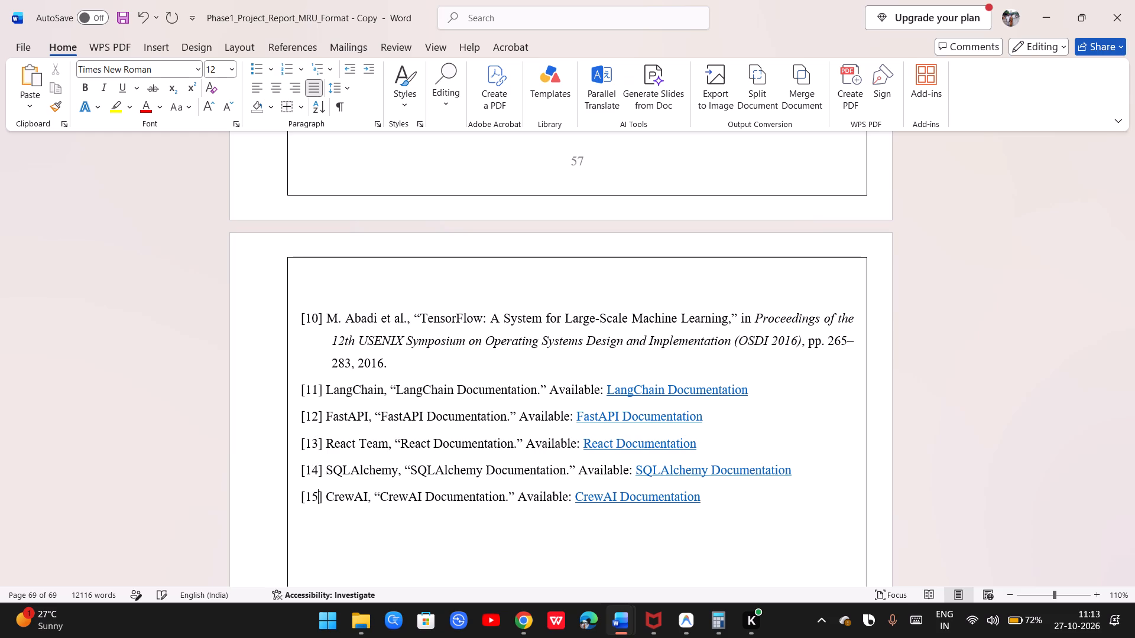
key(ctrl+s)
Delete the caption "Figure 3.1: Composition of the final dataset" and the blank line above it in section 3.2.1.
scroll(314, 413, up, 2)
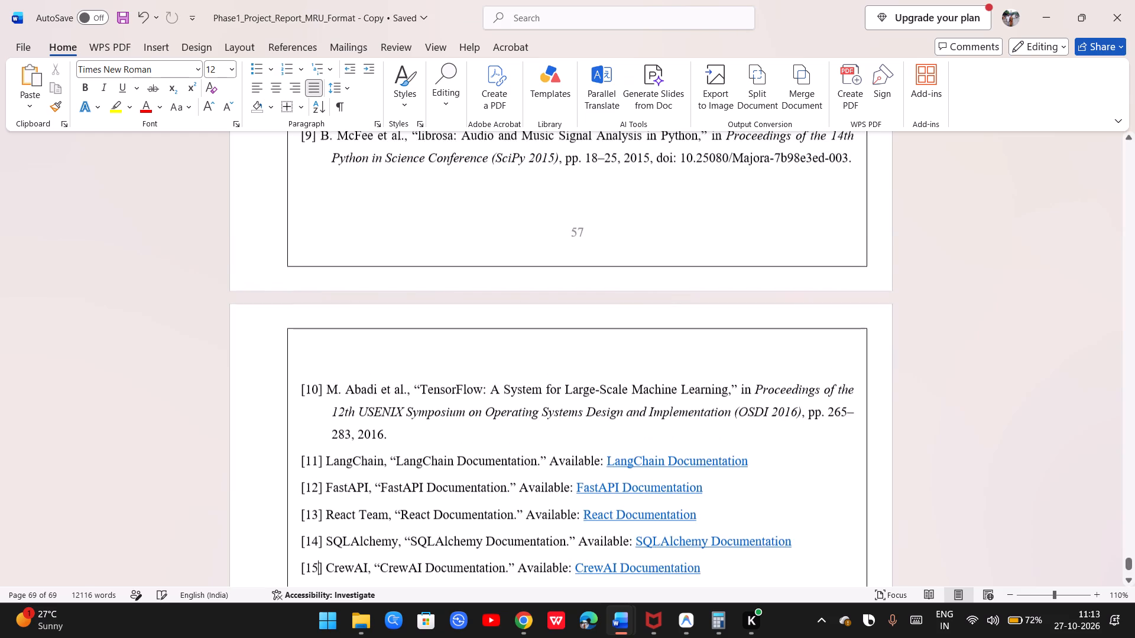
click(329, 429)
scroll(375, 442, up, 6)
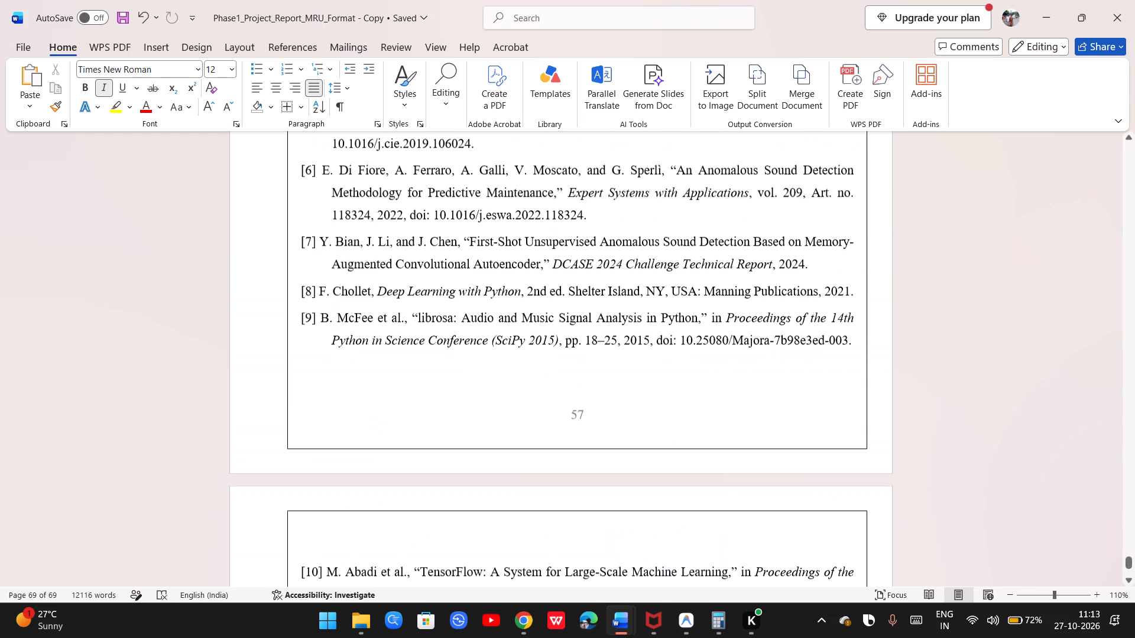
scroll(375, 442, up, 13)
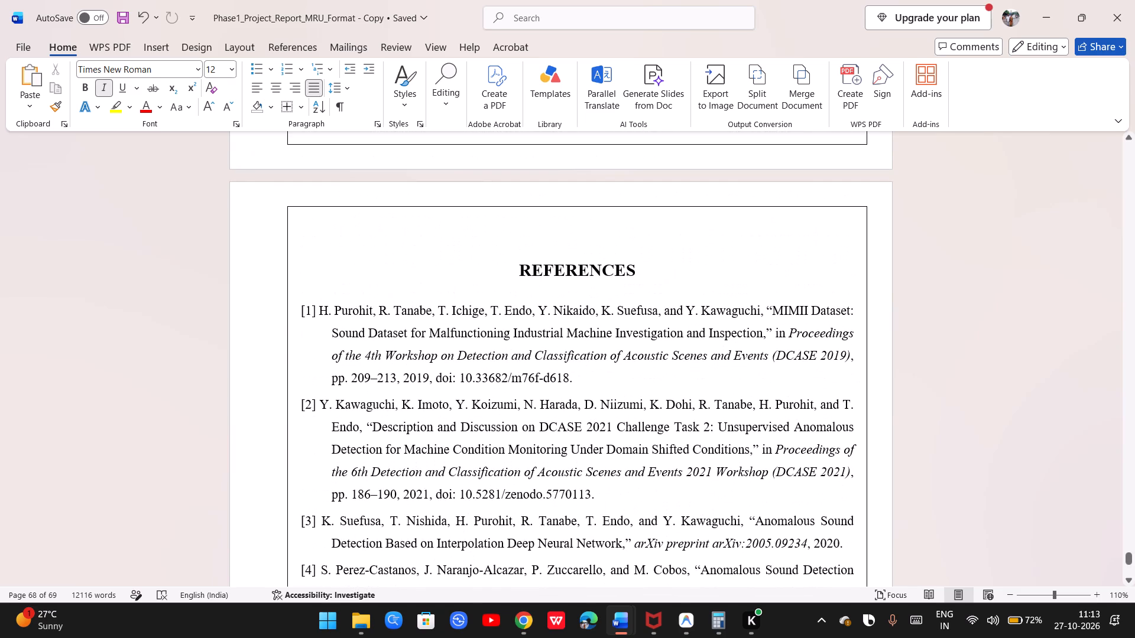
scroll(380, 356, up, 8)
scroll(380, 356, up, 20)
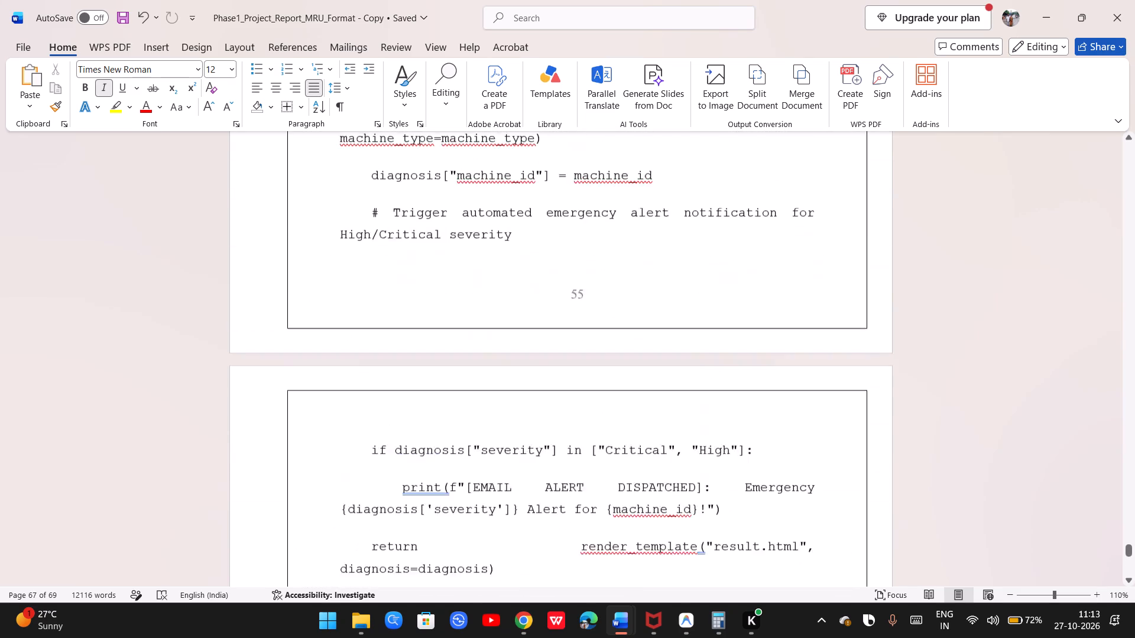
scroll(380, 356, up, 7)
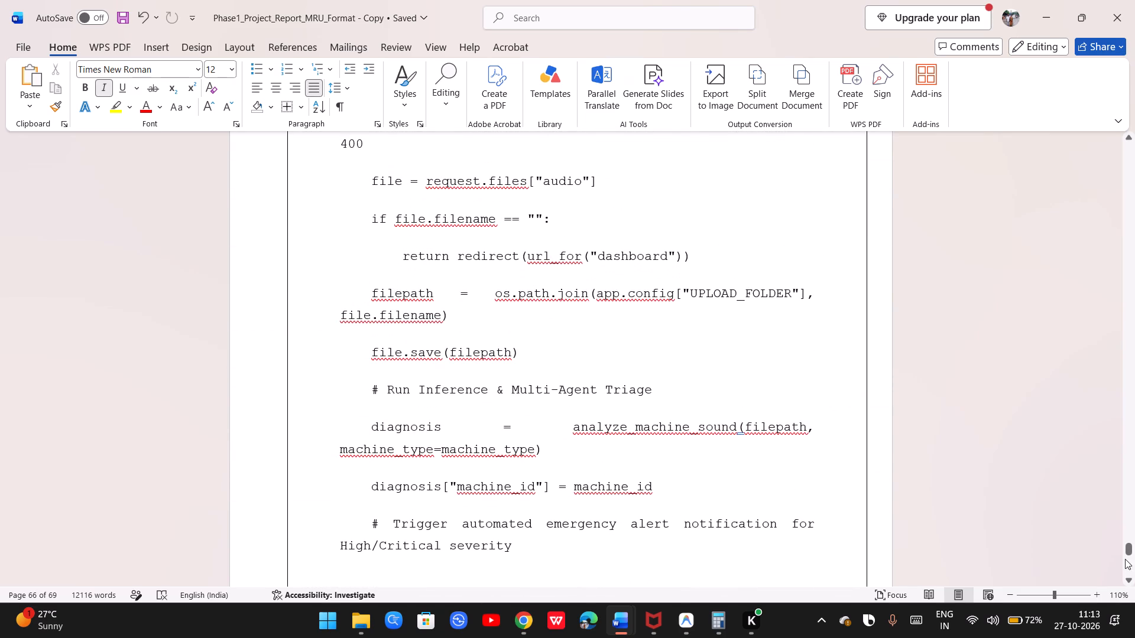
drag(1128, 553, 1129, 435)
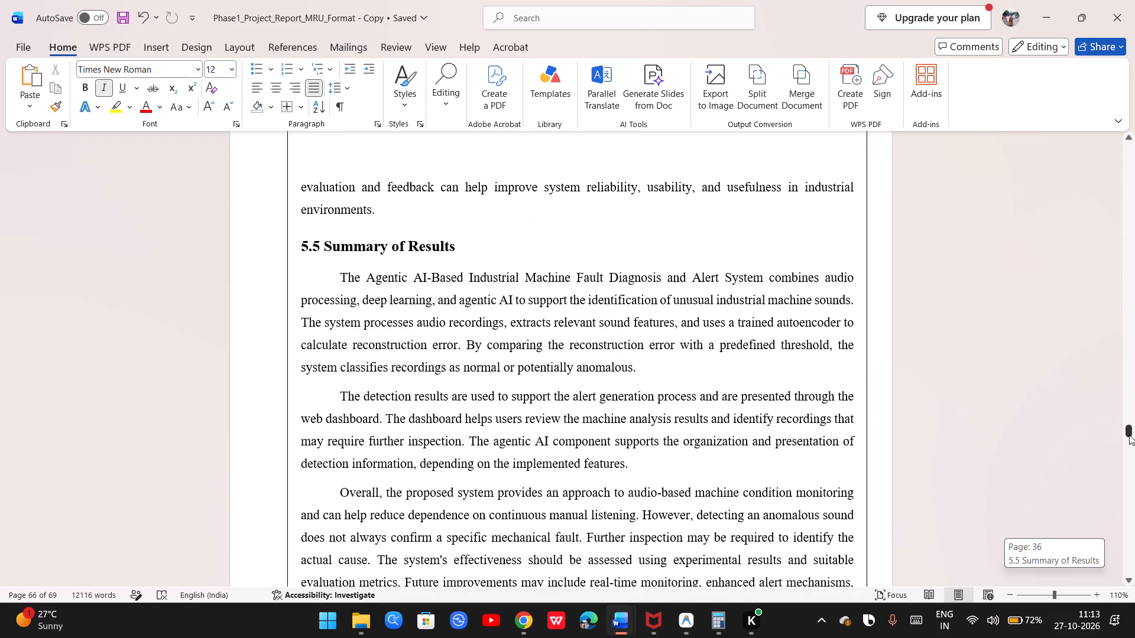
drag(1129, 435, 1133, 389)
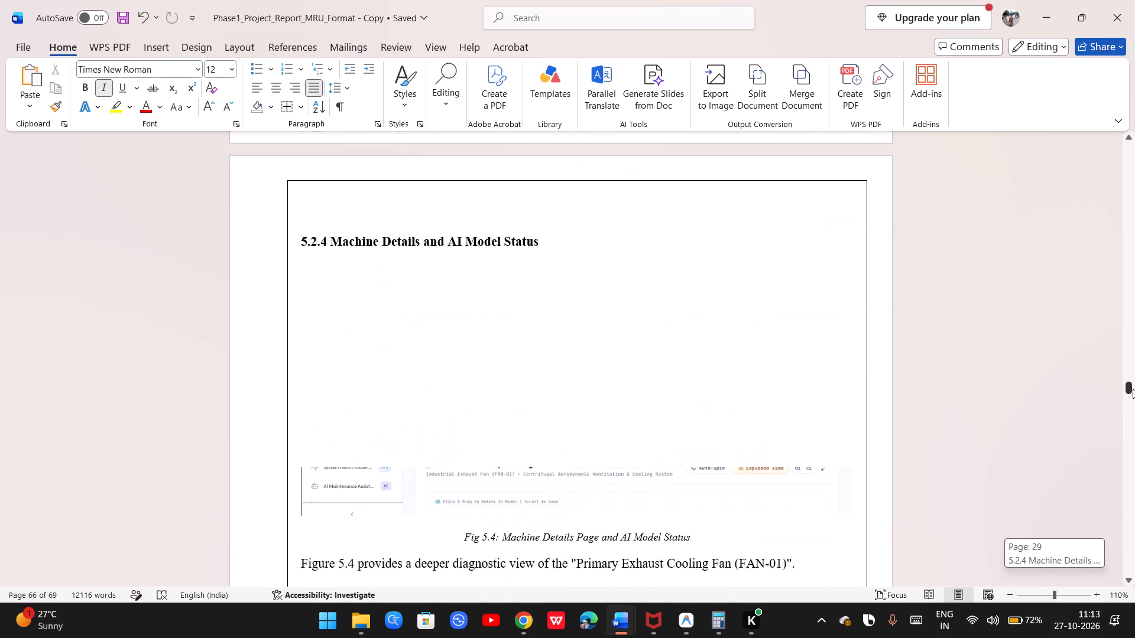
drag(1133, 389, 1133, 349)
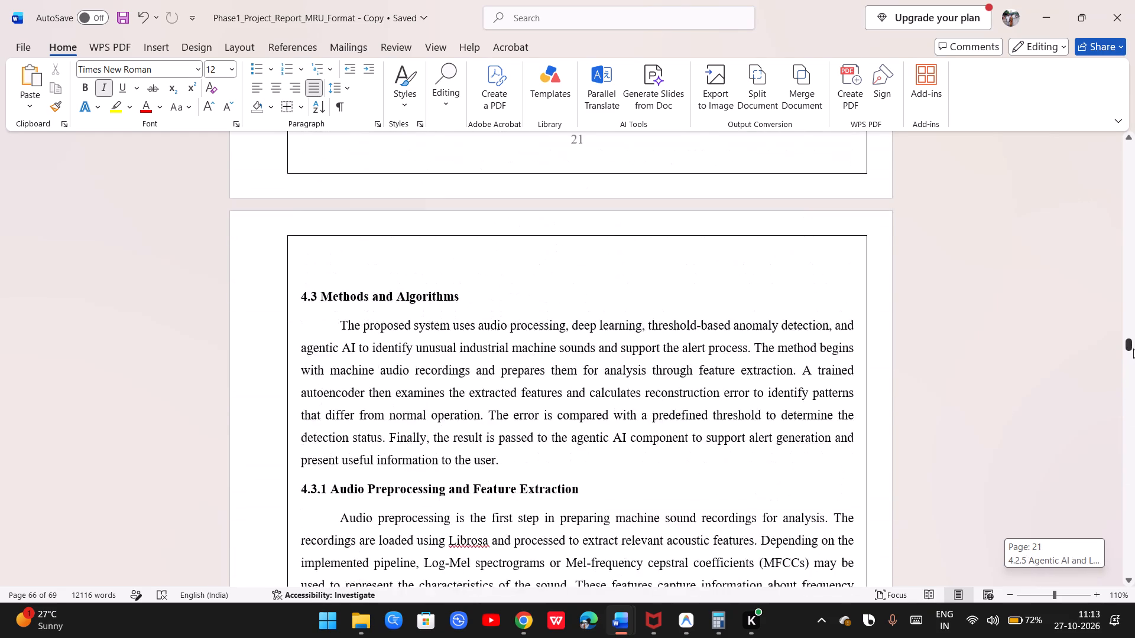
drag(1133, 349, 1133, 341)
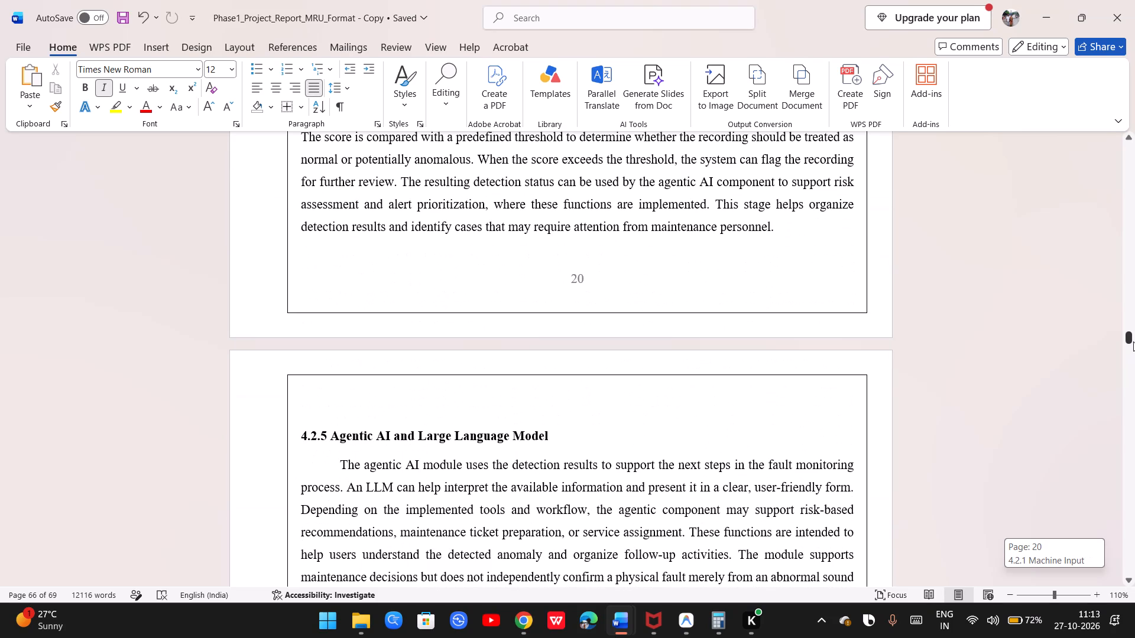
drag(1133, 341, 1133, 338)
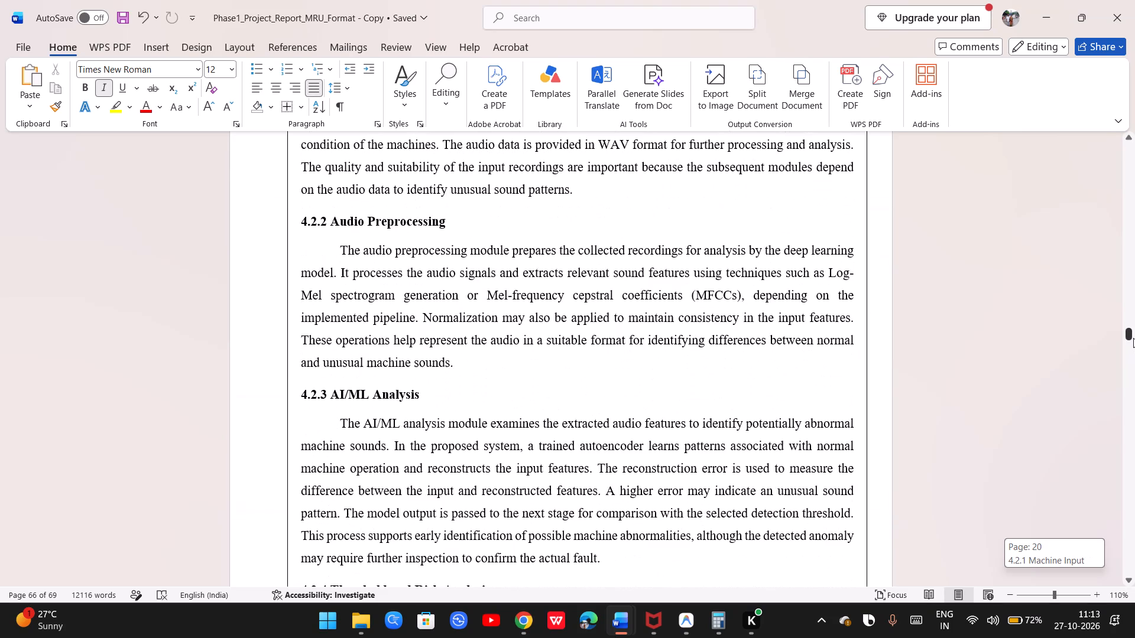
drag(1133, 338, 1133, 329)
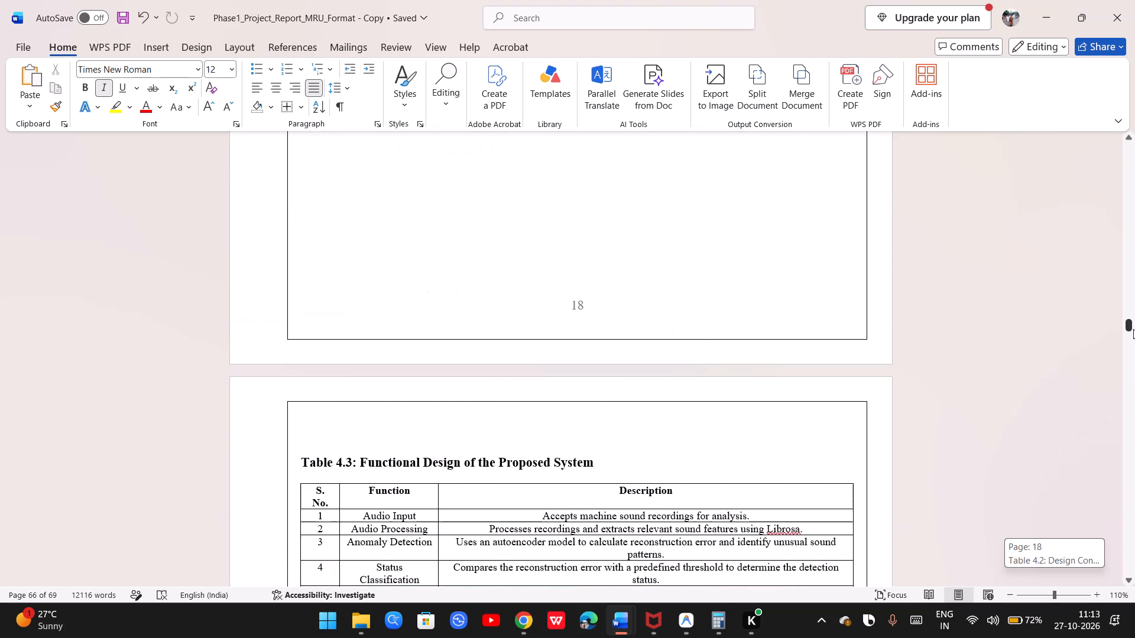
drag(1133, 329, 1130, 320)
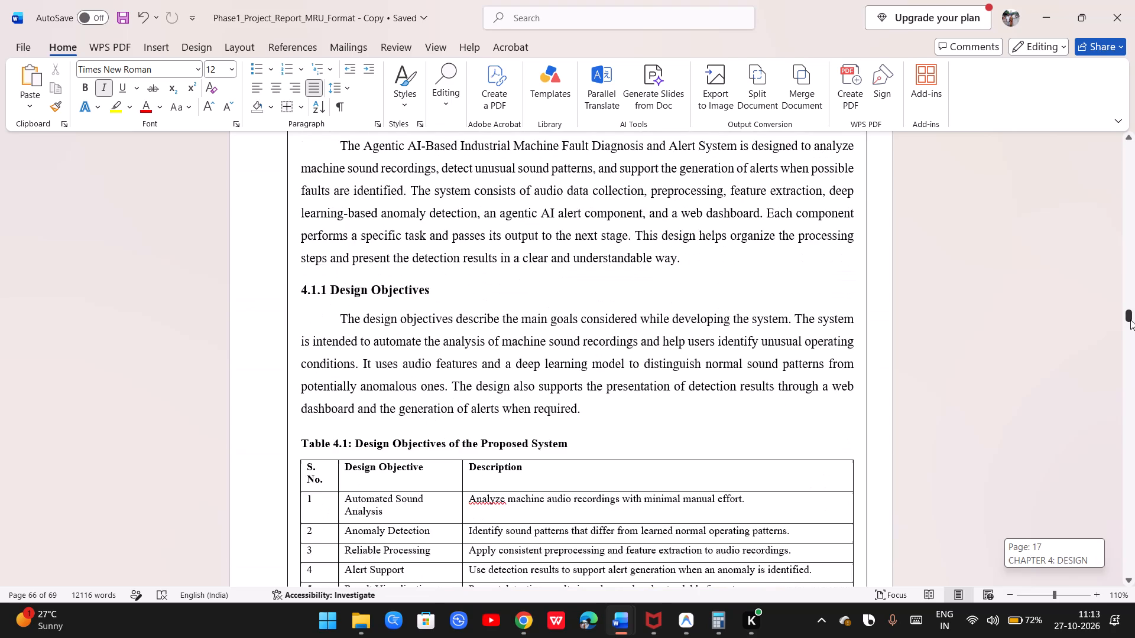
drag(1130, 320, 1130, 291)
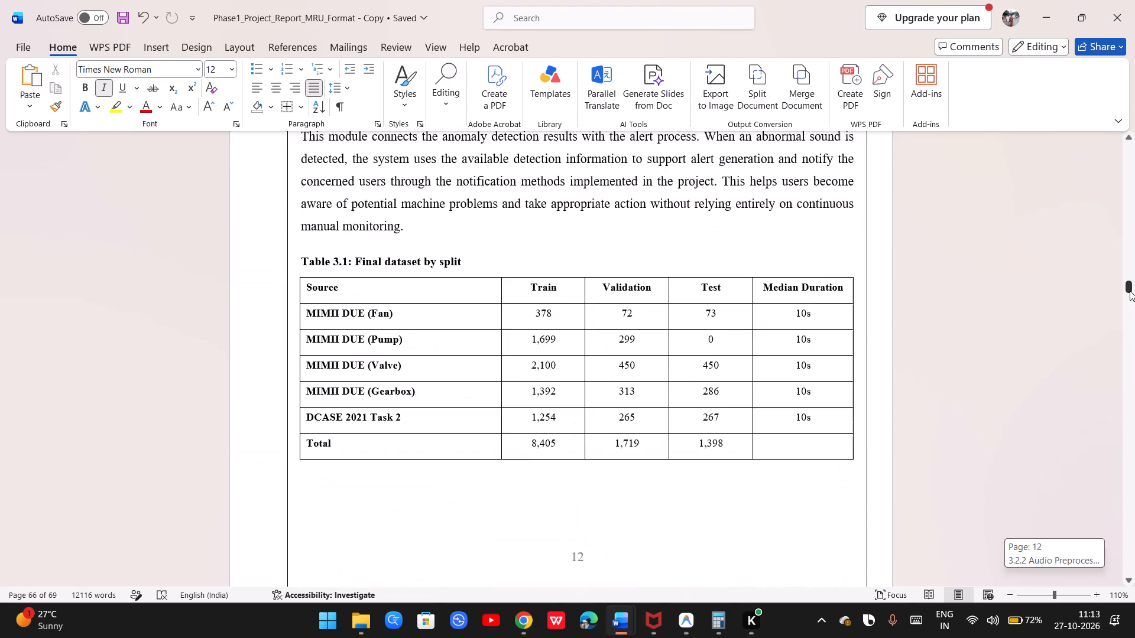
drag(1130, 291, 1130, 286)
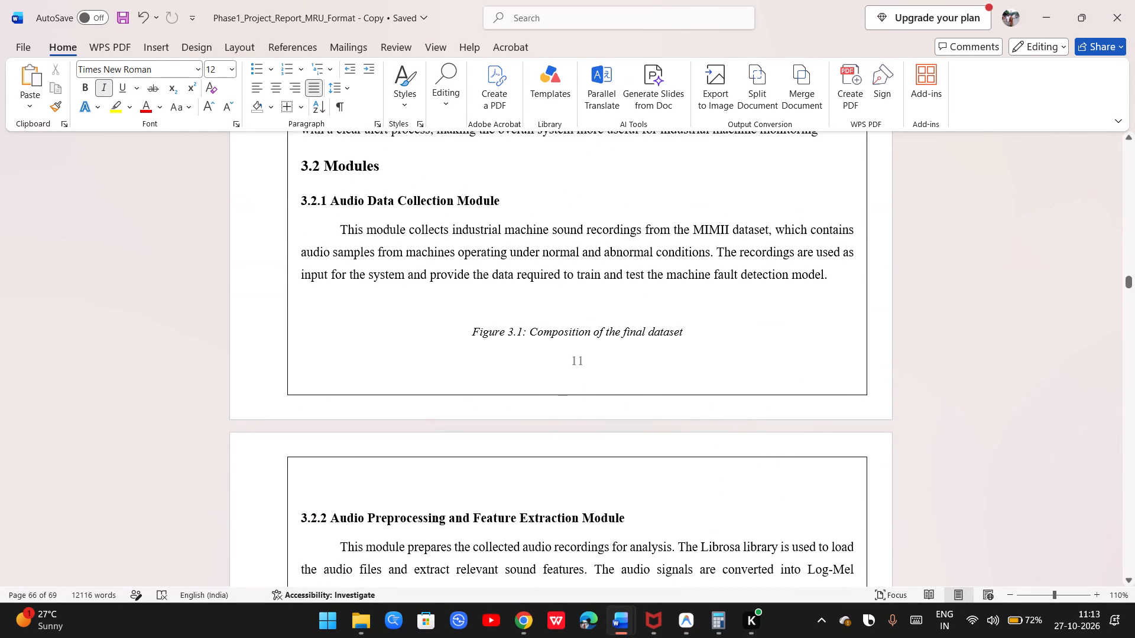
click(564, 307)
scroll(520, 381, up, 1)
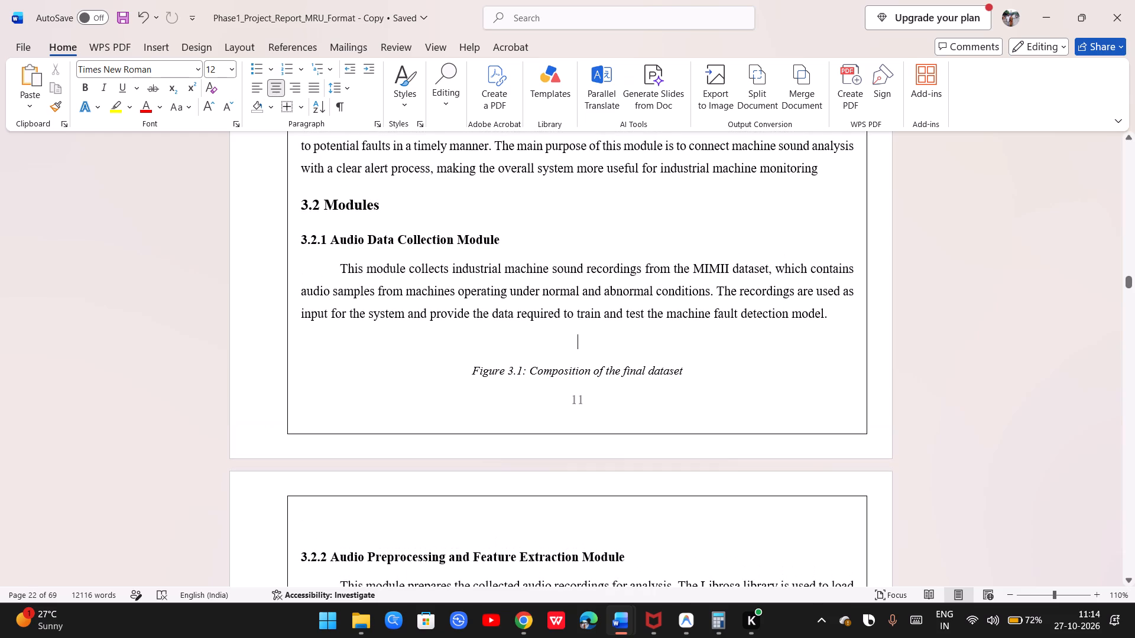
drag(696, 369, 477, 362)
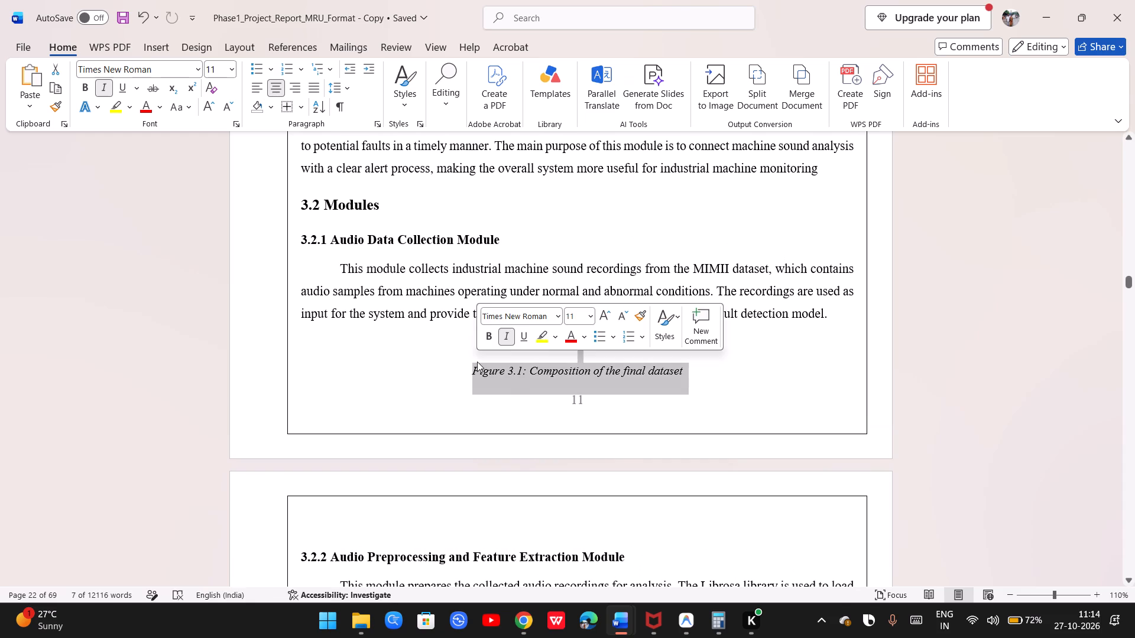
key(BackSpace)
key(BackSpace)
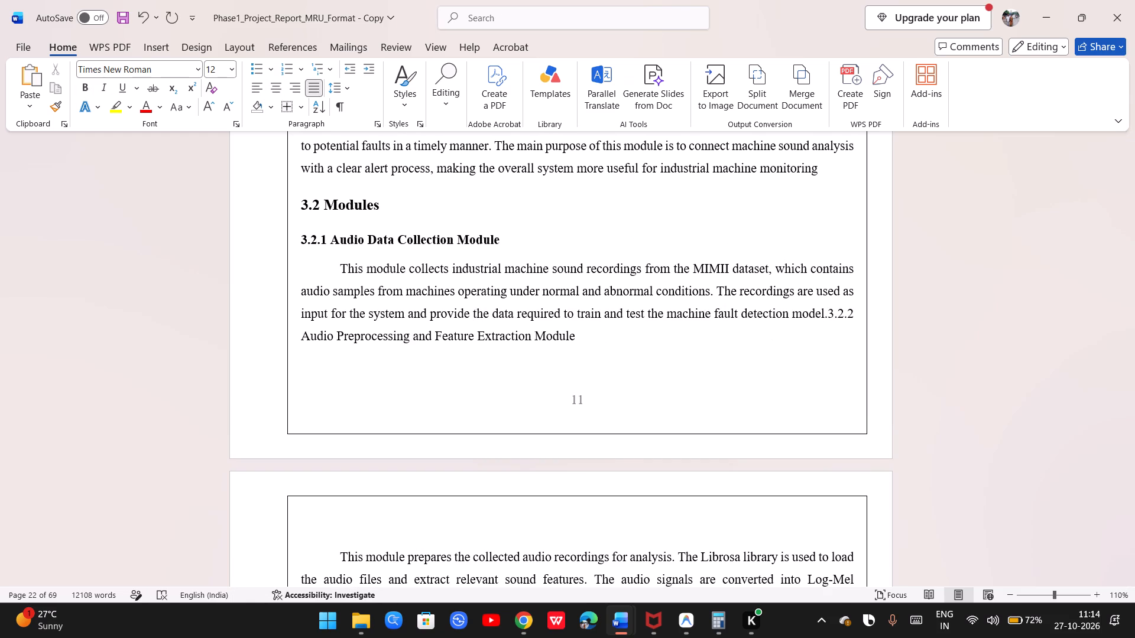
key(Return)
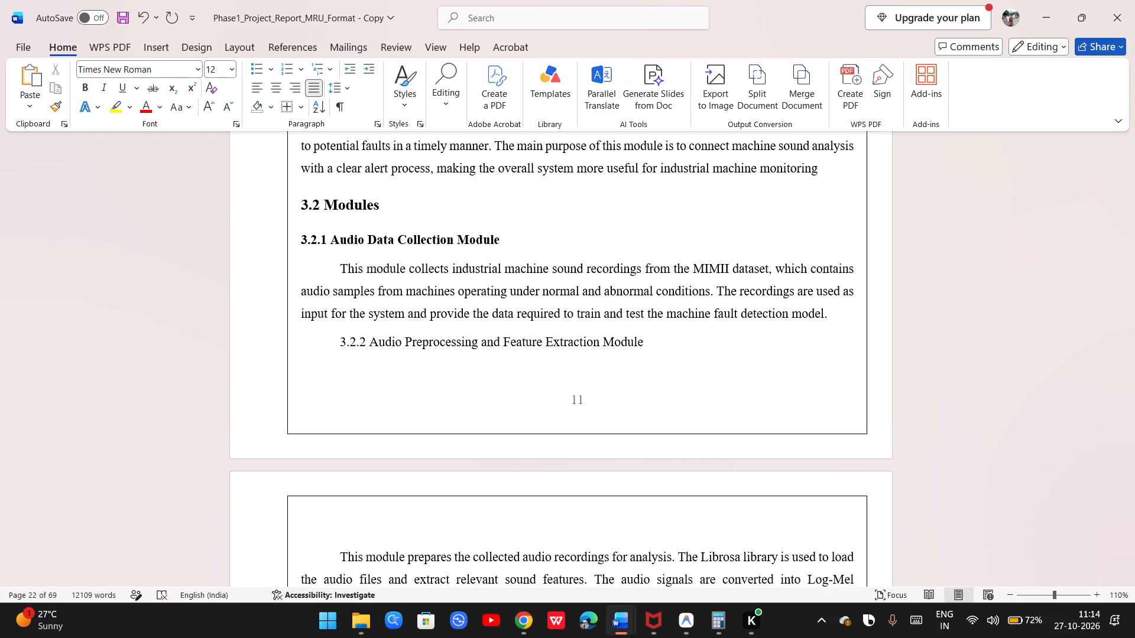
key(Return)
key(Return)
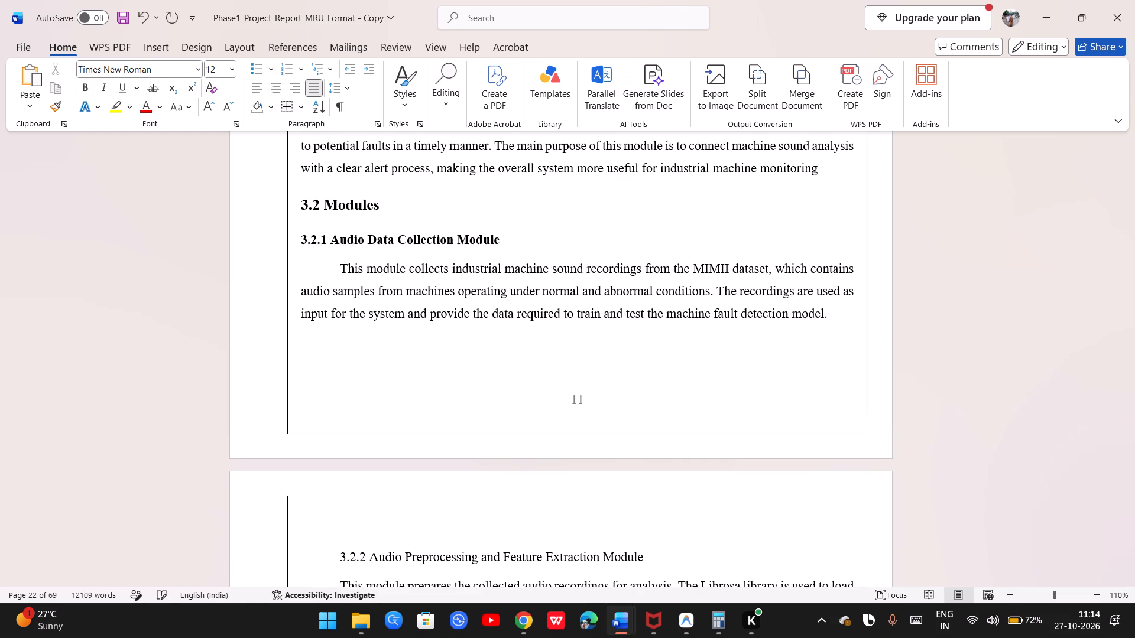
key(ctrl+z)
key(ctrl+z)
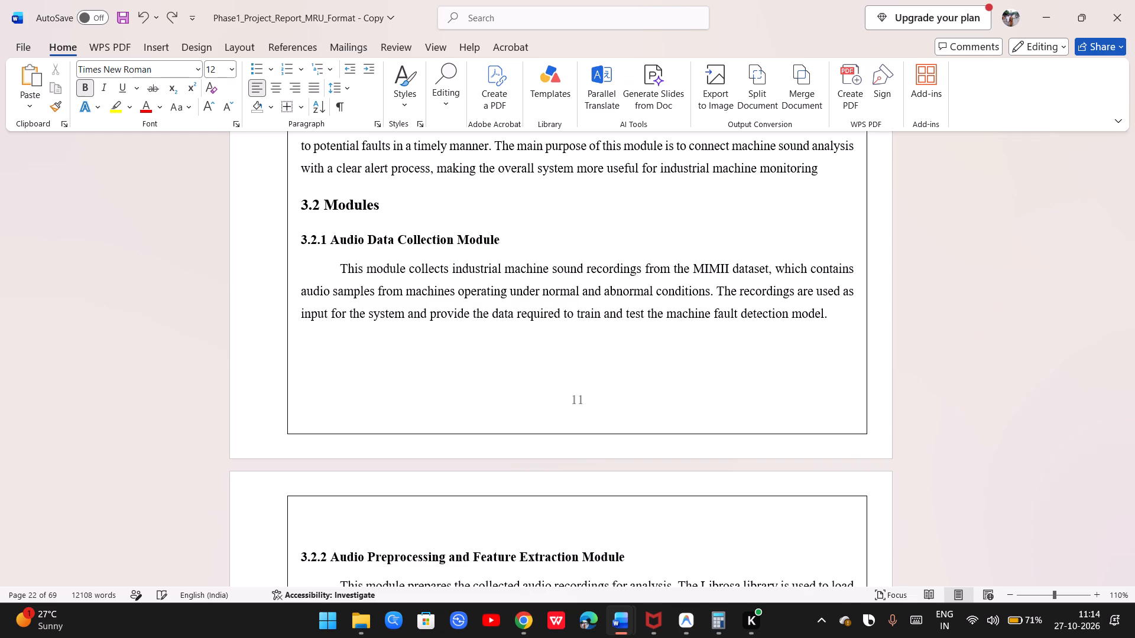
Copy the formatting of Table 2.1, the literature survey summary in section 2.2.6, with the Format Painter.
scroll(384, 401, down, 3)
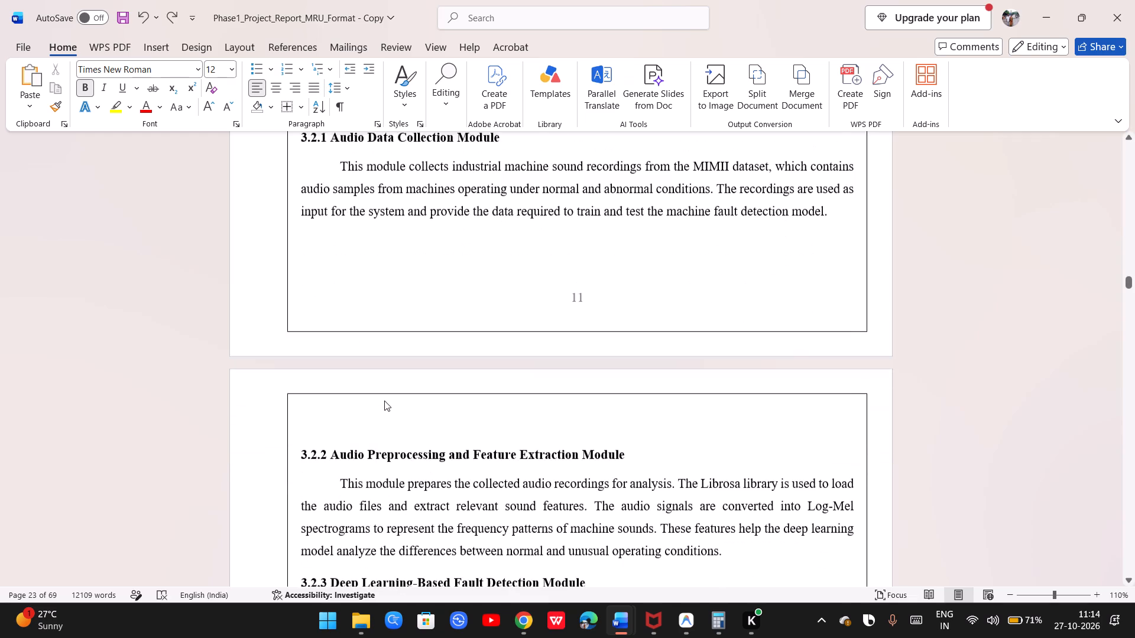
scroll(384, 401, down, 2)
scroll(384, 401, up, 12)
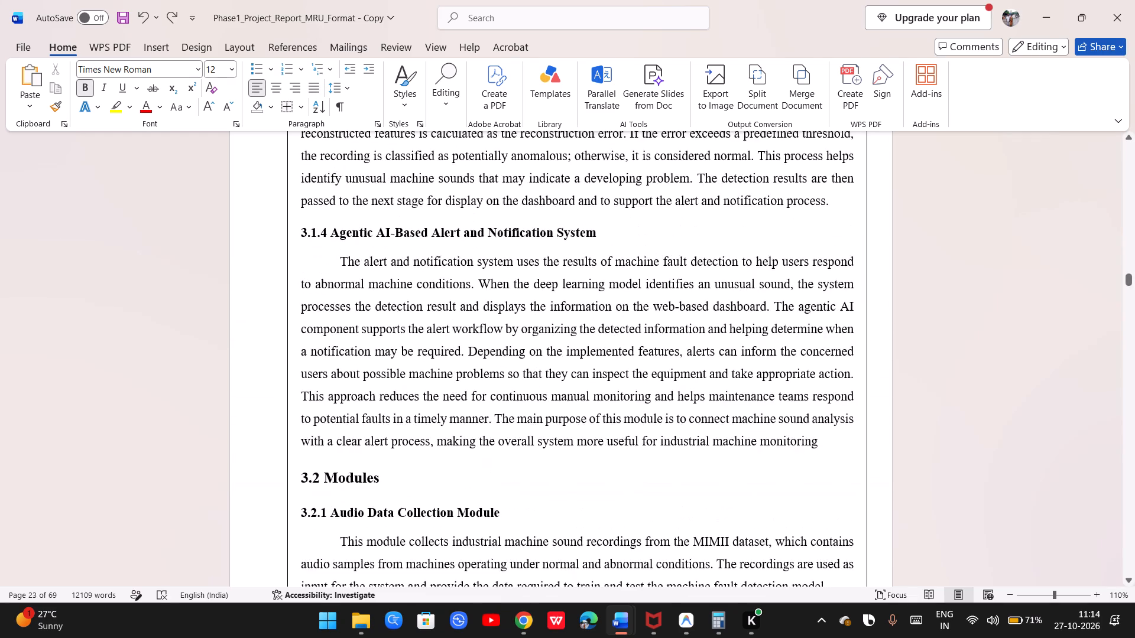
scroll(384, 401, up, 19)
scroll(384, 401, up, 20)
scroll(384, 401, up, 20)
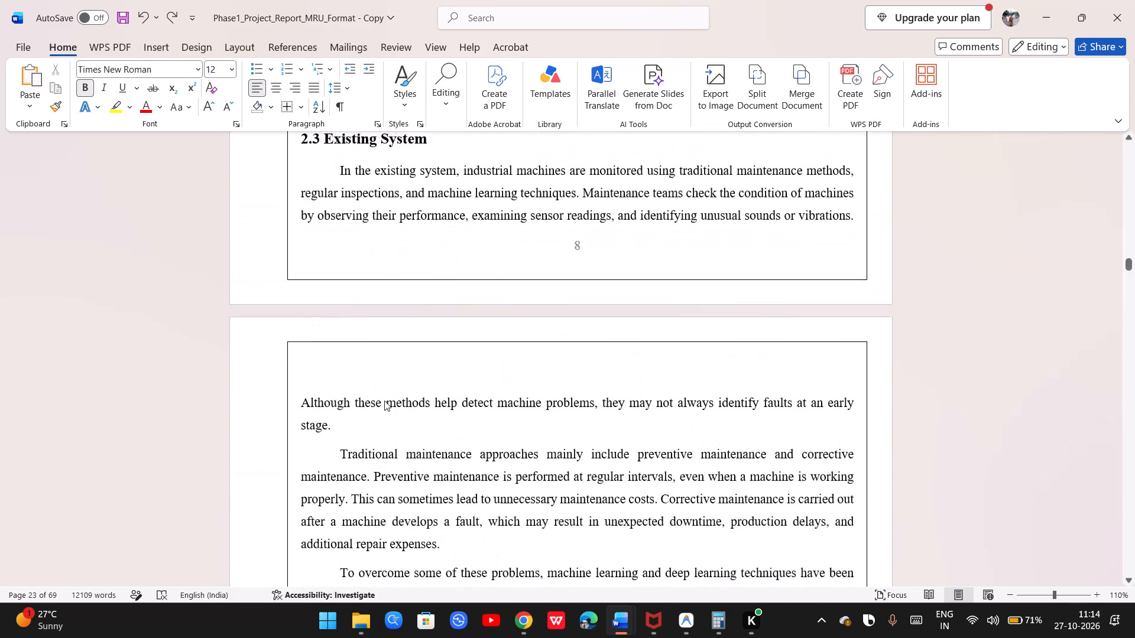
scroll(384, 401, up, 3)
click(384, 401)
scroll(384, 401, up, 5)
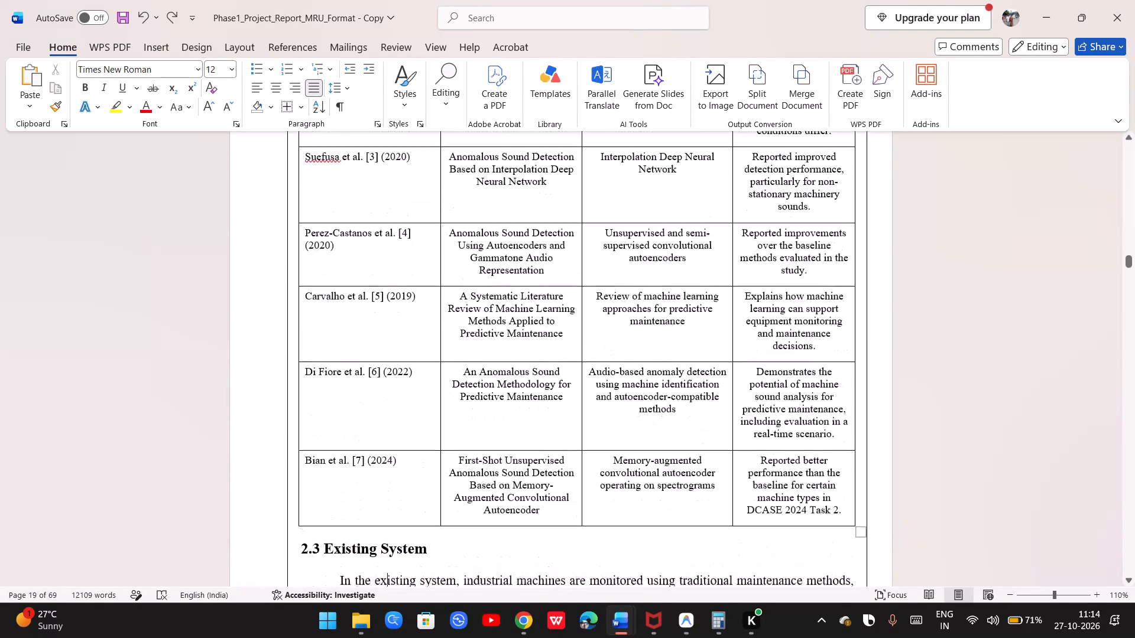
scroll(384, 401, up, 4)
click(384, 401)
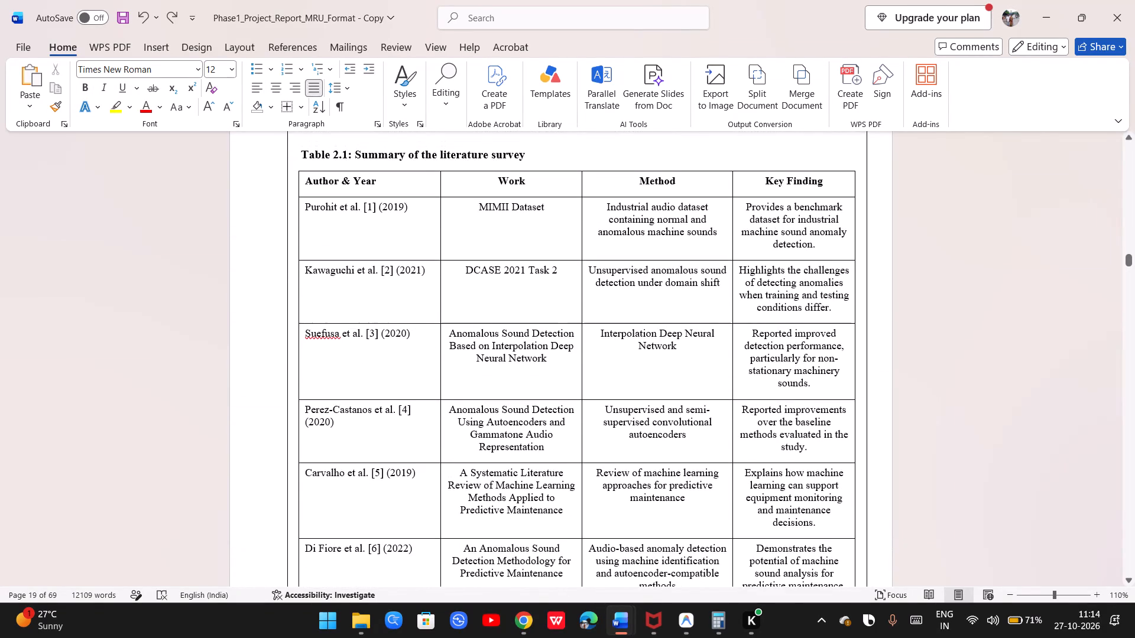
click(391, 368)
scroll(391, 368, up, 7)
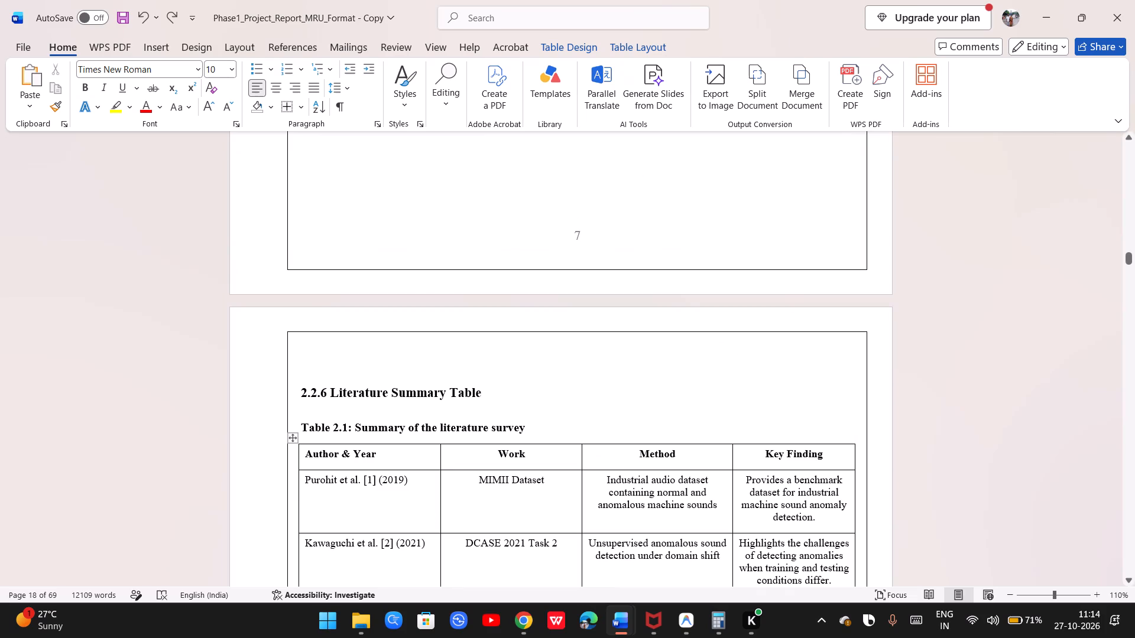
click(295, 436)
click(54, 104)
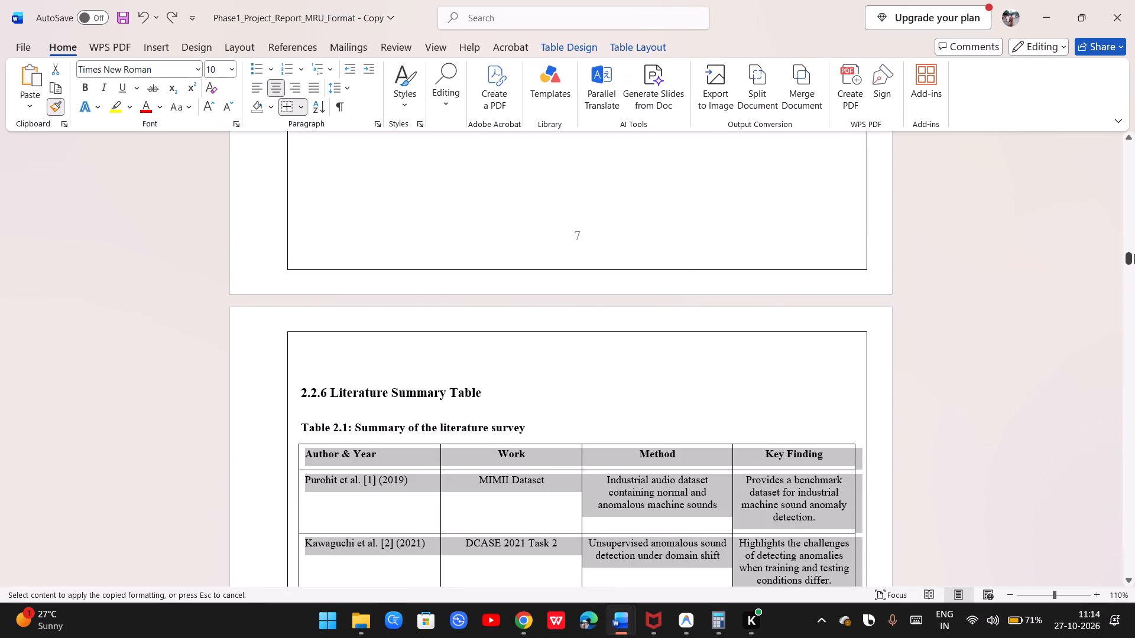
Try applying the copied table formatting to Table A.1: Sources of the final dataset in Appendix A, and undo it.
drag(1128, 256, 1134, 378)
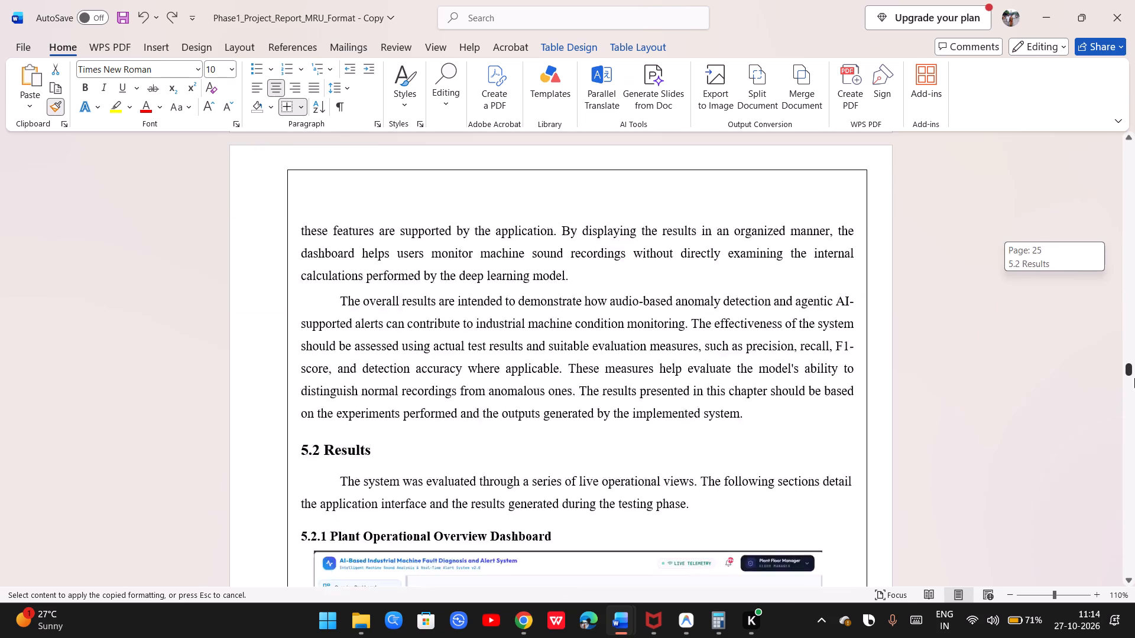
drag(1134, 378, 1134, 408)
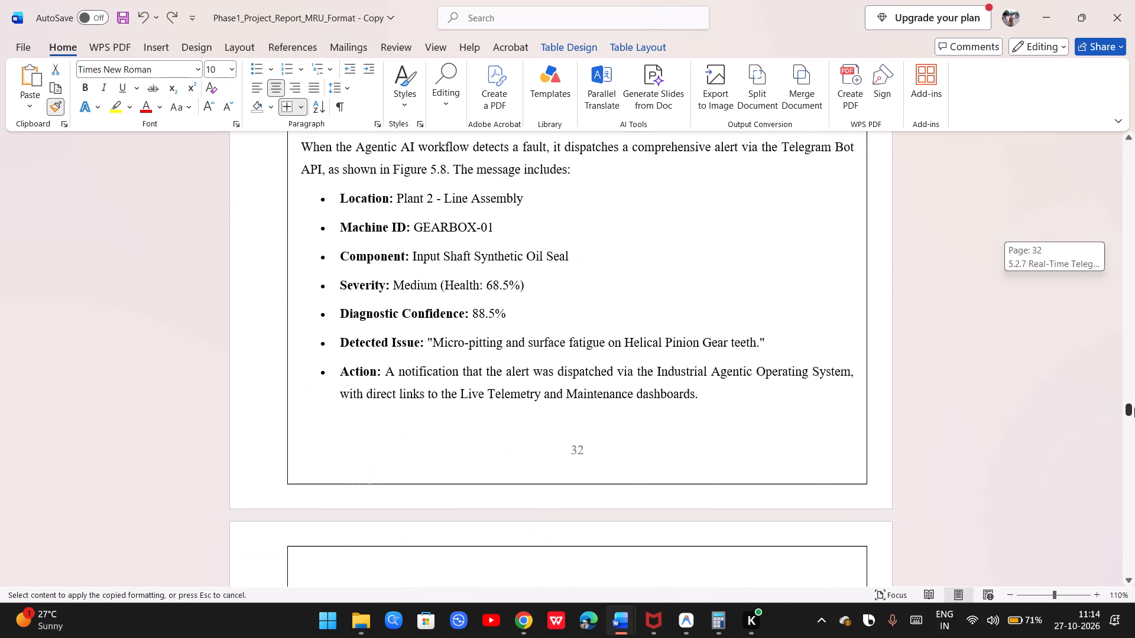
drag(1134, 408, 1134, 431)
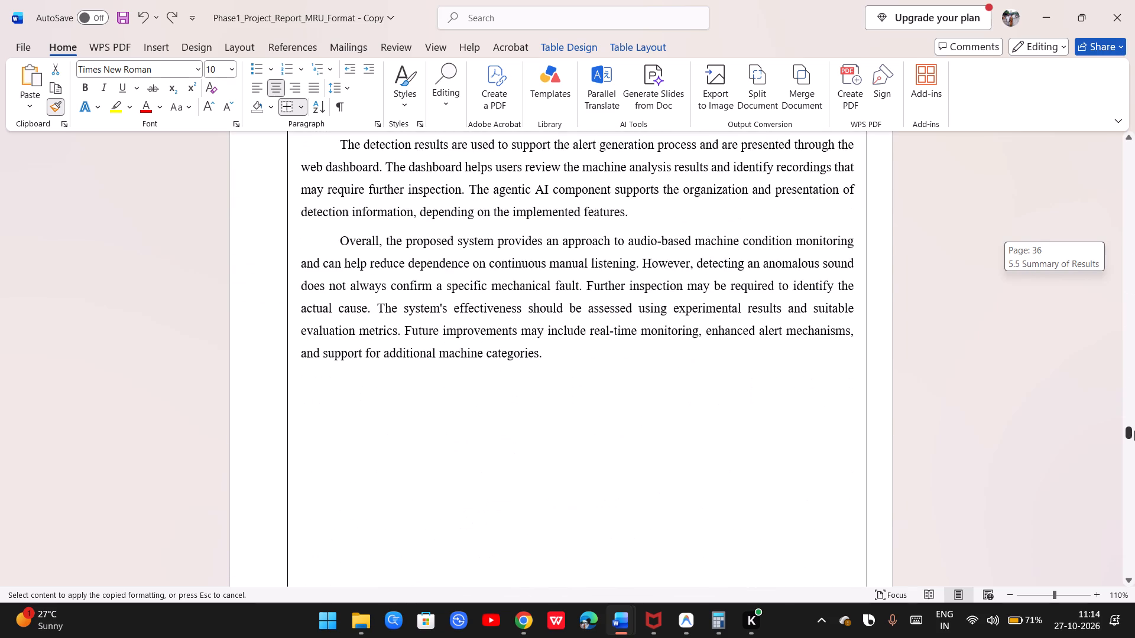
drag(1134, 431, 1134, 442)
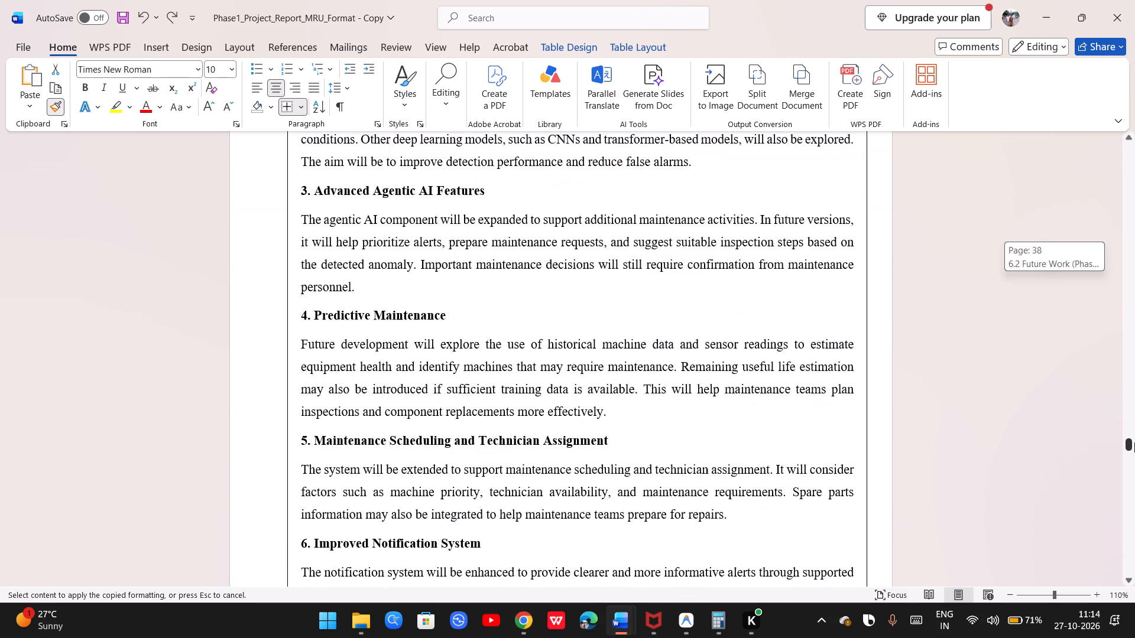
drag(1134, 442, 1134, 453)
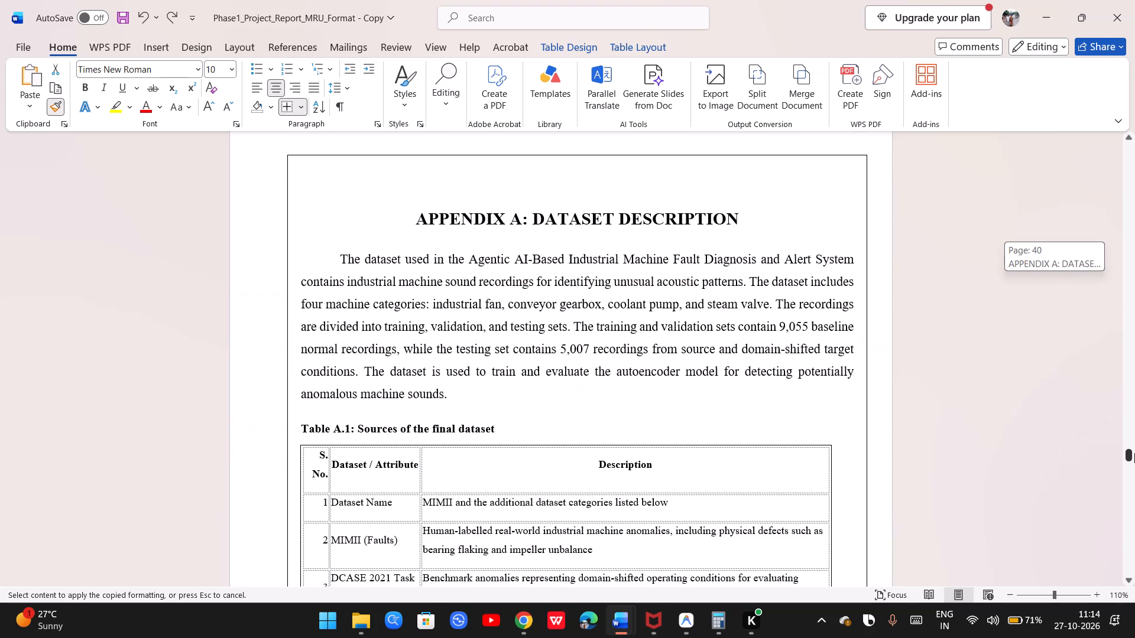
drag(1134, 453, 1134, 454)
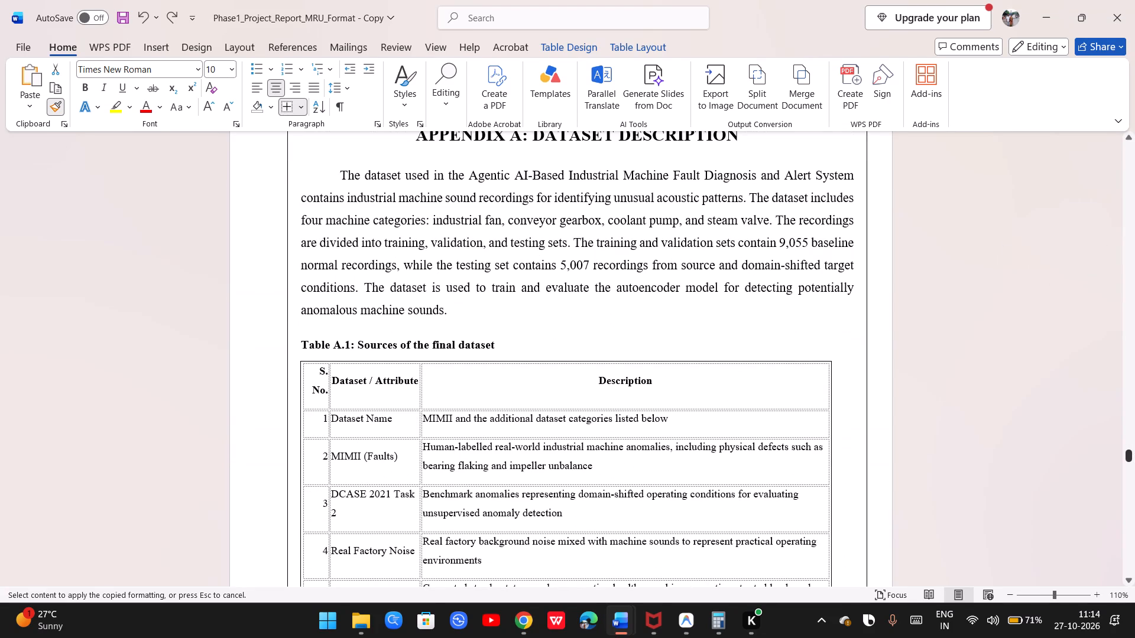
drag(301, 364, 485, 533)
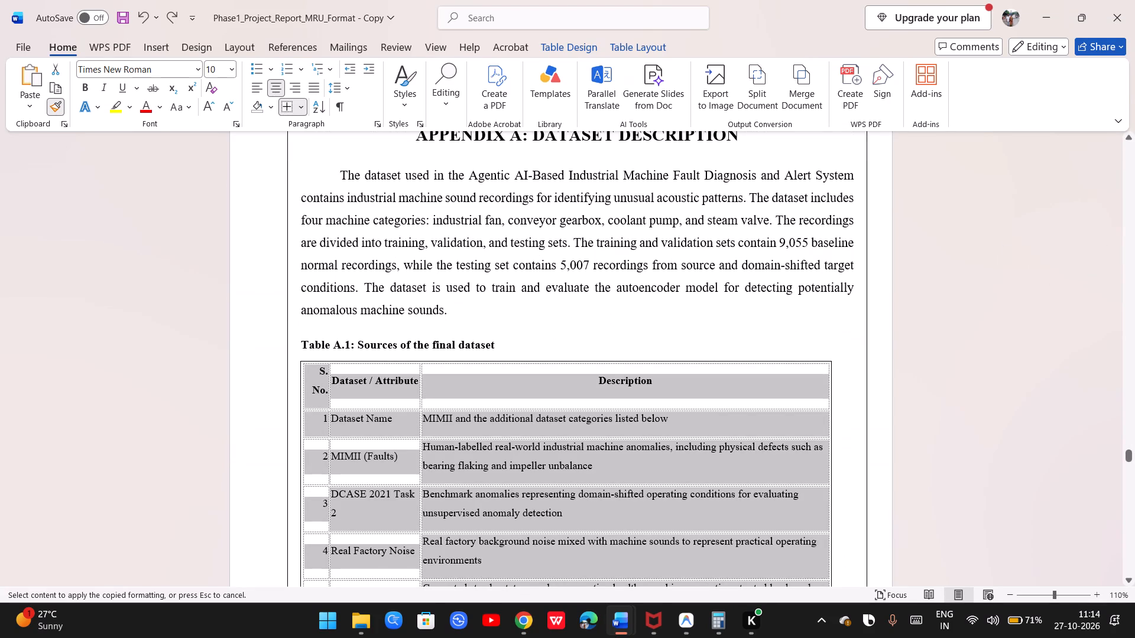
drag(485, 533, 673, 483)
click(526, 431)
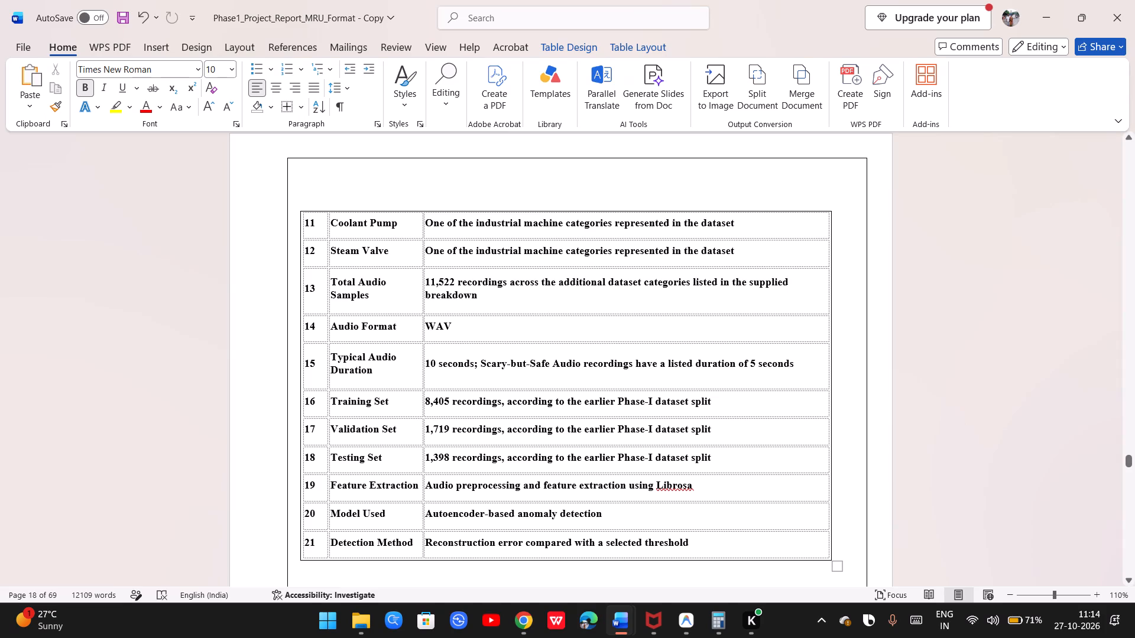
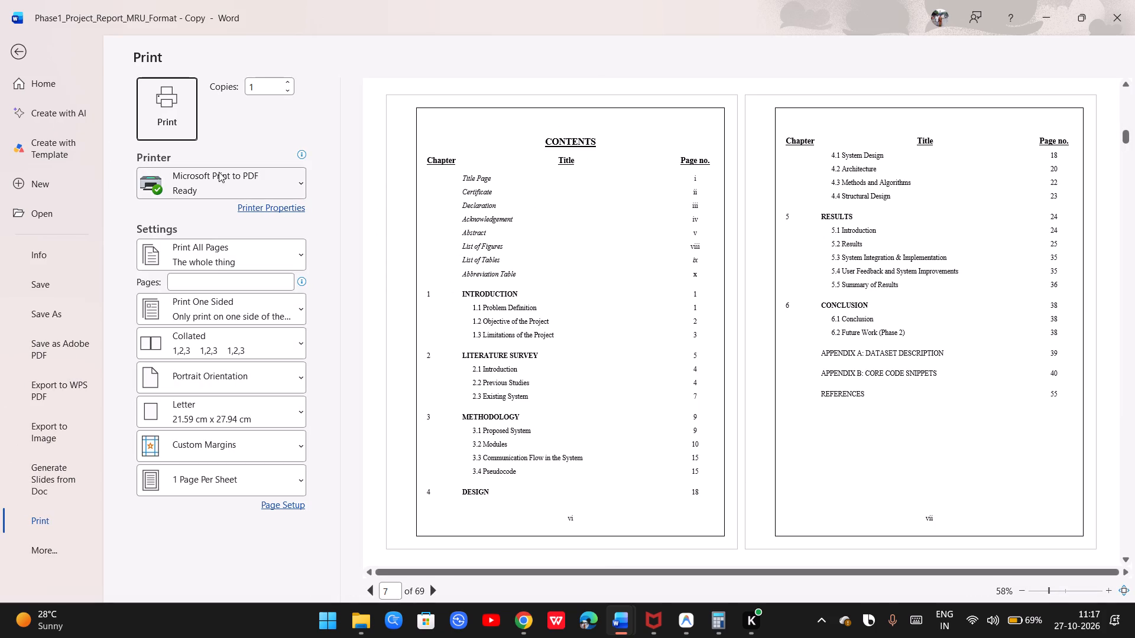
click(168, 128)
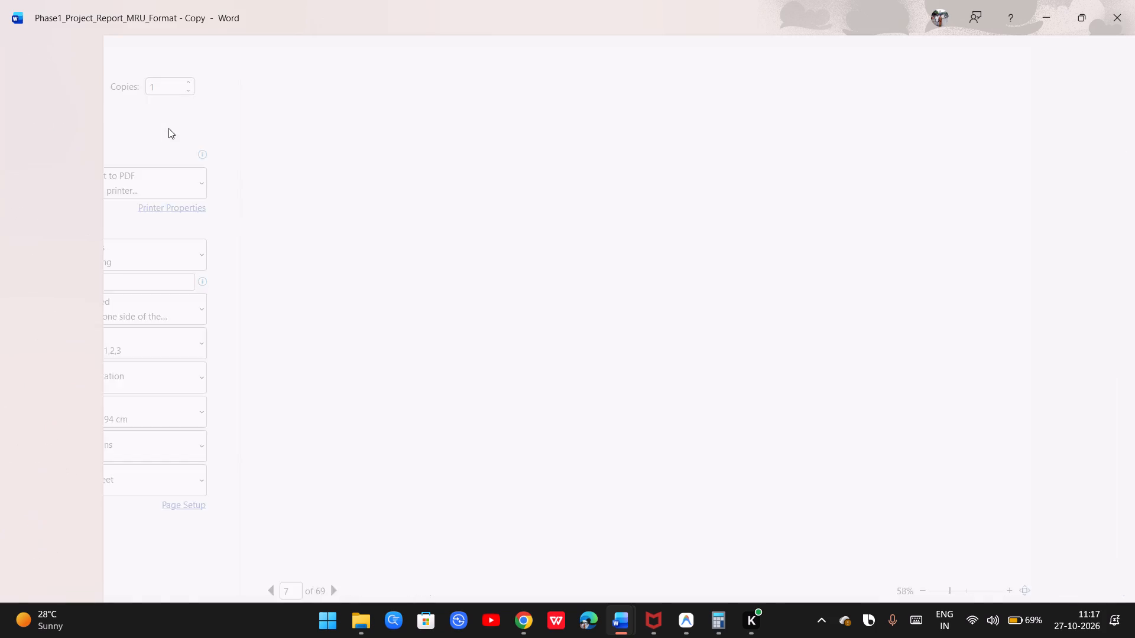
double_click(168, 128)
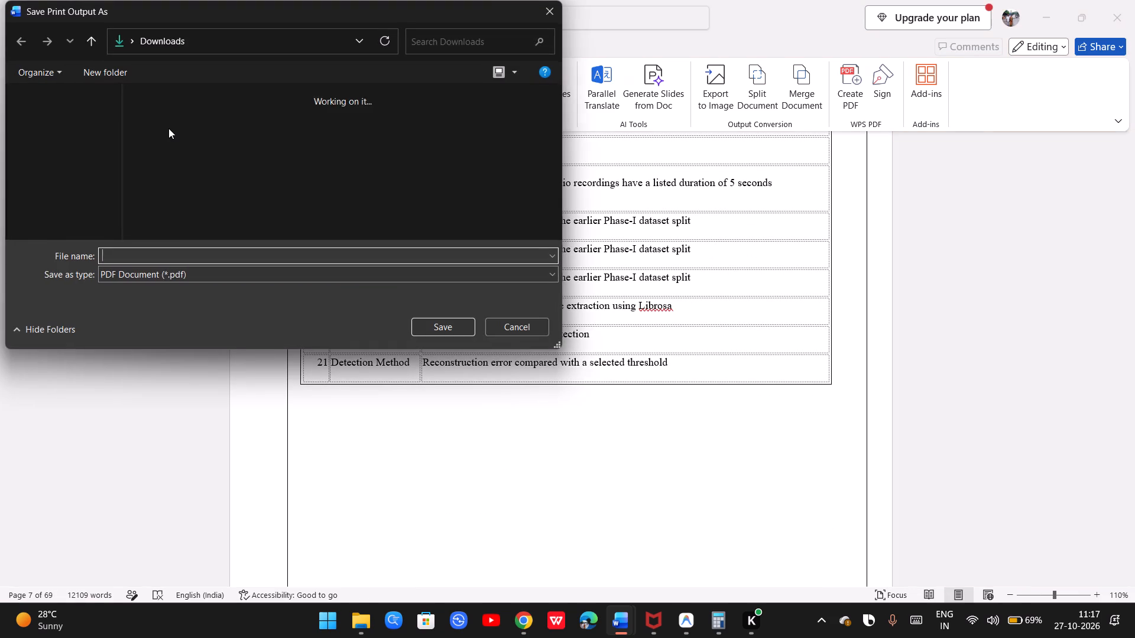
click(83, 169)
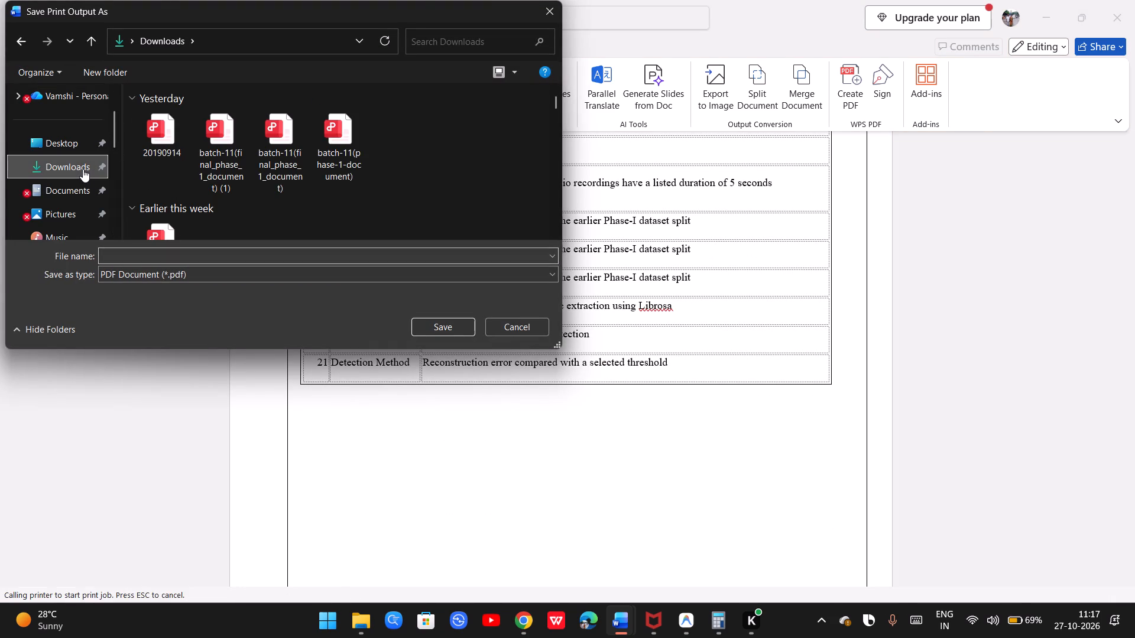
click(155, 263)
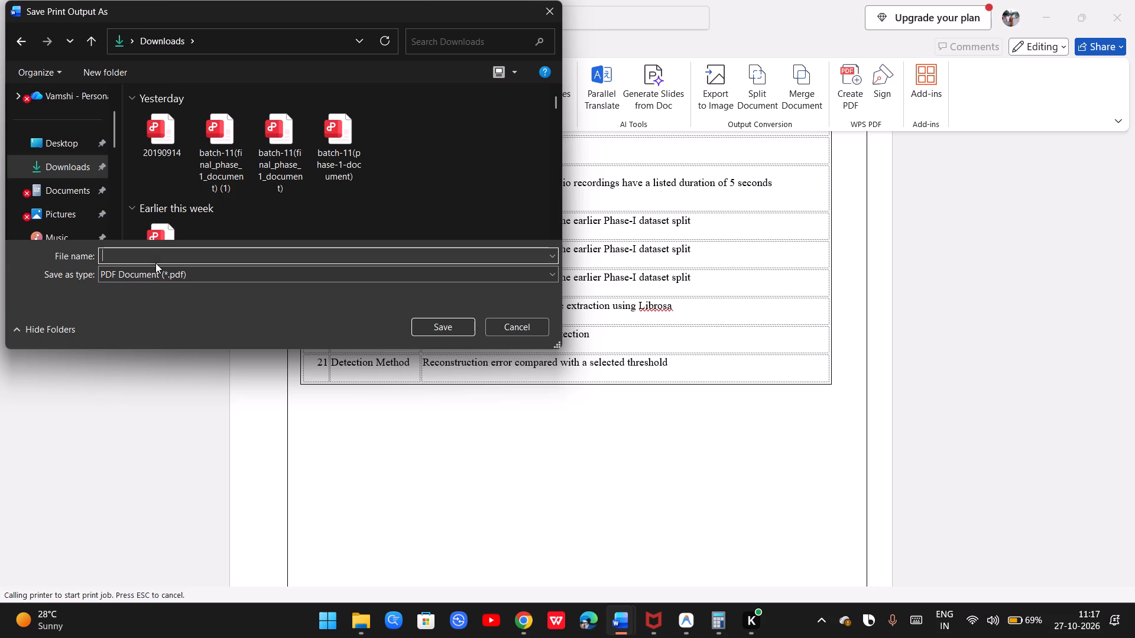
text(11)
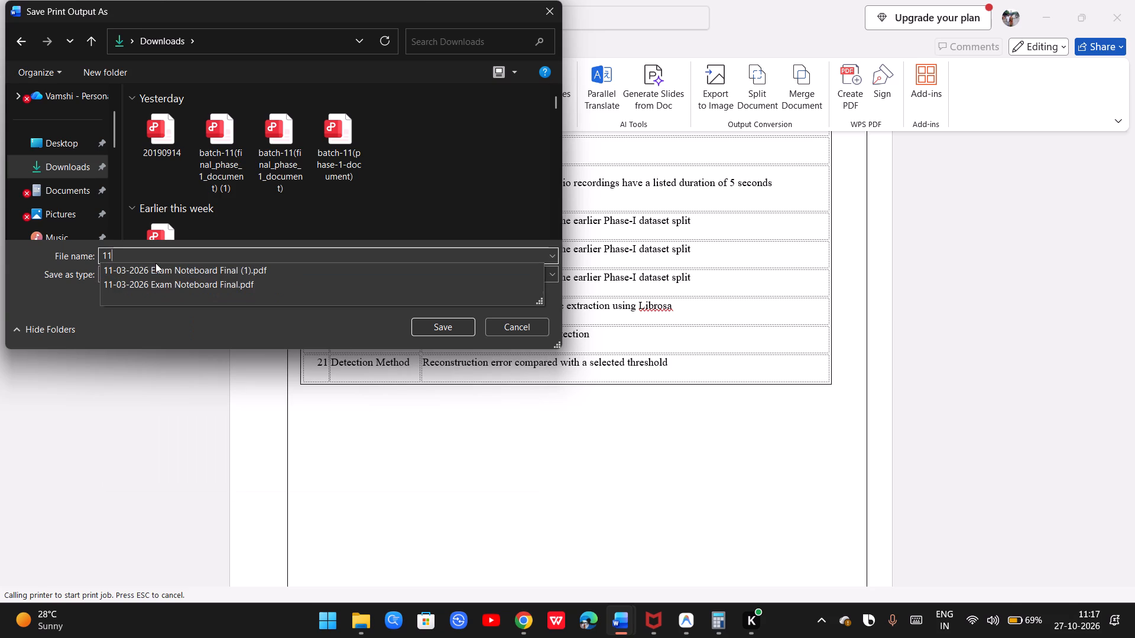
key(period)
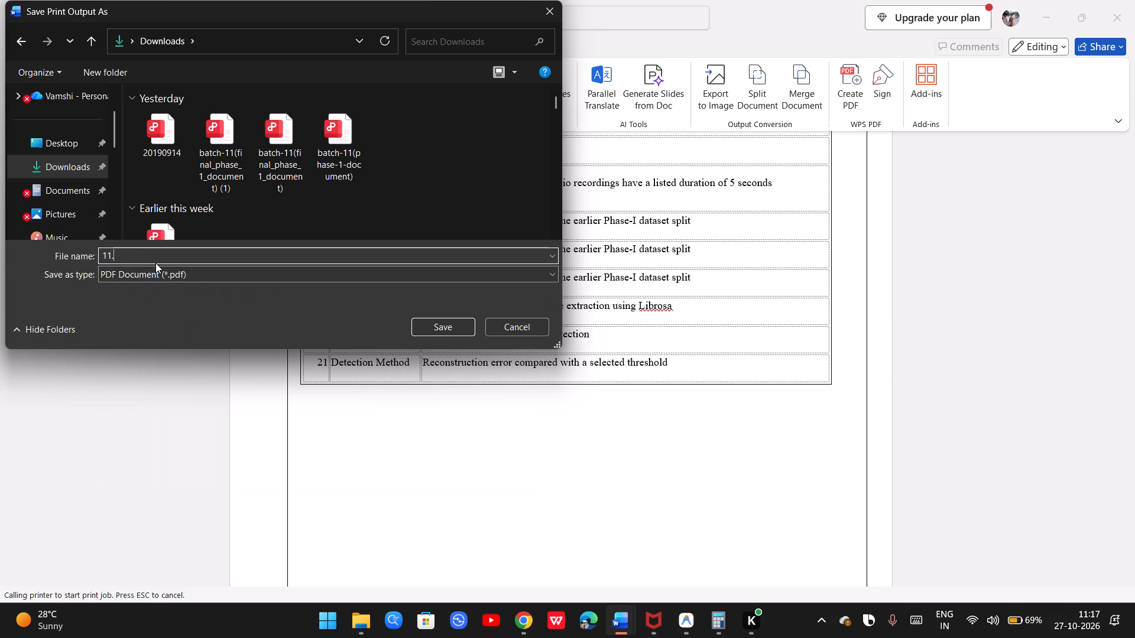
key(2)
key(period)
key(n)
text(ew)
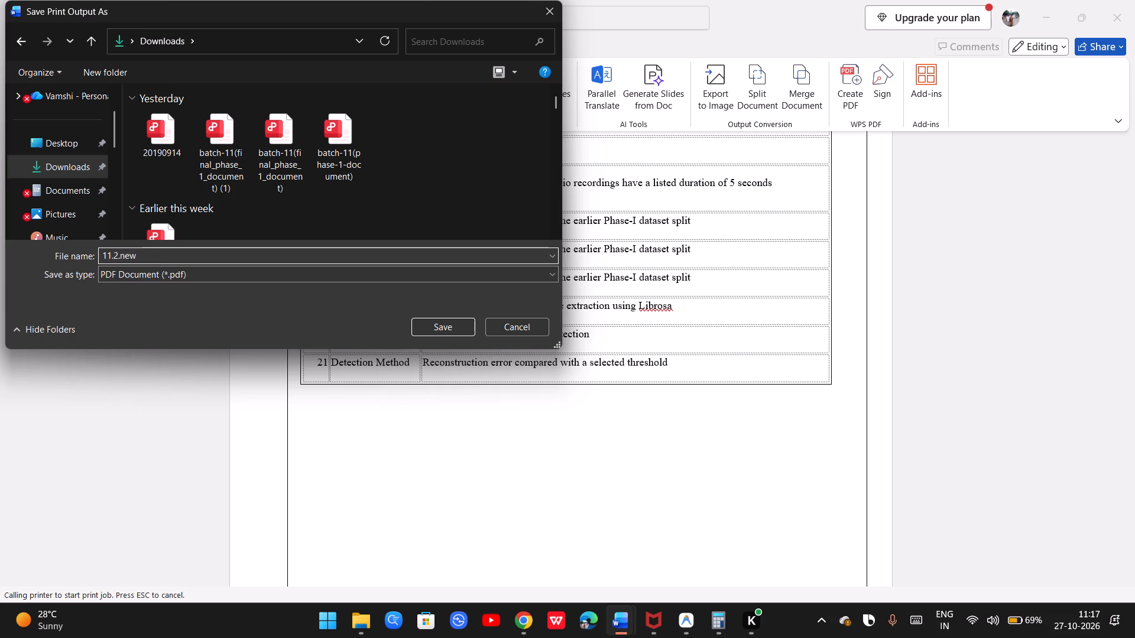